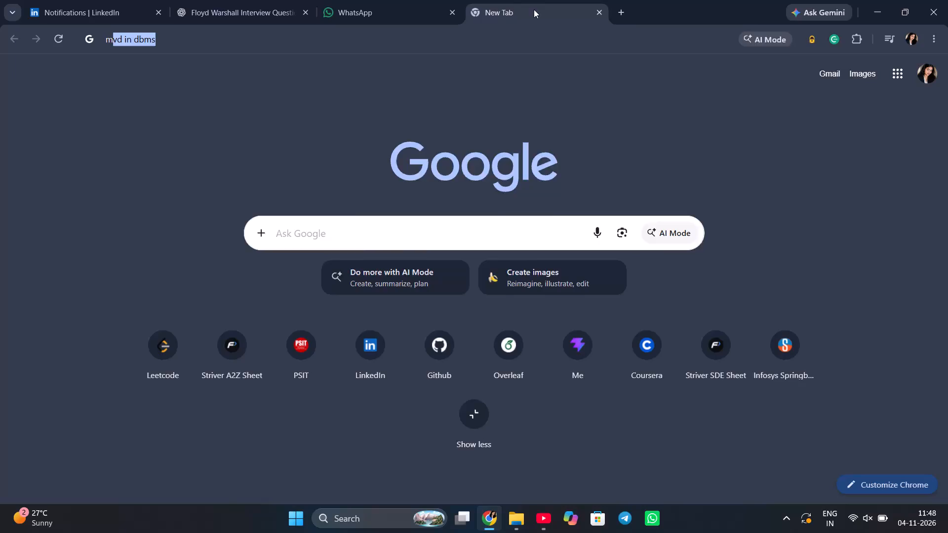
# Search the web for merge pdf and open iLovePDF's Merge PDF page.
pyautogui.write('etge')
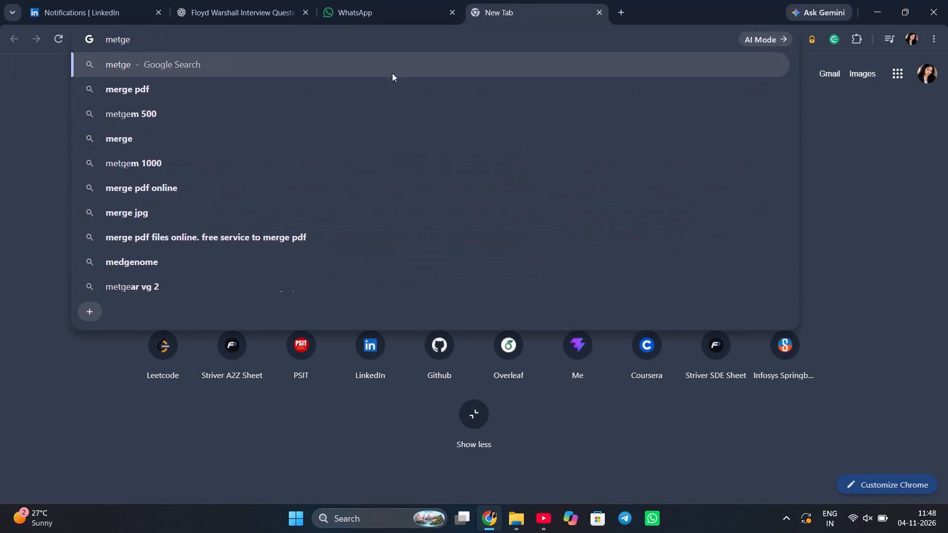
pyautogui.click(374, 88)
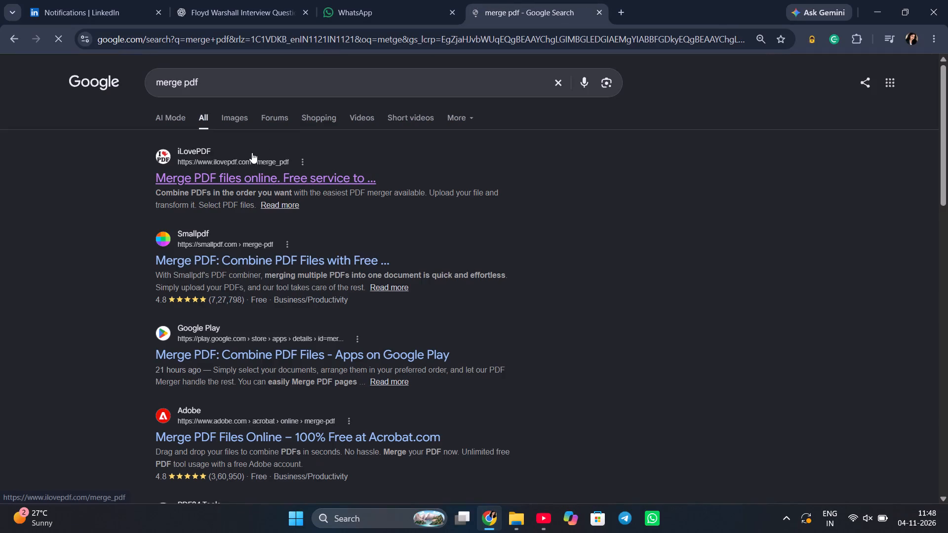
pyautogui.click(234, 169)
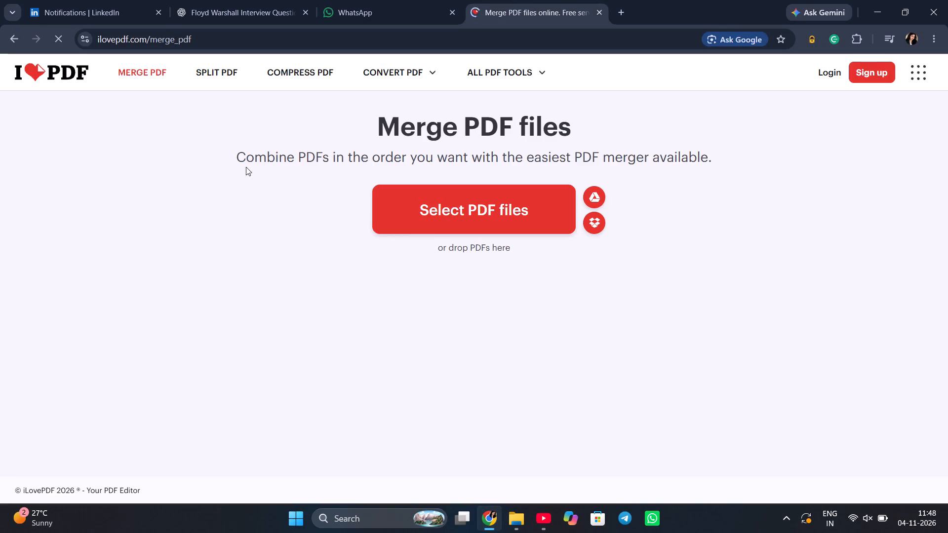
# Add all the PDF files from the Desktop folder GATE-2027 > PYQ to the merge list.
pyautogui.click(434, 233)
pyautogui.click(428, 219)
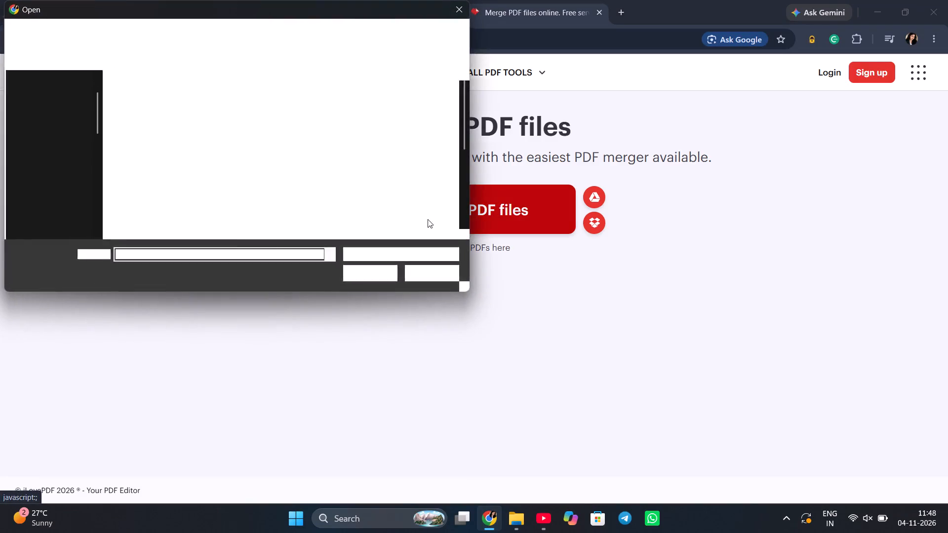
pyautogui.click(124, 39)
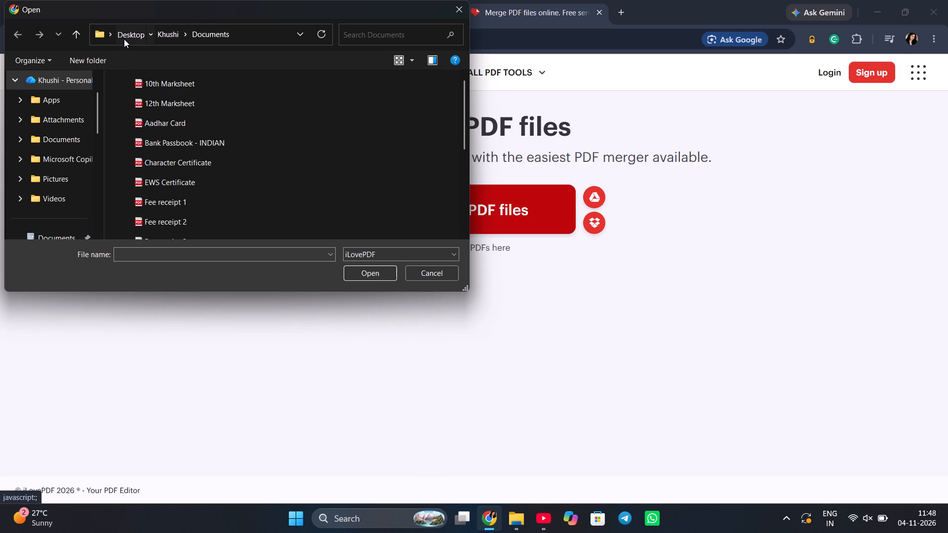
pyautogui.scroll(-1, 132, 196)
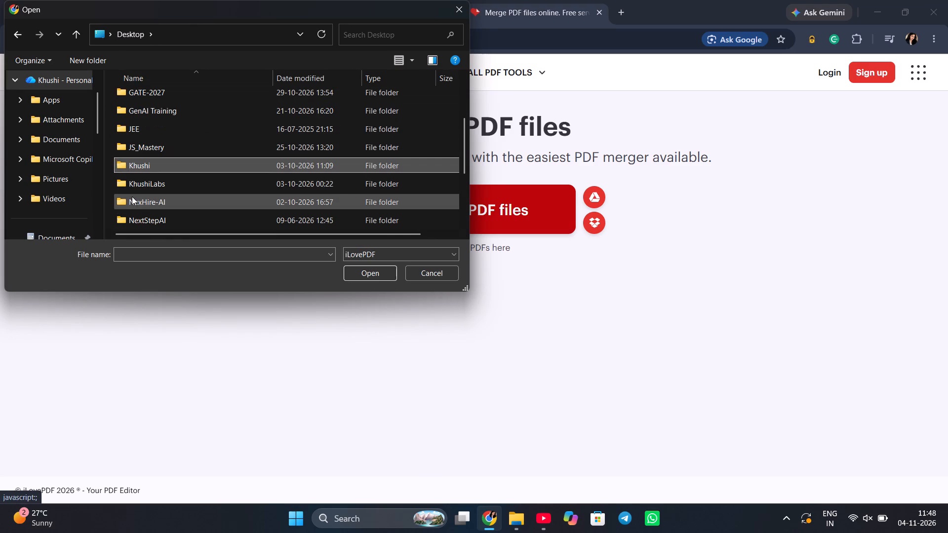
pyautogui.click(131, 98)
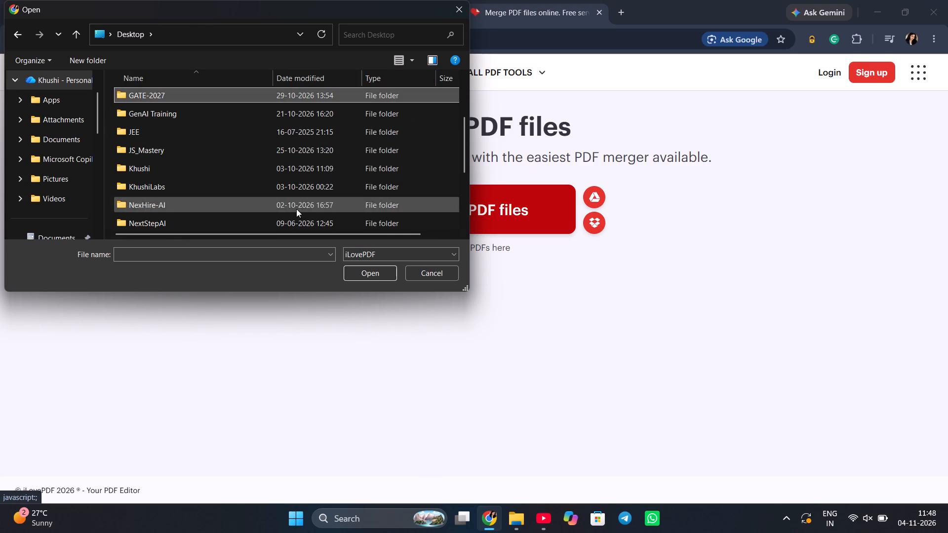
pyautogui.click(350, 268)
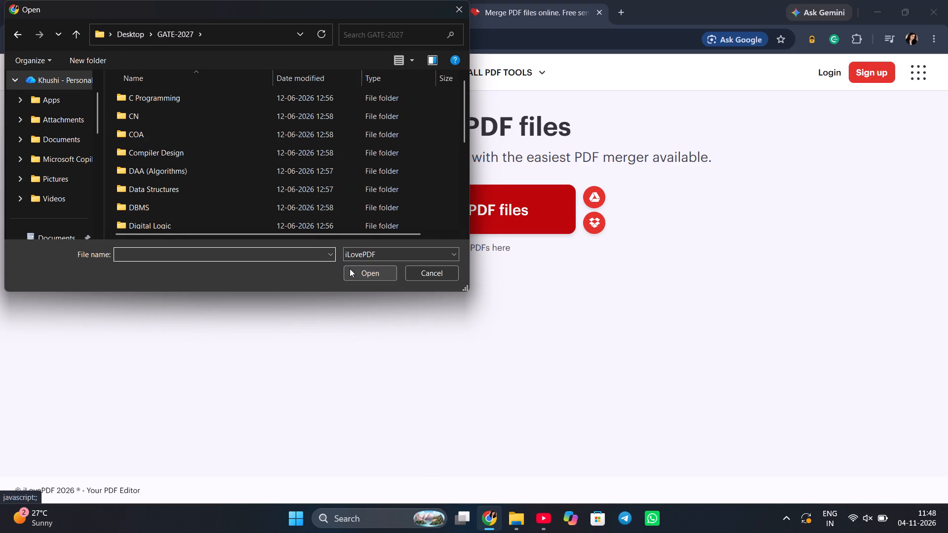
pyautogui.scroll(-1, 224, 195)
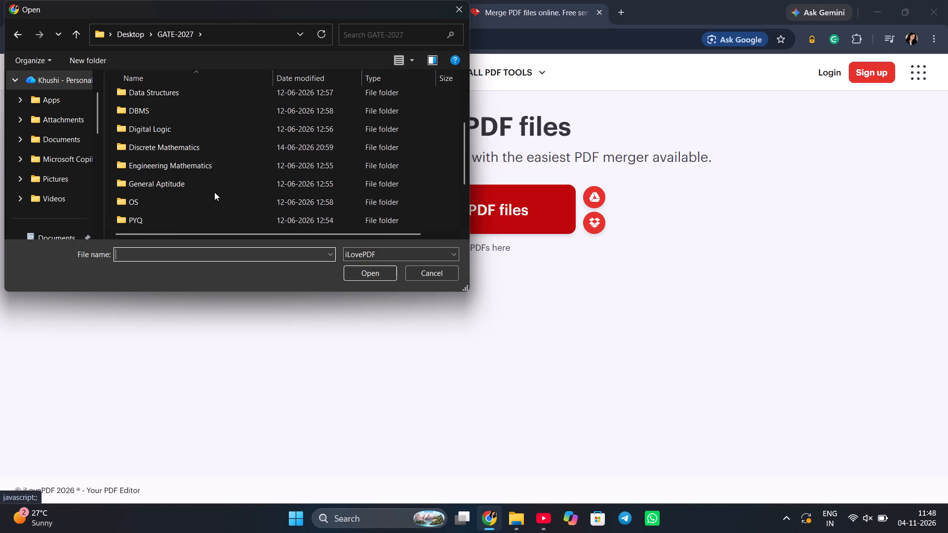
pyautogui.doubleClick(203, 220)
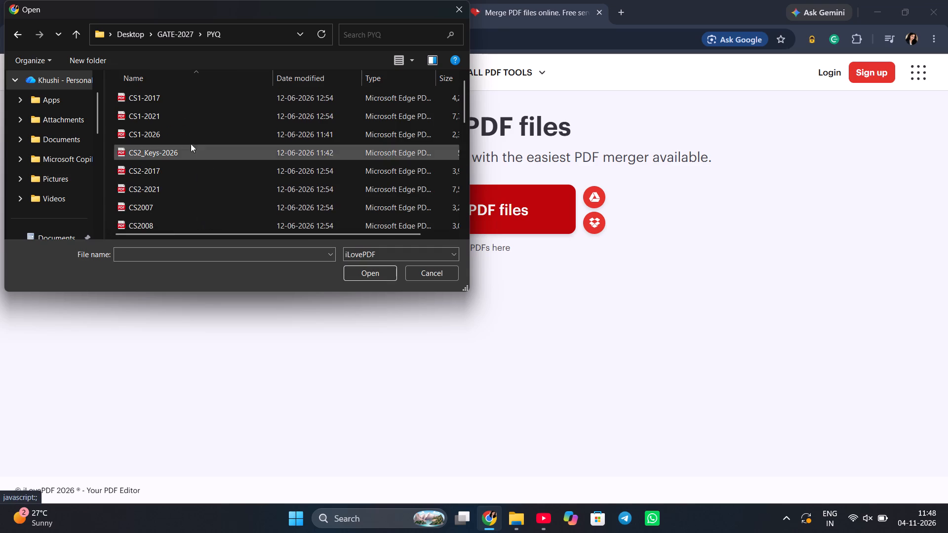
pyautogui.moveTo(108, 93); pyautogui.dragTo(217, 300)
pyautogui.scroll(1, 213, 289)
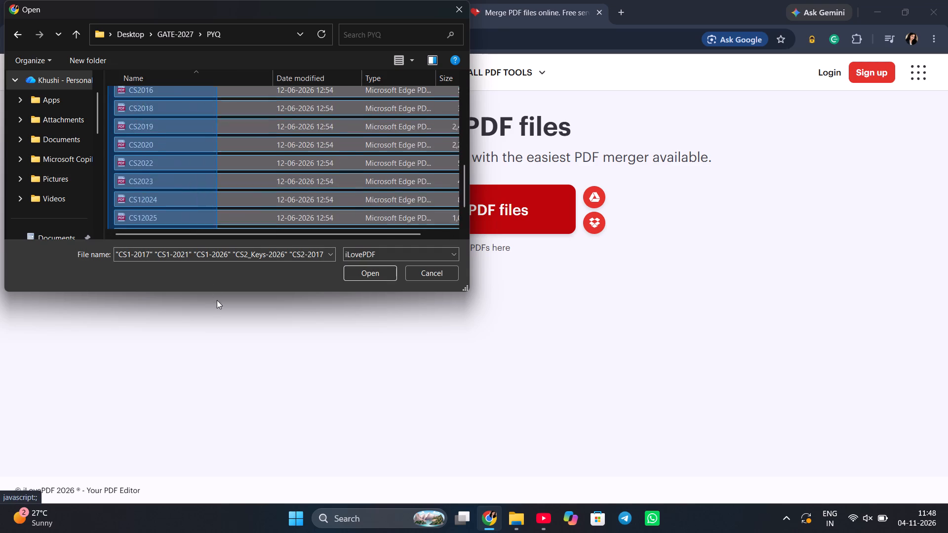
pyautogui.moveTo(217, 300); pyautogui.dragTo(215, 330)
pyautogui.click(352, 272)
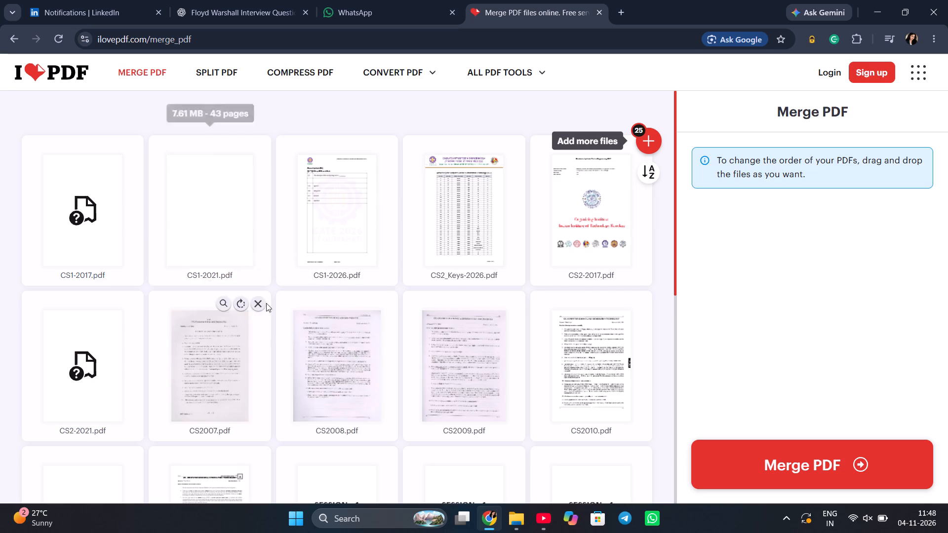
# Move CS2-2017.pdf directly after CS1-2017.pdf in the merge order.
pyautogui.scroll(-6, 231, 368)
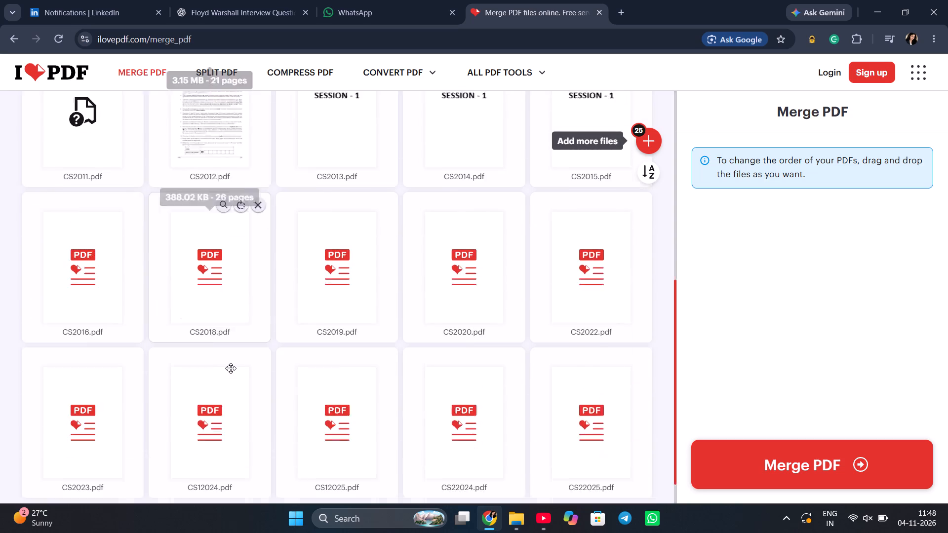
pyautogui.scroll(-10, 231, 368)
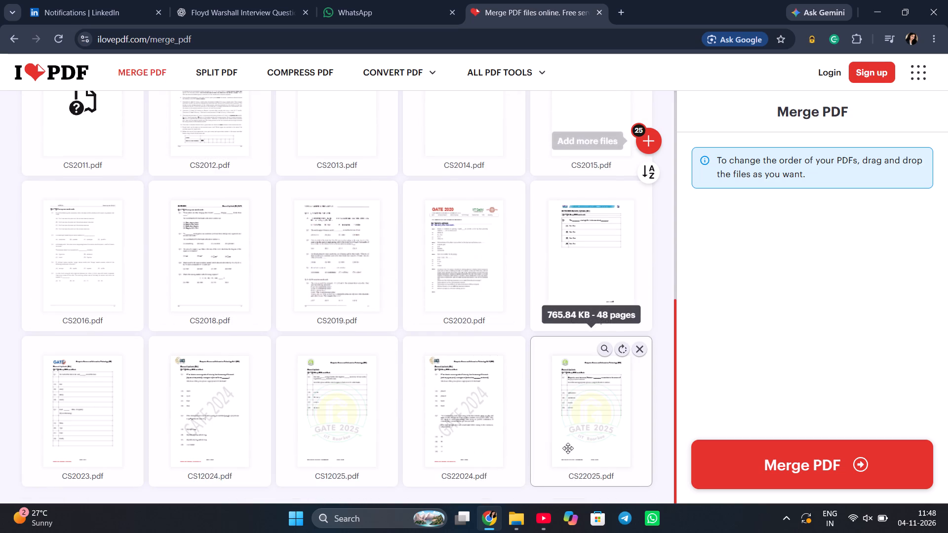
pyautogui.scroll(5, 80, 284)
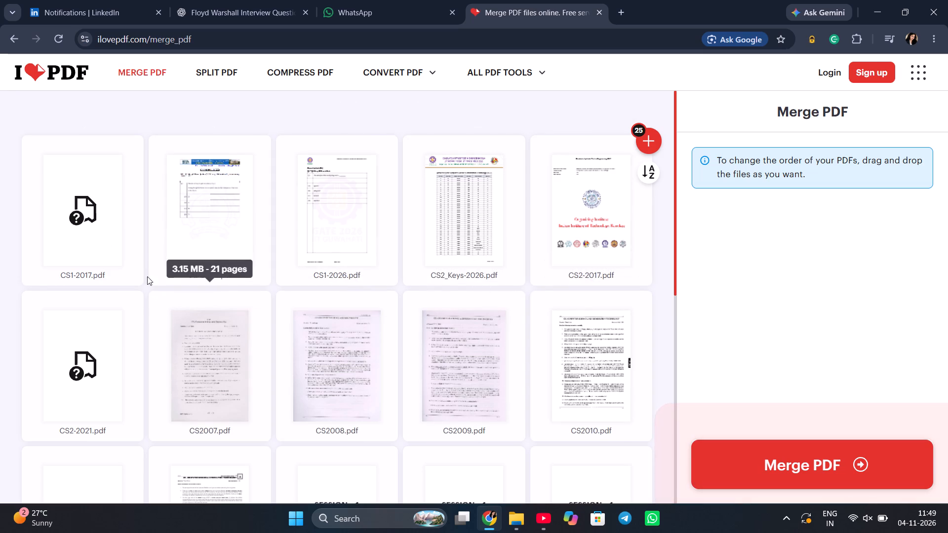
pyautogui.moveTo(609, 251); pyautogui.dragTo(169, 235)
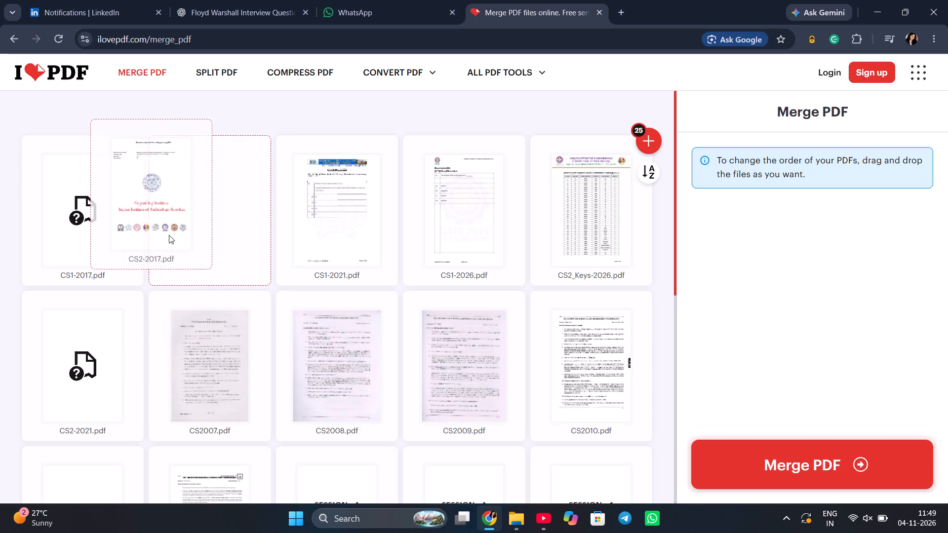
pyautogui.moveTo(169, 235); pyautogui.dragTo(207, 239)
# Move CS1-2026.pdf to the very end of the merge order, after CS22025.pdf.
pyautogui.scroll(-8, 242, 383)
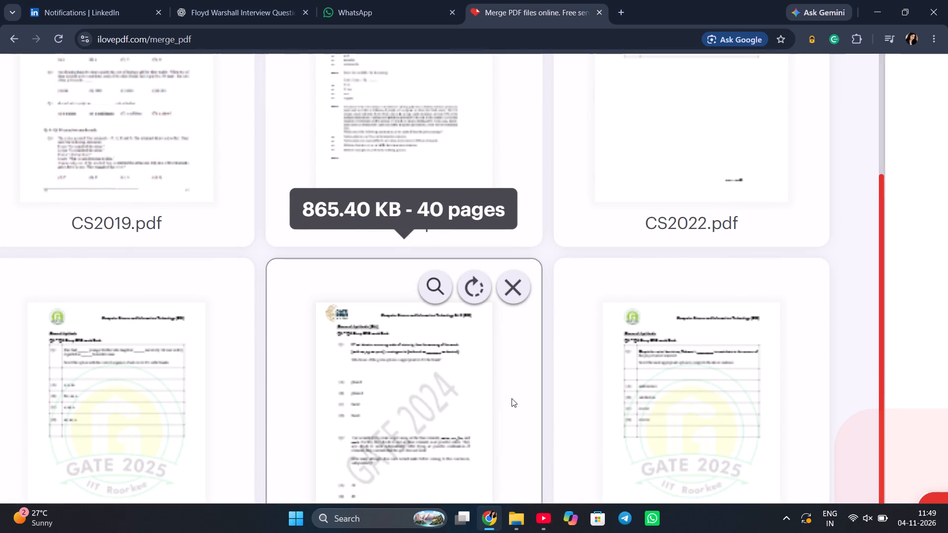
pyautogui.scroll(-2, 512, 398)
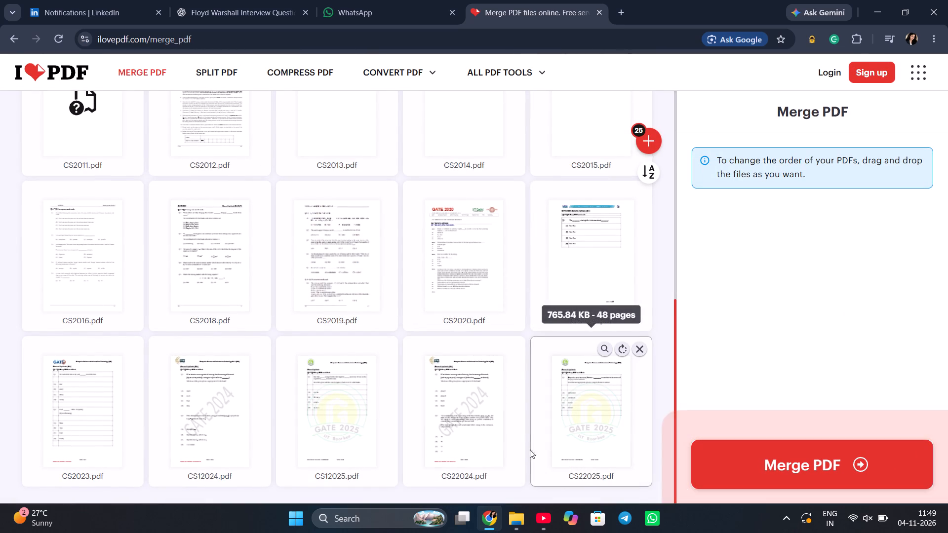
pyautogui.scroll(2, 355, 377)
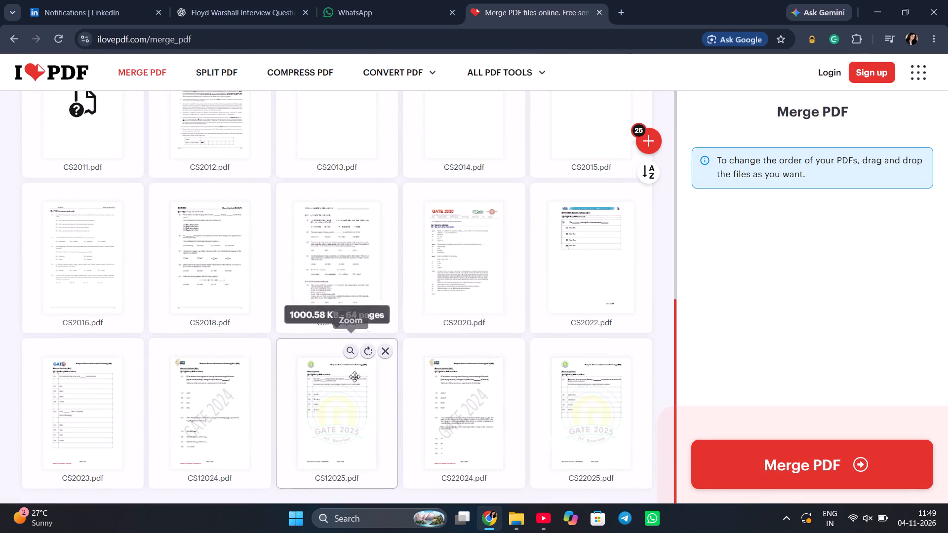
pyautogui.scroll(1, 355, 377)
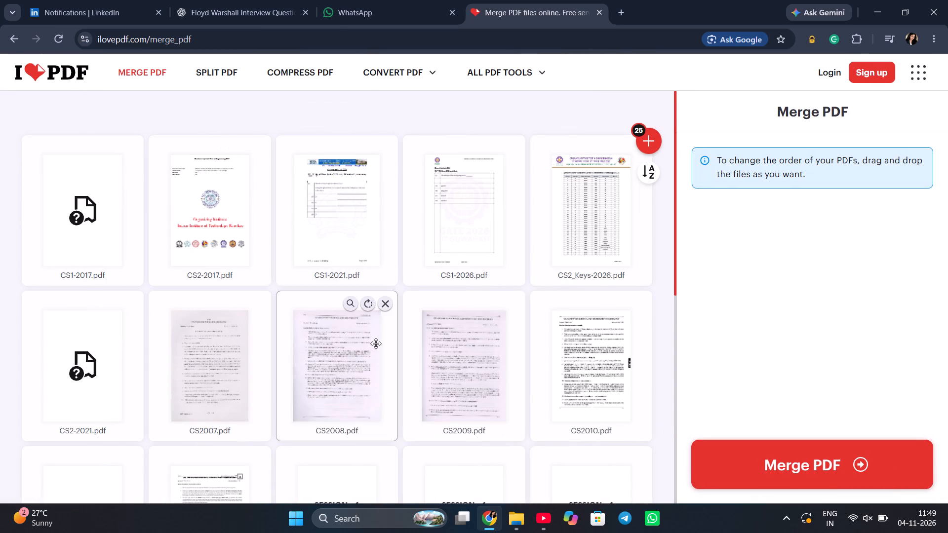
pyautogui.scroll(-1, 376, 343)
pyautogui.moveTo(463, 184); pyautogui.dragTo(339, 491)
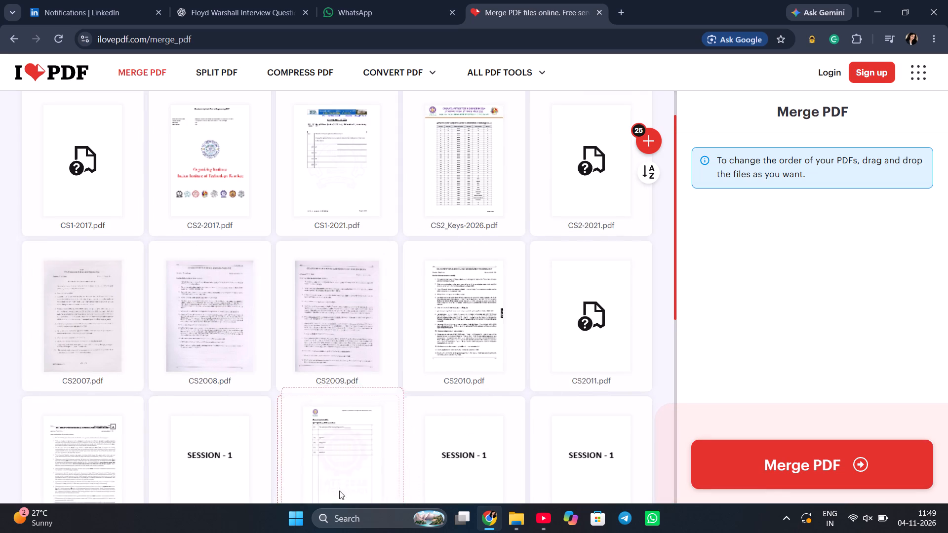
pyautogui.moveTo(339, 491); pyautogui.dragTo(304, 445)
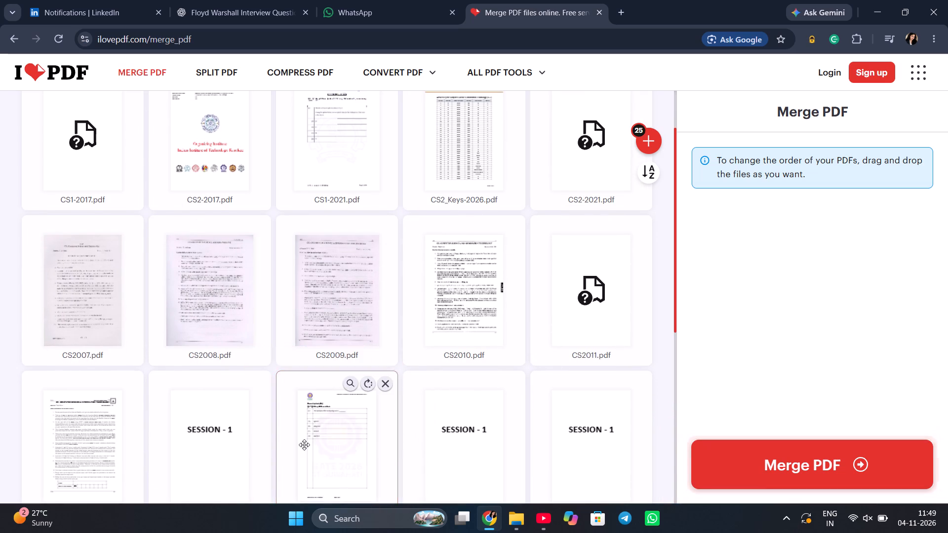
pyautogui.scroll(-10, 304, 445)
pyautogui.scroll(1, 304, 445)
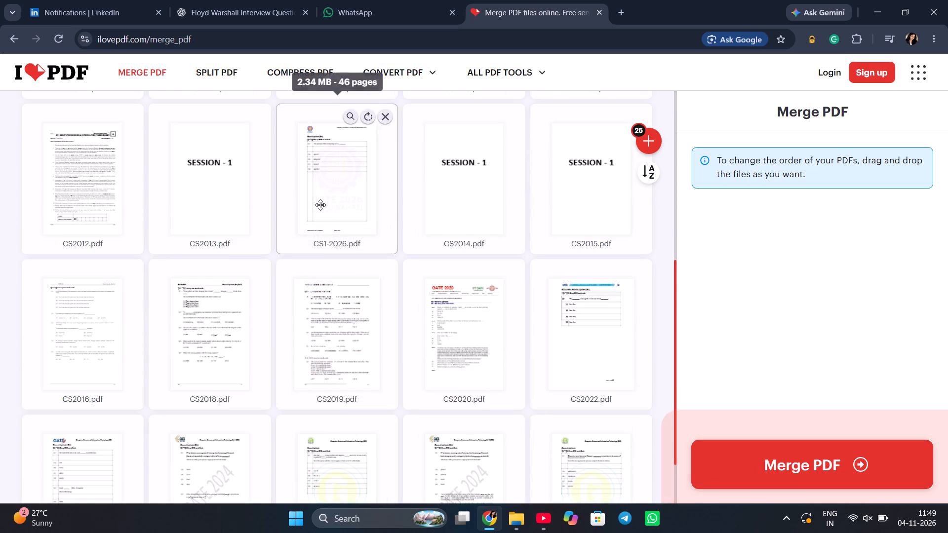
pyautogui.moveTo(321, 201); pyautogui.dragTo(206, 532)
pyautogui.scroll(3, 289, 344)
pyautogui.scroll(-4, 206, 532)
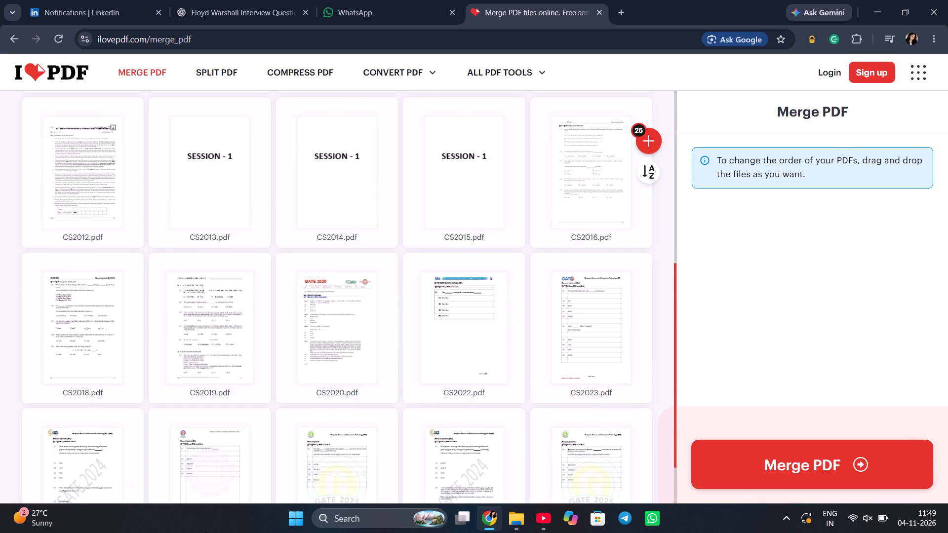
pyautogui.scroll(-4, 206, 532)
pyautogui.scroll(-6, 232, 416)
pyautogui.moveTo(208, 419); pyautogui.dragTo(506, 420)
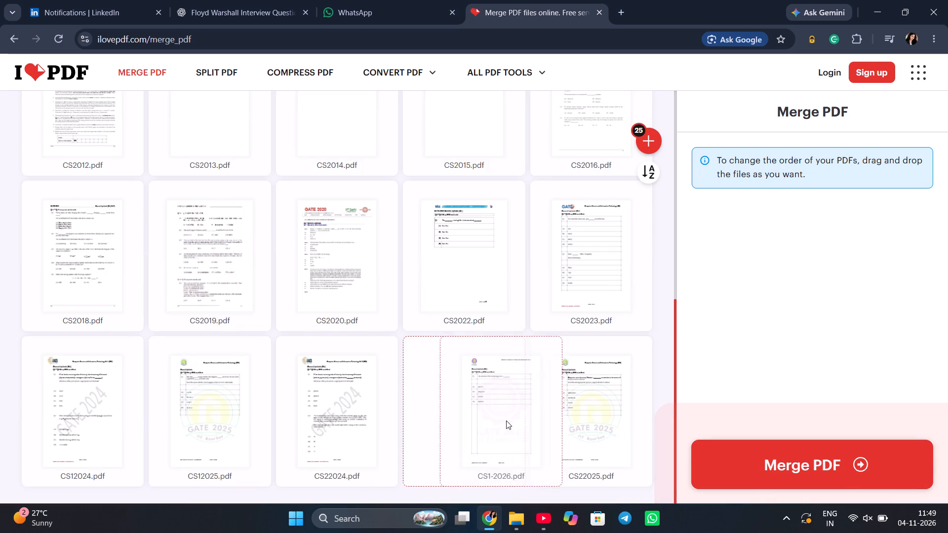
pyautogui.moveTo(506, 420); pyautogui.dragTo(560, 418)
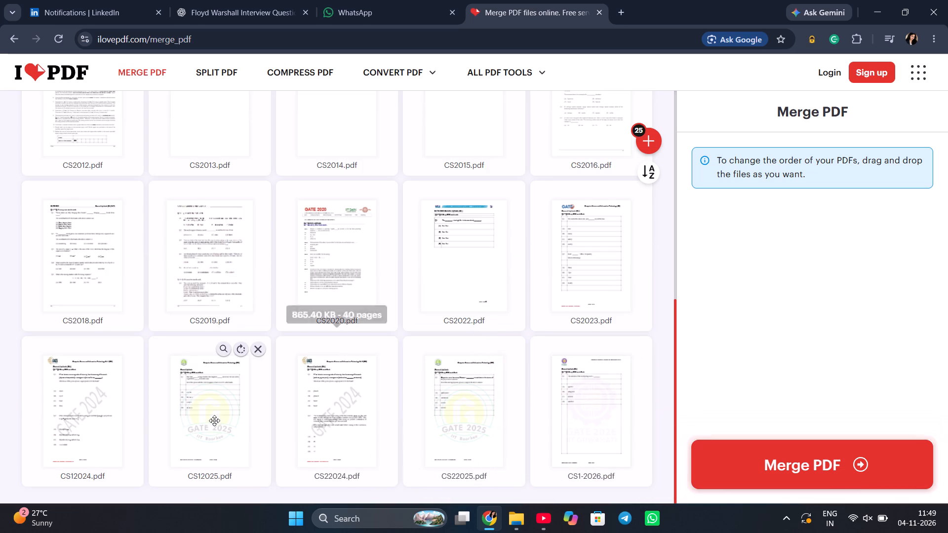
# Arrange the 2024 and 2025 papers in the order CS12024, CS22024, CS12025, CS22025.
pyautogui.moveTo(183, 420); pyautogui.dragTo(337, 408)
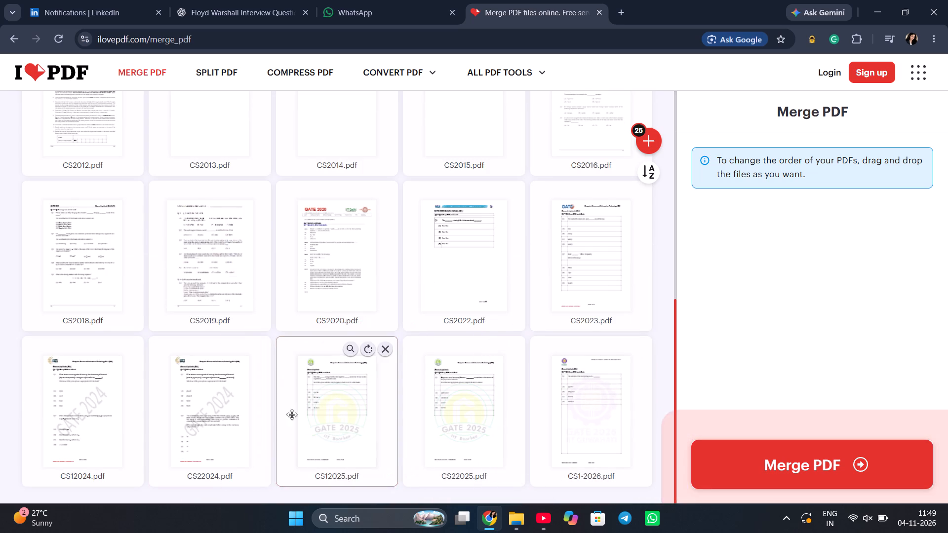
pyautogui.moveTo(208, 413); pyautogui.dragTo(39, 413)
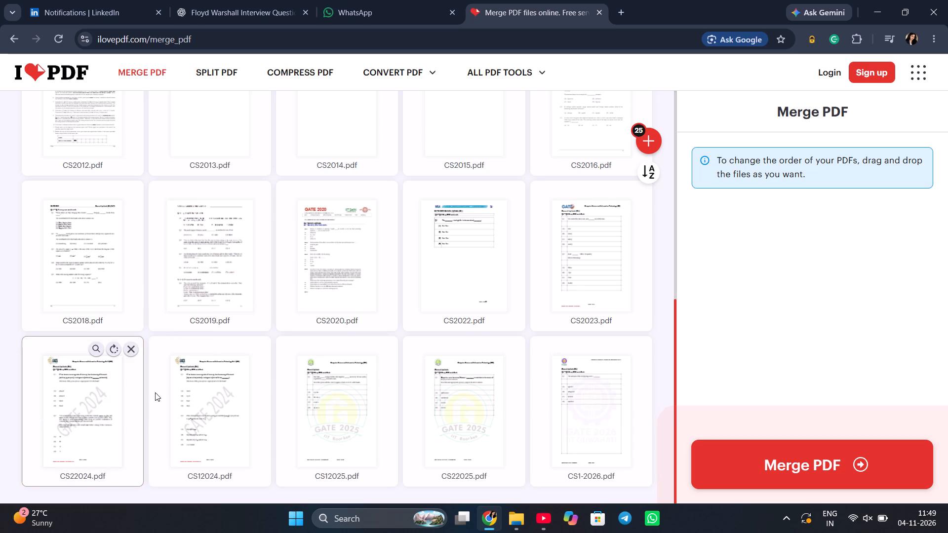
pyautogui.moveTo(197, 437); pyautogui.dragTo(55, 440)
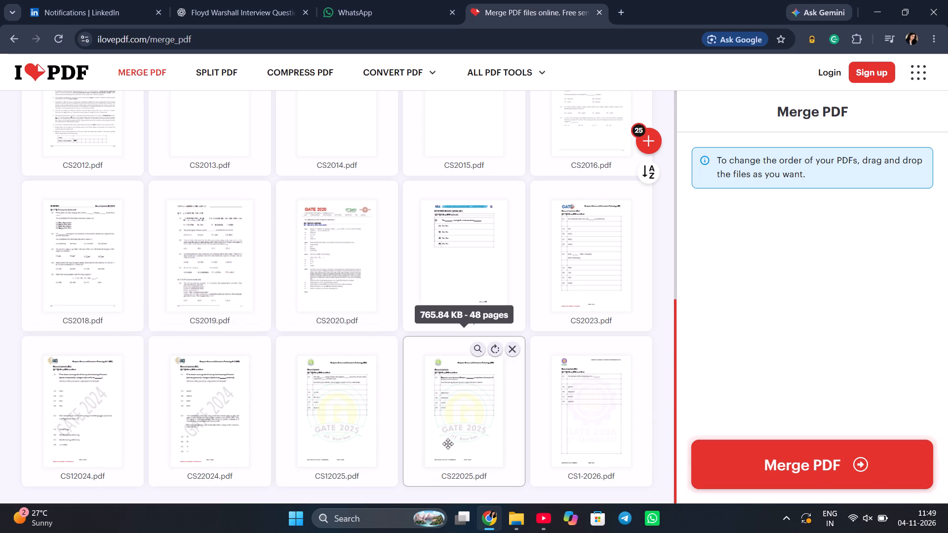
# Move CS2022.pdf between CS2019.pdf and CS2020.pdf in the merge order.
pyautogui.scroll(-3, 448, 444)
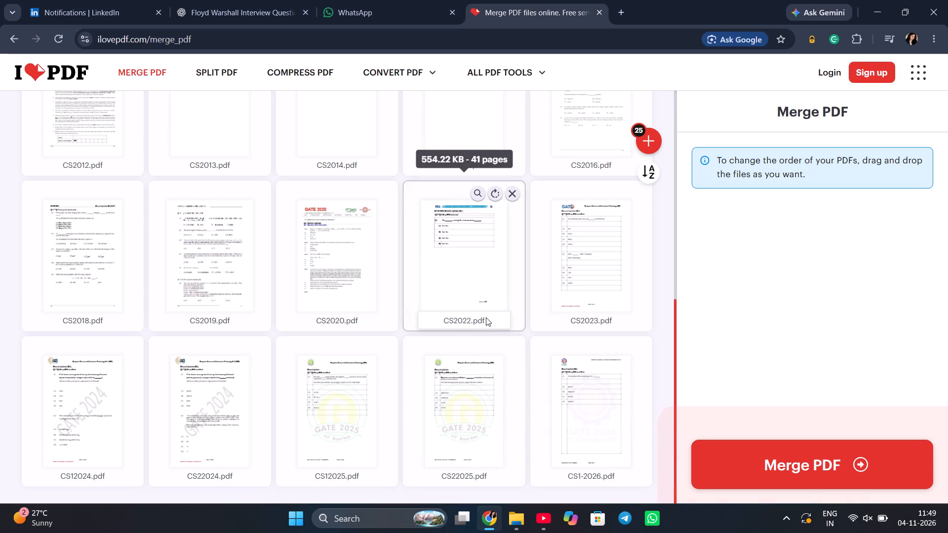
pyautogui.scroll(1, 483, 286)
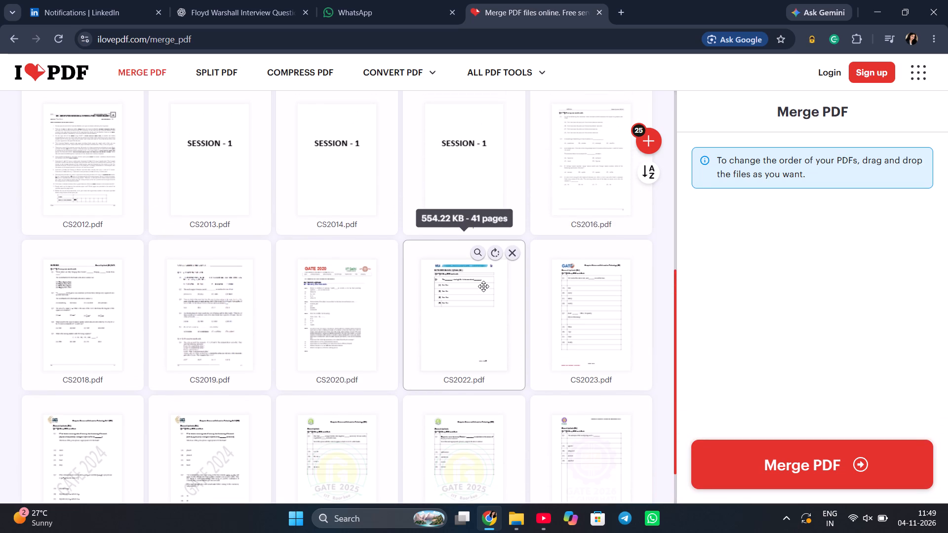
pyautogui.moveTo(485, 318); pyautogui.dragTo(366, 315)
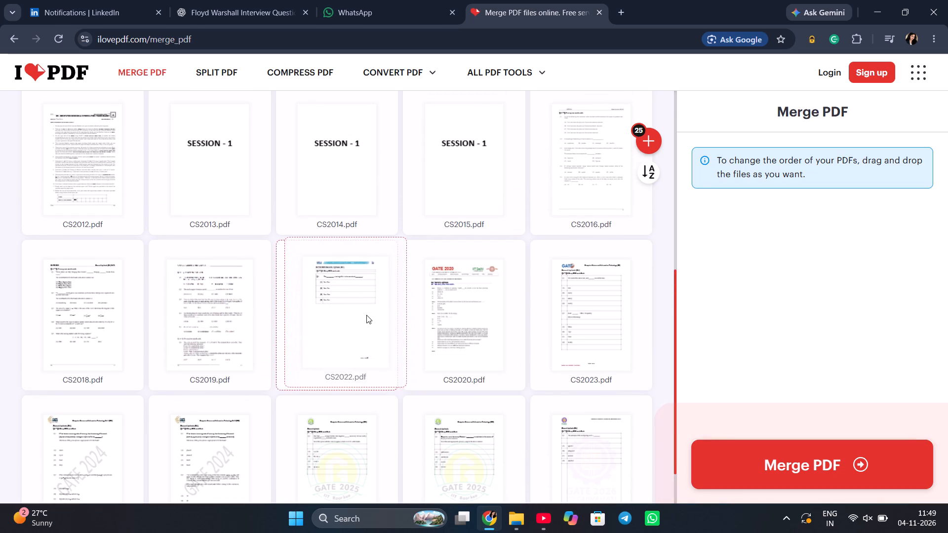
pyautogui.moveTo(366, 315); pyautogui.dragTo(367, 315)
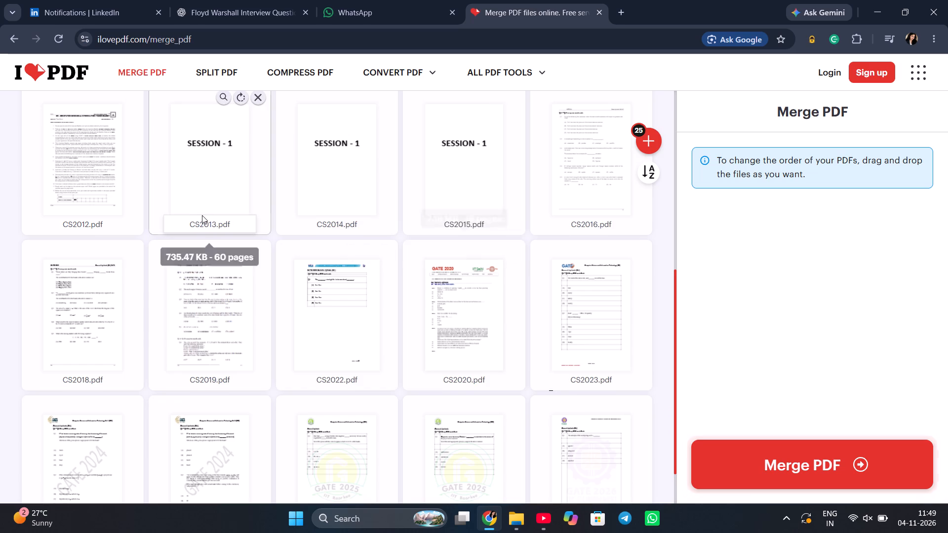
# Move CS2_Keys-2026.pdf to the very end of the merge order, directly after CS1-2026.pdf.
pyautogui.scroll(1, 202, 215)
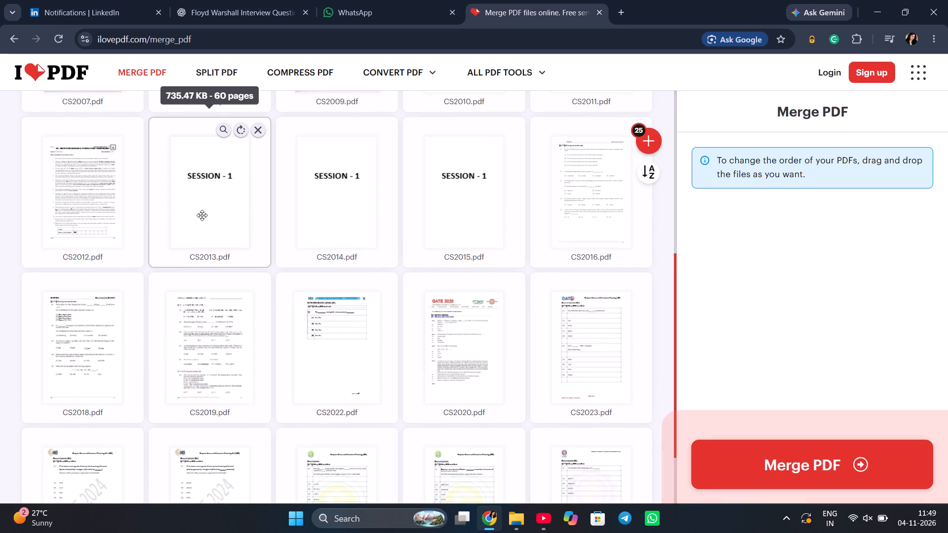
pyautogui.scroll(4, 202, 215)
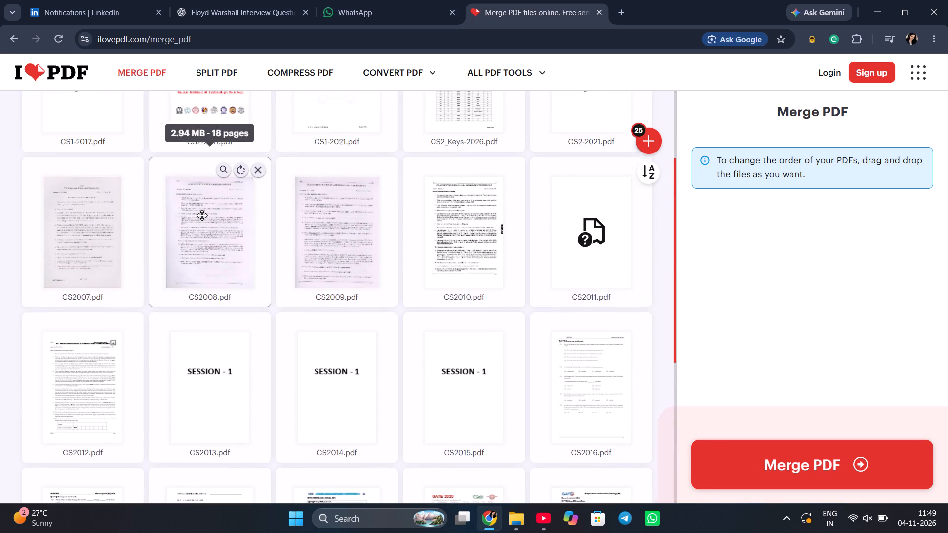
pyautogui.scroll(3, 202, 215)
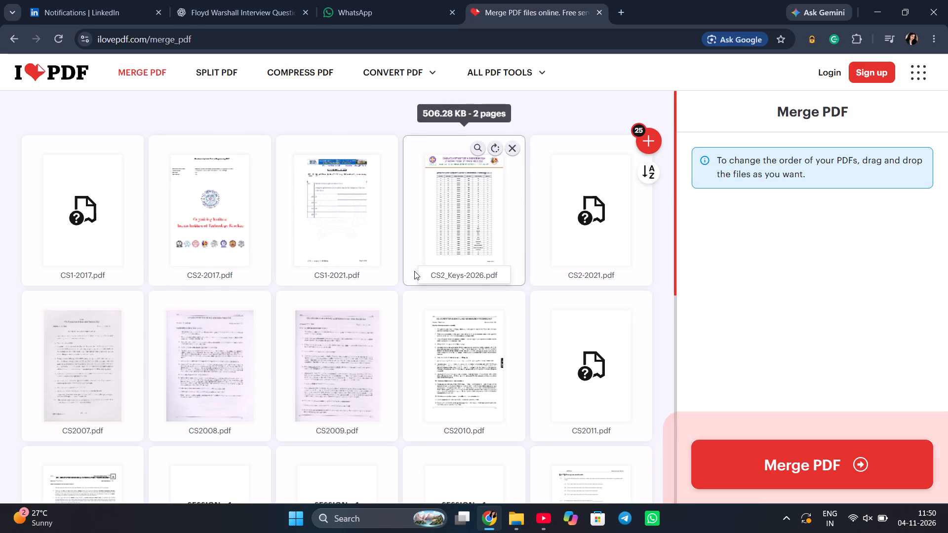
pyautogui.moveTo(414, 271); pyautogui.dragTo(615, 509)
pyautogui.scroll(1, 422, 298)
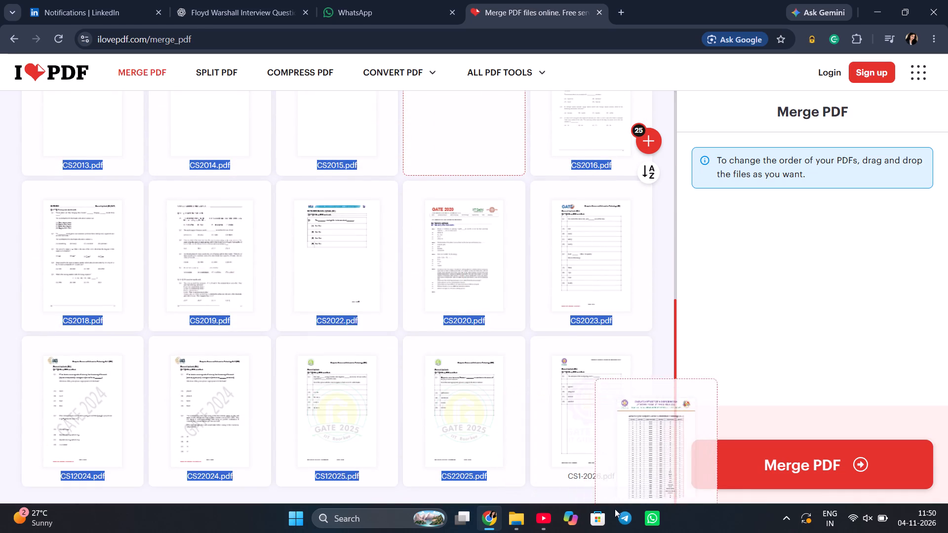
pyautogui.moveTo(615, 509); pyautogui.dragTo(579, 481)
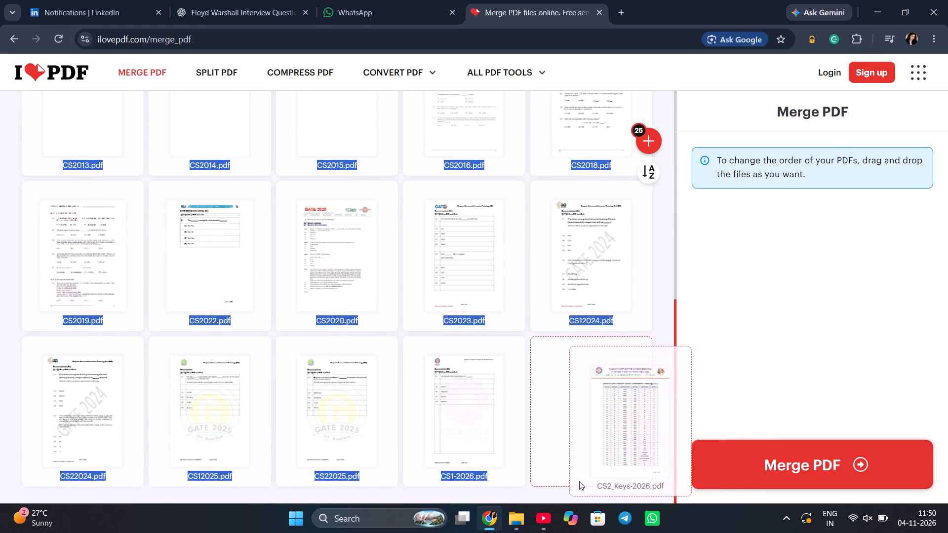
pyautogui.moveTo(579, 481); pyautogui.dragTo(563, 477)
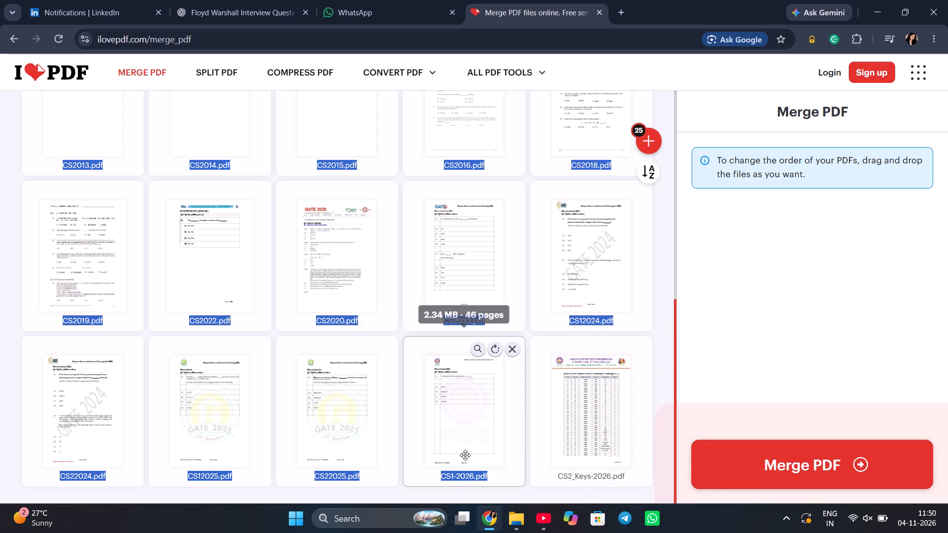
pyautogui.click(467, 459)
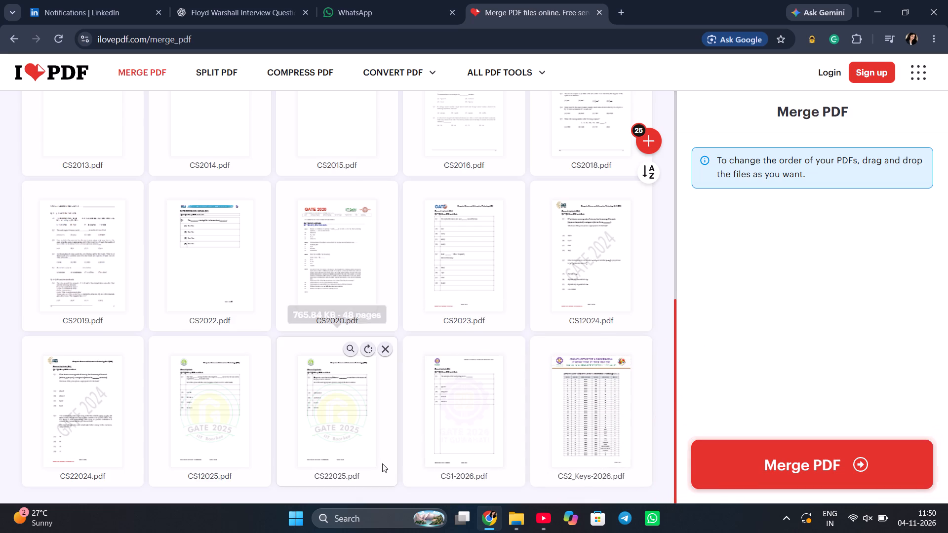
pyautogui.click(358, 459)
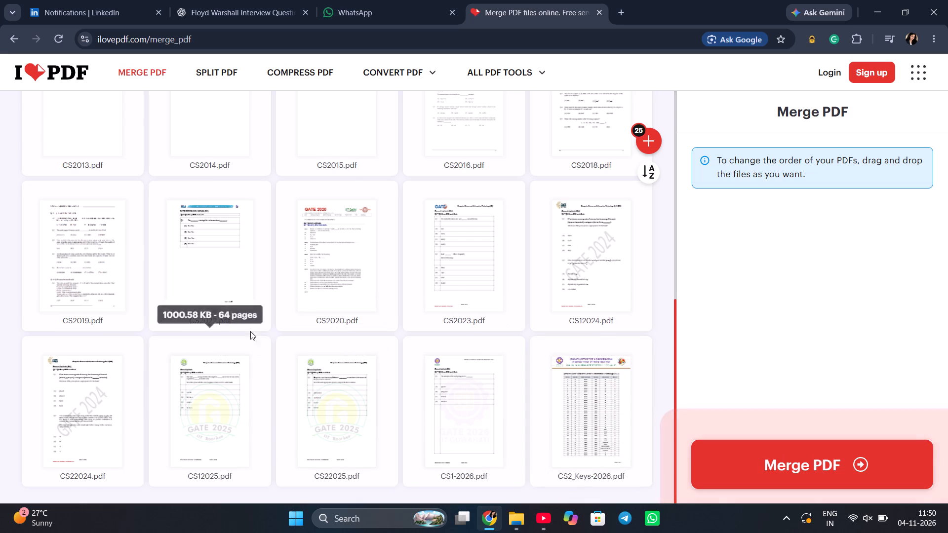
pyautogui.click(230, 306)
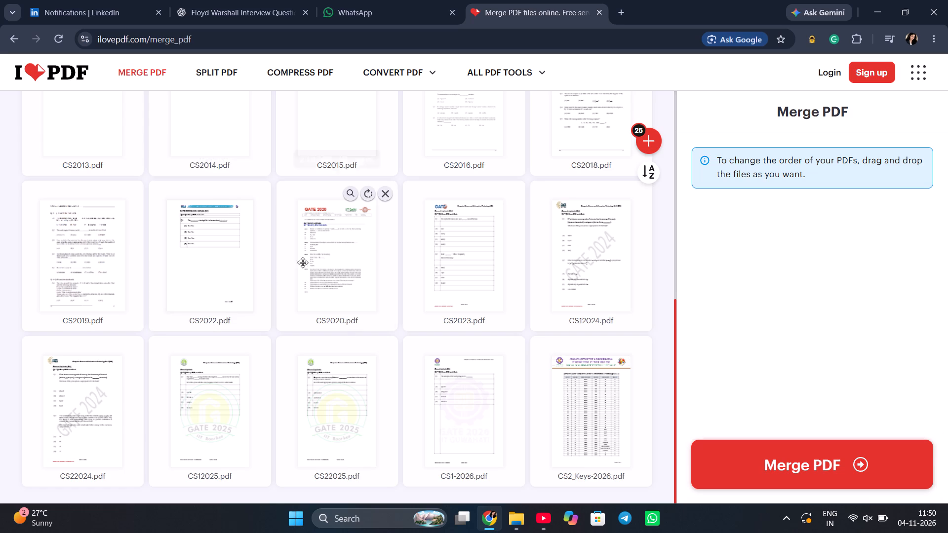
# Move CS2008.pdf and CS2009.pdf to the start of the merge order, ahead of CS1-2017.pdf.
pyautogui.scroll(1, 332, 258)
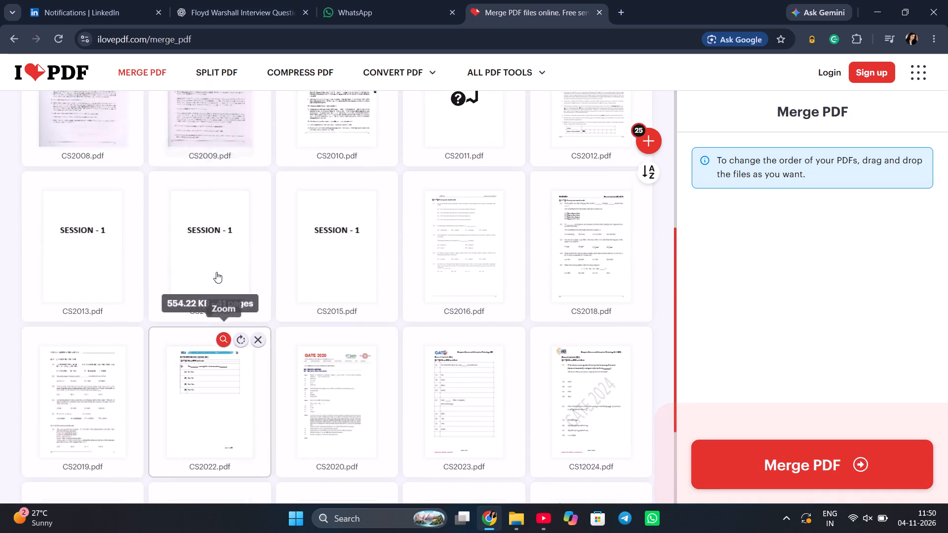
pyautogui.scroll(1, 216, 272)
pyautogui.scroll(1, 323, 189)
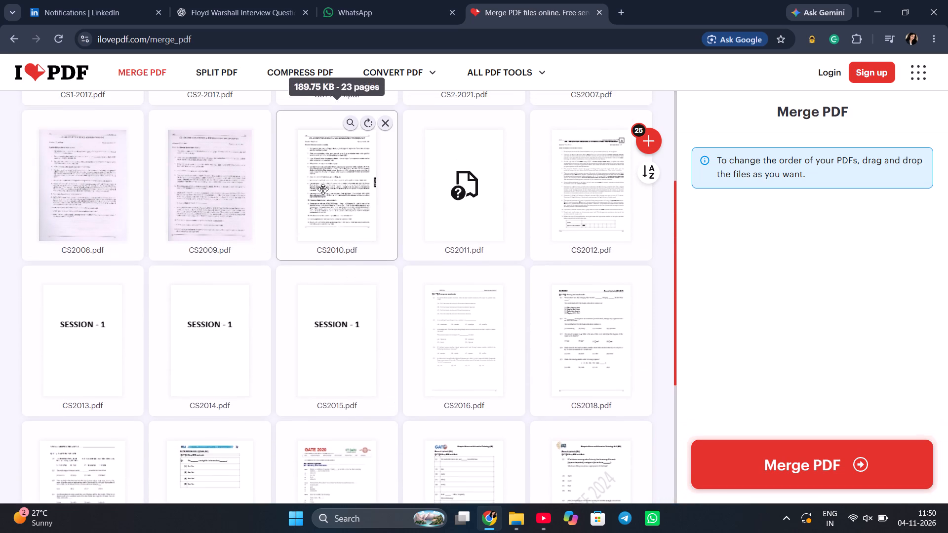
pyautogui.scroll(3, 323, 189)
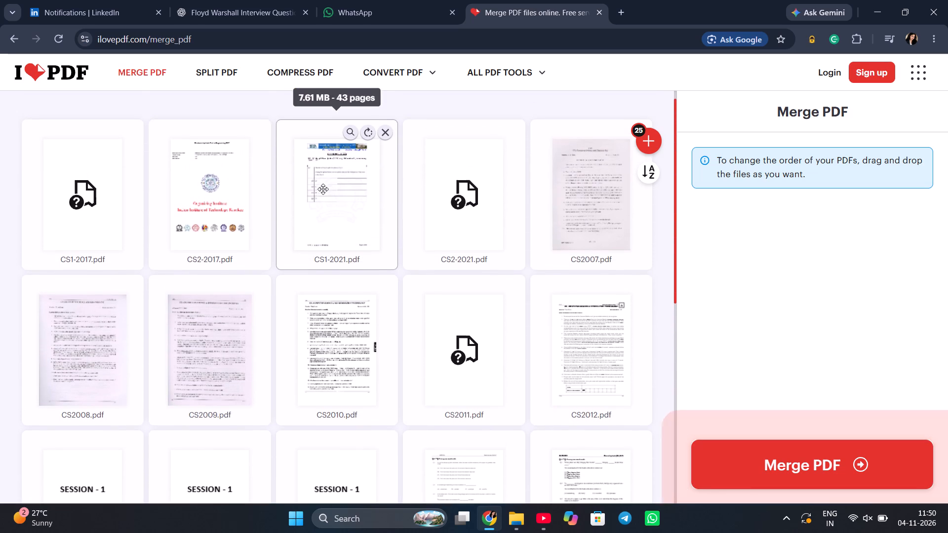
pyautogui.scroll(3, 323, 189)
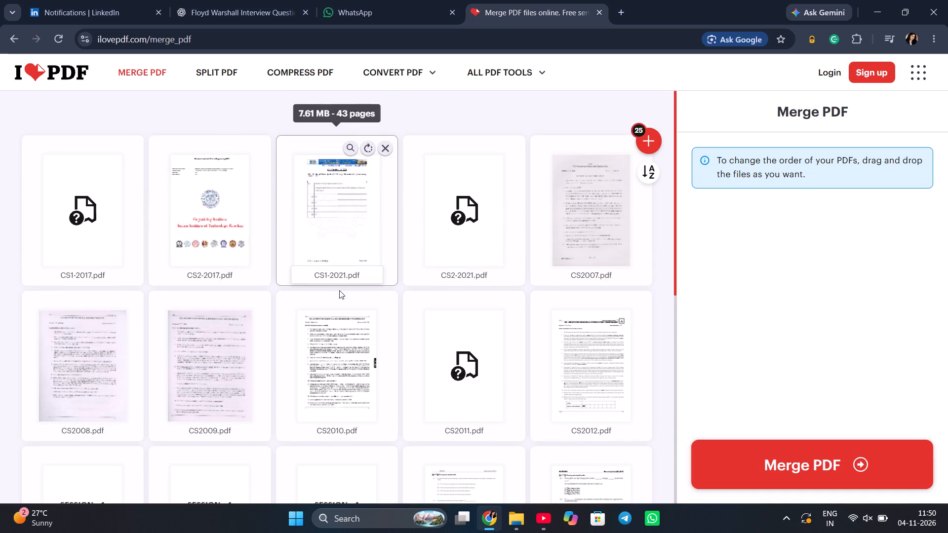
pyautogui.scroll(-2, 304, 344)
pyautogui.moveTo(102, 214); pyautogui.dragTo(90, 117)
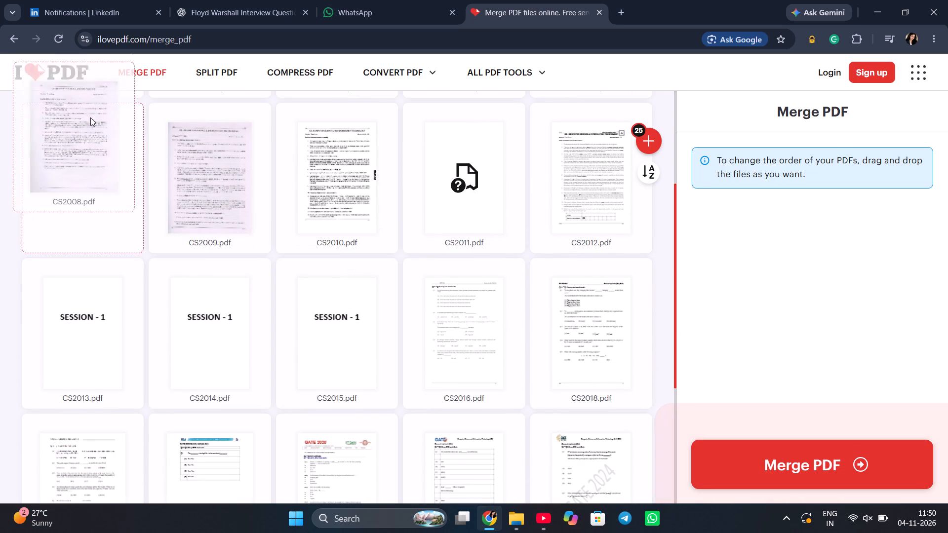
pyautogui.moveTo(90, 117); pyautogui.dragTo(94, 228)
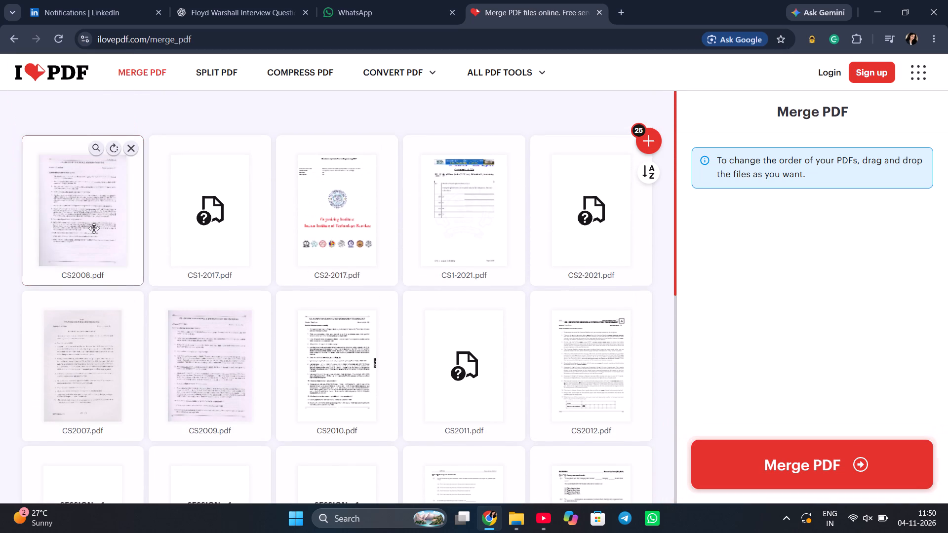
pyautogui.moveTo(182, 391); pyautogui.dragTo(192, 235)
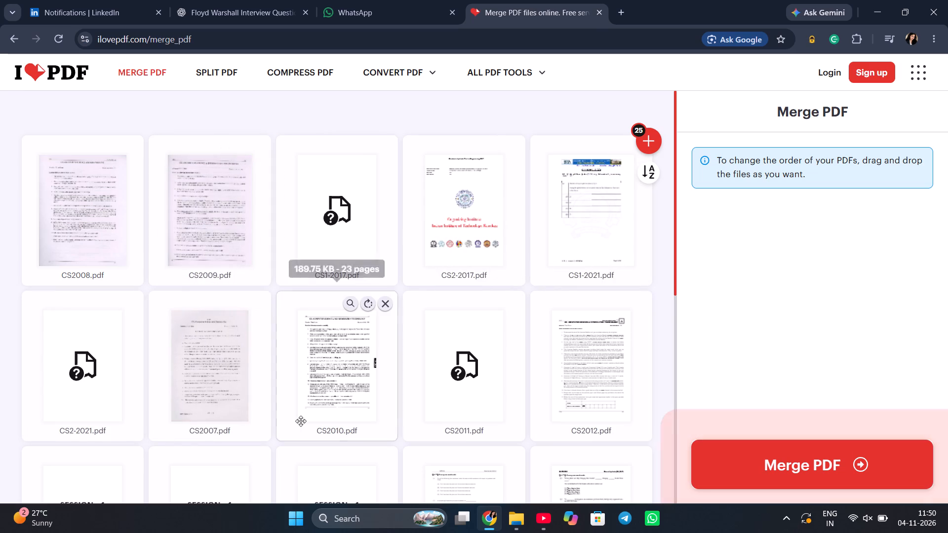
# Place CS2010.pdf, CS2011.pdf and CS2012.pdf in that order directly after CS2009.pdf.
pyautogui.click(301, 421)
pyautogui.moveTo(301, 421); pyautogui.dragTo(313, 265)
pyautogui.moveTo(451, 419); pyautogui.dragTo(457, 232)
pyautogui.click(573, 368)
pyautogui.moveTo(573, 368); pyautogui.dragTo(578, 234)
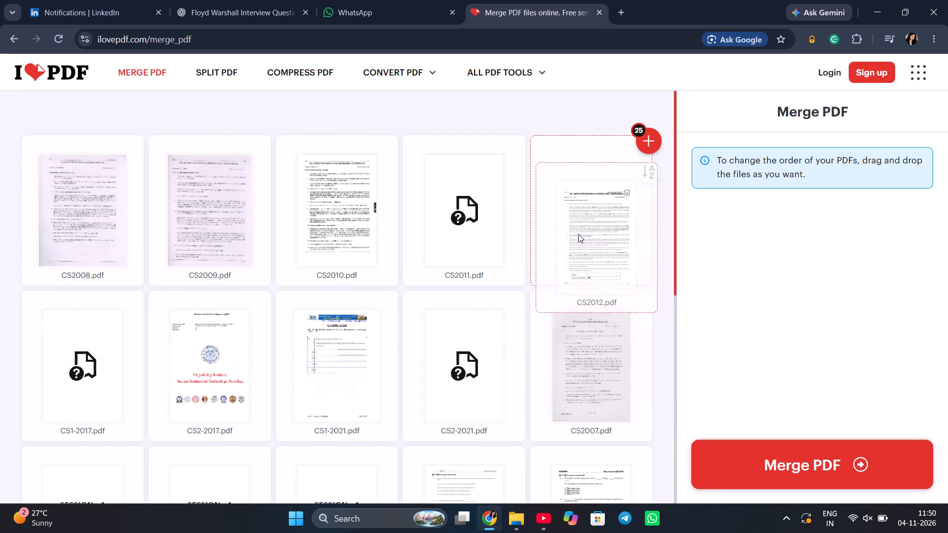
pyautogui.moveTo(578, 234); pyautogui.dragTo(578, 223)
# Move CS2007.pdf to the very start of the merge order, before CS2008.pdf.
pyautogui.scroll(-1, 296, 398)
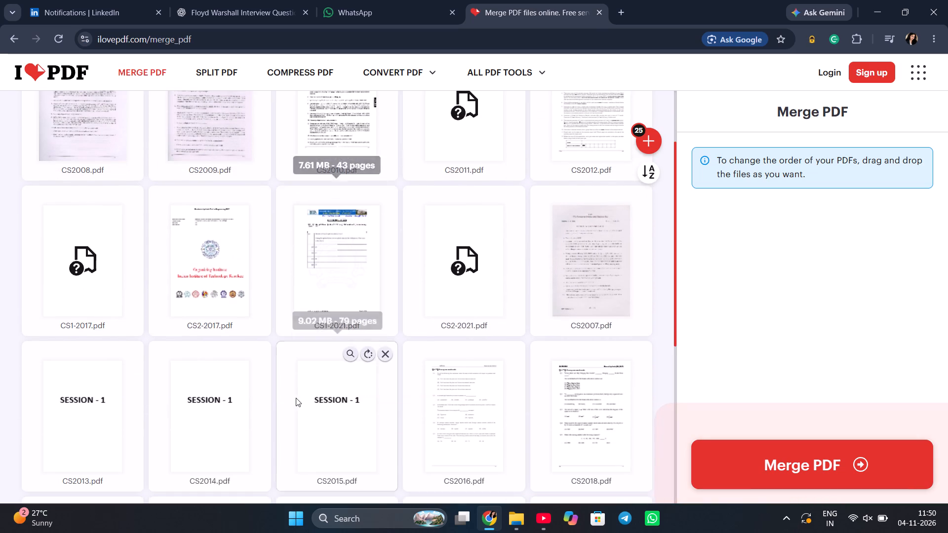
pyautogui.scroll(-1, 296, 398)
pyautogui.scroll(-1, 371, 359)
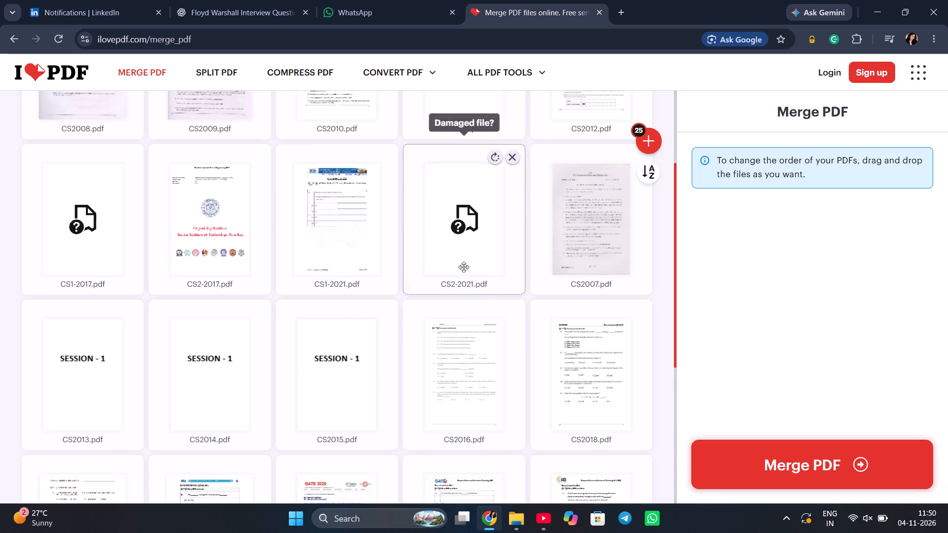
pyautogui.scroll(1, 464, 267)
pyautogui.moveTo(598, 287); pyautogui.dragTo(58, 145)
pyautogui.scroll(-1, 55, 202)
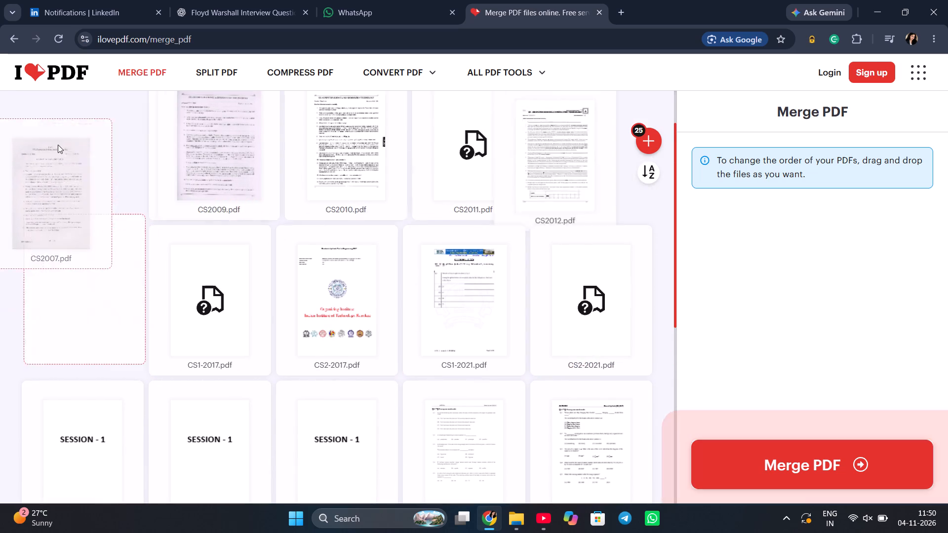
pyautogui.scroll(-1, 58, 145)
pyautogui.moveTo(58, 145); pyautogui.dragTo(44, 190)
# Place CS2013.pdf, CS2014.pdf and CS2015.pdf in that order directly after CS2012.pdf.
pyautogui.scroll(-1, 203, 329)
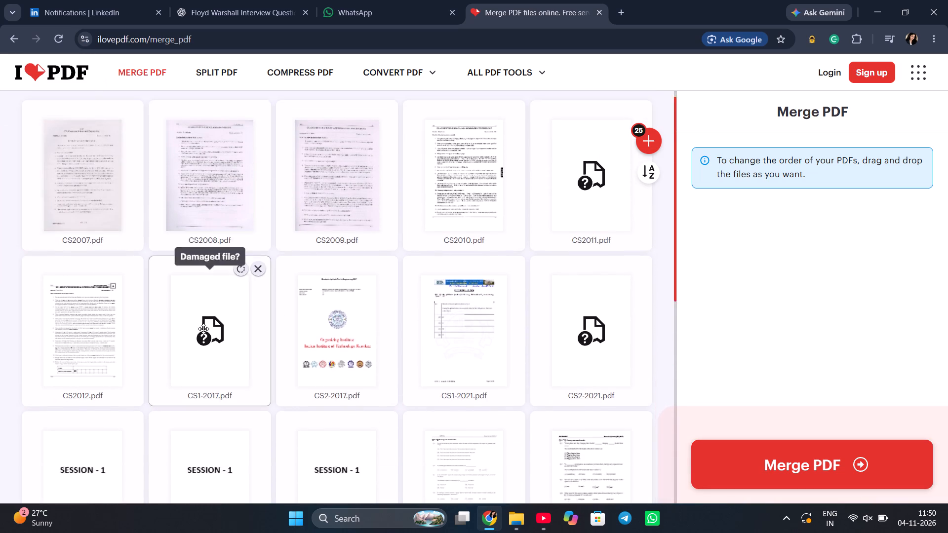
pyautogui.scroll(-2, 203, 329)
pyautogui.moveTo(97, 324); pyautogui.dragTo(200, 176)
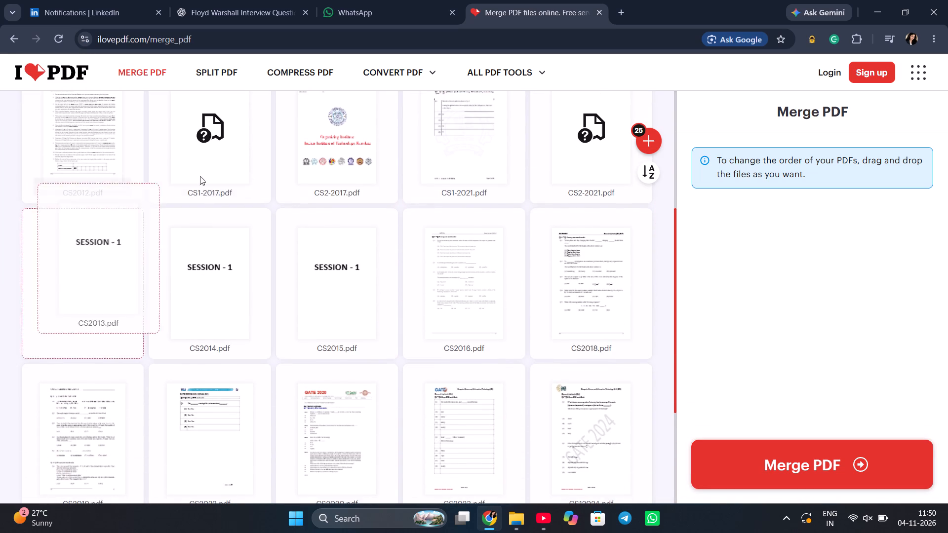
pyautogui.moveTo(200, 176); pyautogui.dragTo(212, 156)
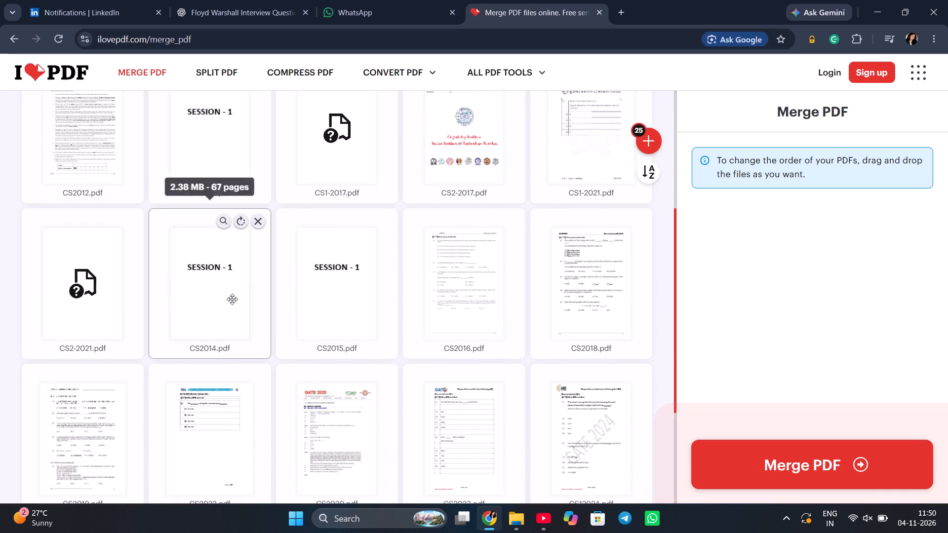
pyautogui.moveTo(232, 299); pyautogui.dragTo(346, 167)
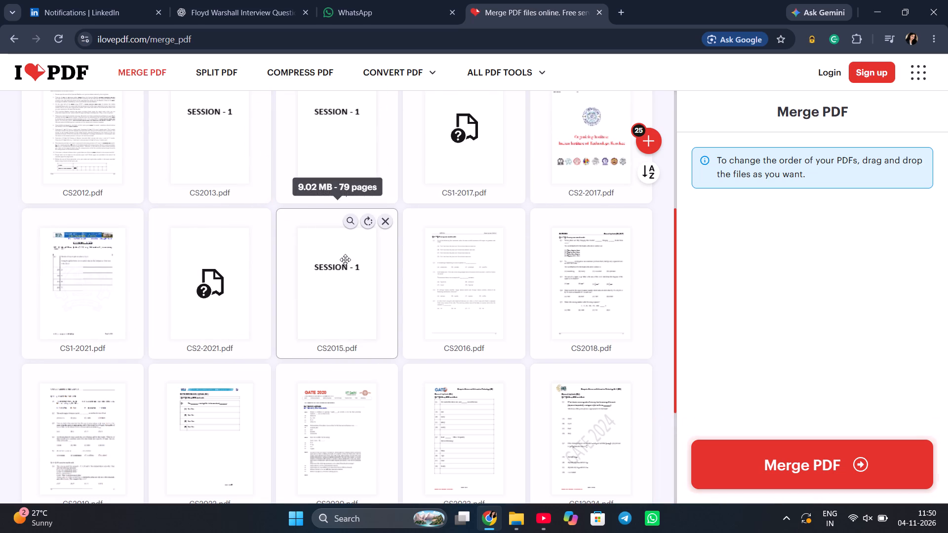
pyautogui.moveTo(335, 268); pyautogui.dragTo(462, 72)
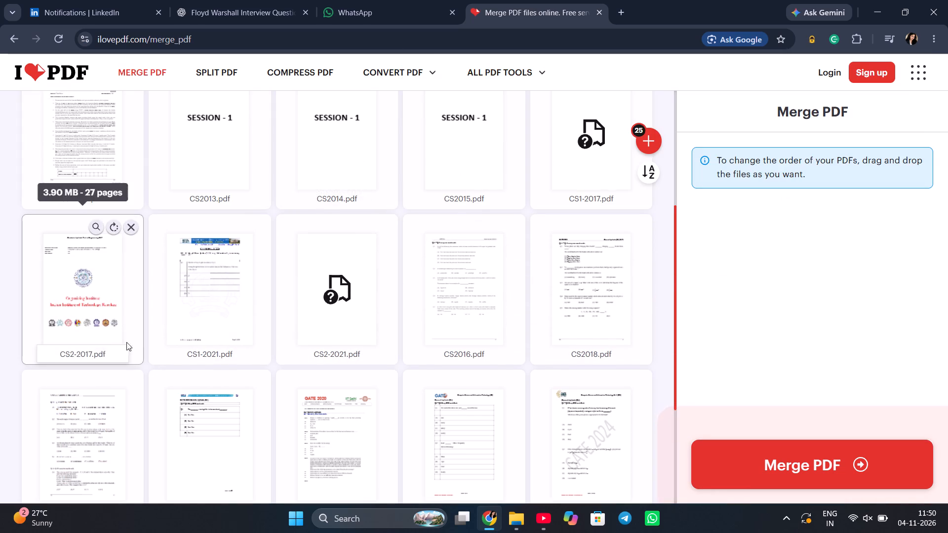
# Move CS2016.pdf between CS2015.pdf and CS1-2017.pdf in the merge order.
pyautogui.scroll(1, 303, 317)
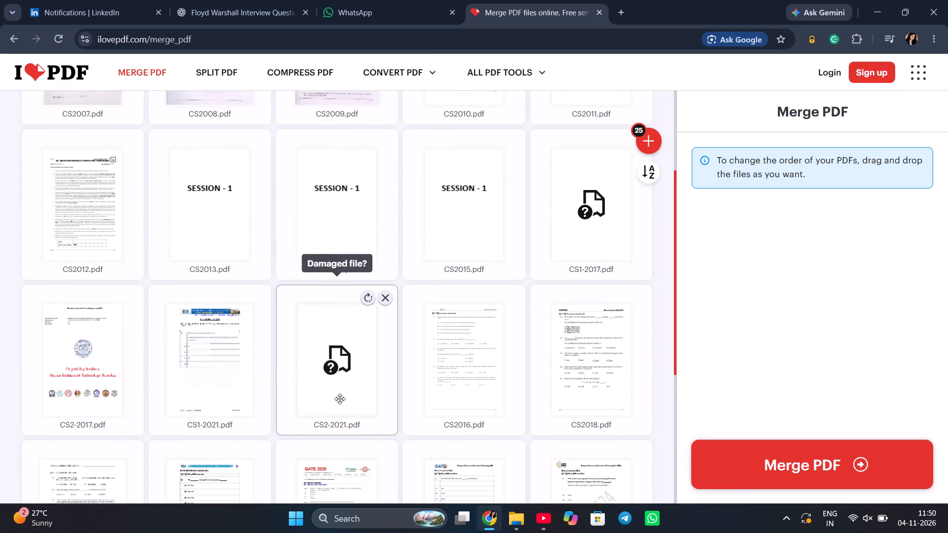
pyautogui.scroll(-1, 455, 374)
pyautogui.moveTo(459, 265); pyautogui.dragTo(584, 135)
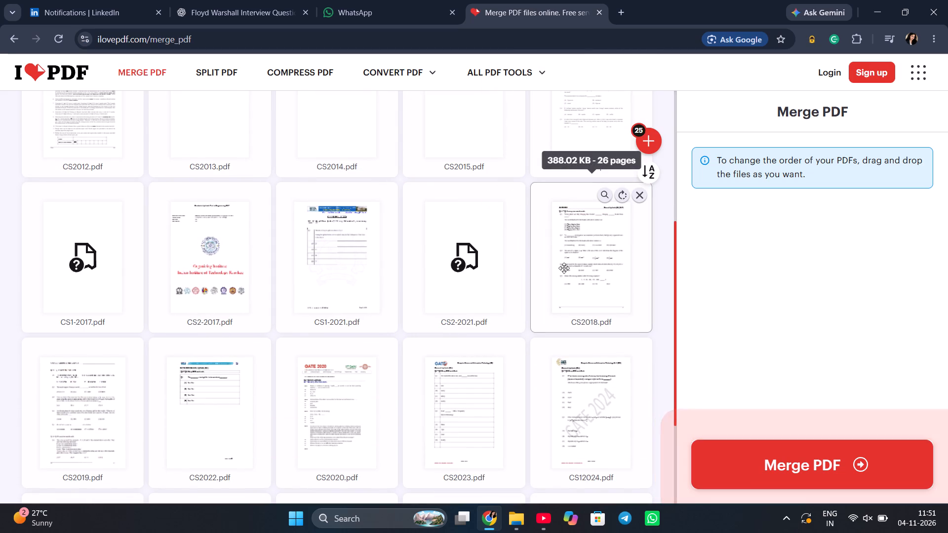
# Move CS2018.pdf between CS2-2017.pdf and CS1-2021.pdf in the merge order.
pyautogui.moveTo(564, 268); pyautogui.dragTo(343, 284)
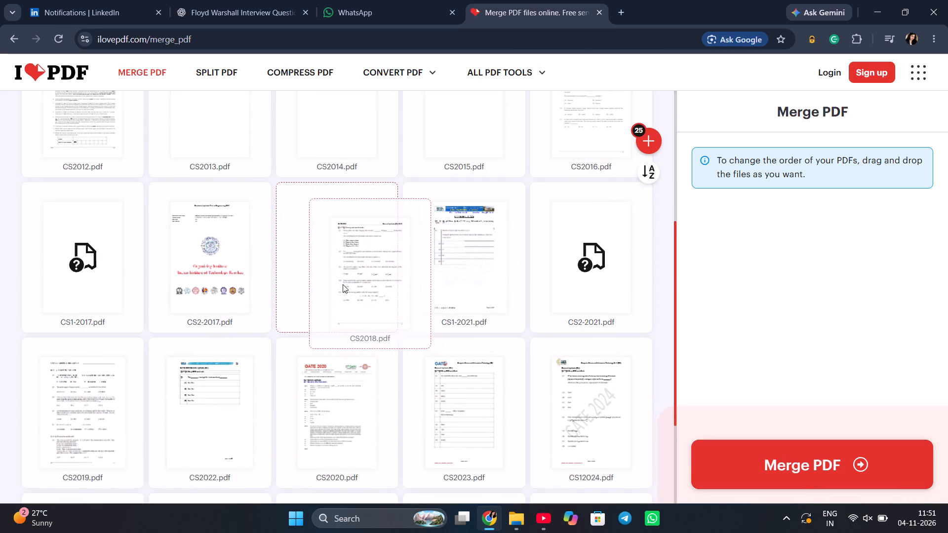
pyautogui.moveTo(343, 284); pyautogui.dragTo(323, 273)
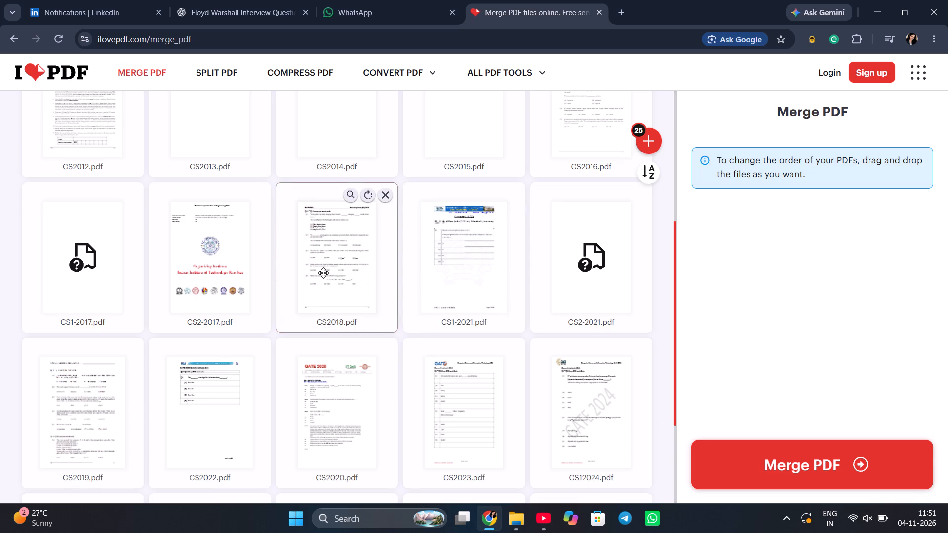
pyautogui.click(84, 267)
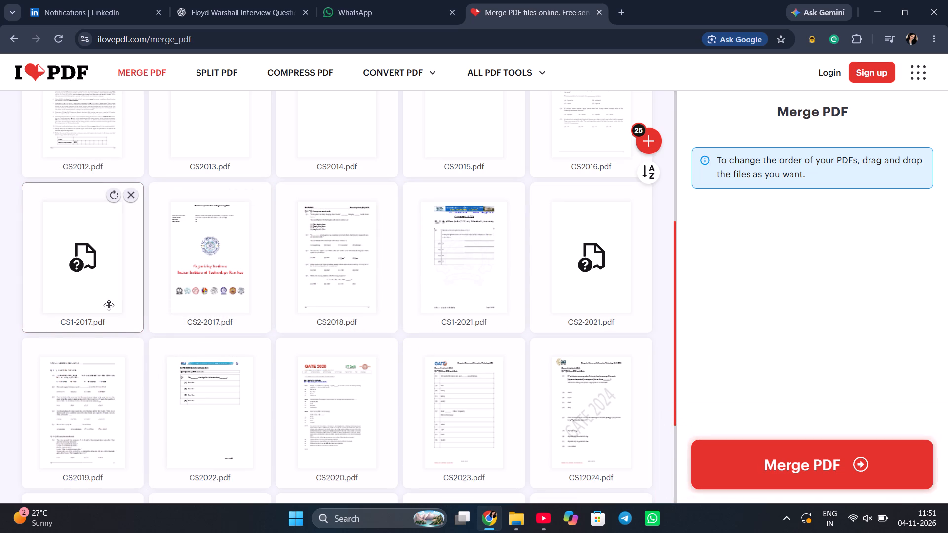
# Switch to the PYQ folder in File Explorer and check which years' question papers it contains.
pyautogui.scroll(-1, 162, 377)
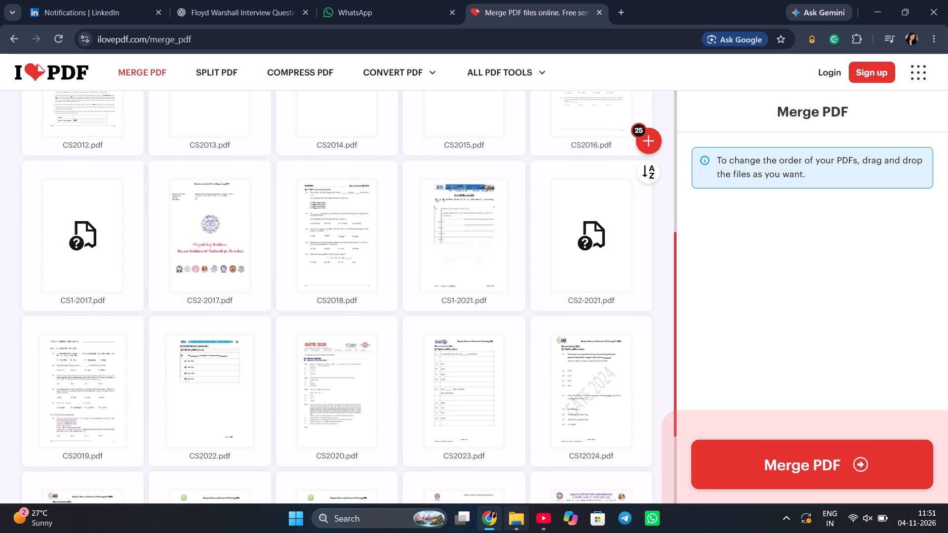
pyautogui.click(510, 525)
pyautogui.scroll(-1, 283, 360)
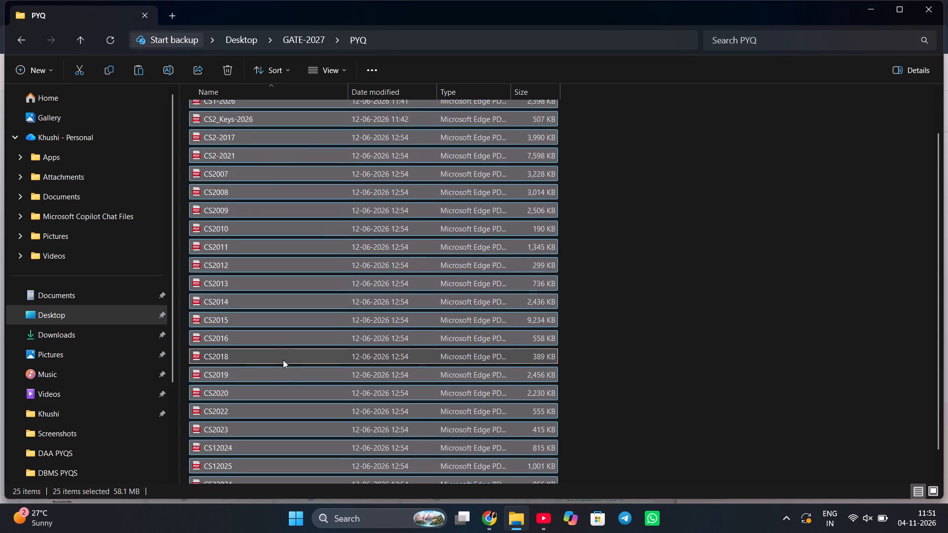
pyautogui.scroll(-1, 283, 360)
pyautogui.click(262, 338)
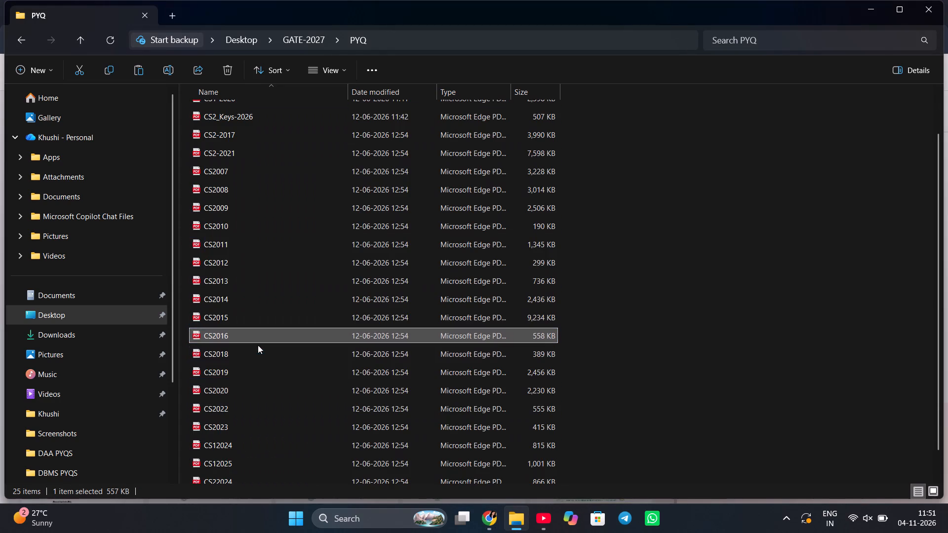
pyautogui.scroll(-1, 220, 417)
pyautogui.scroll(-1, 207, 342)
pyautogui.scroll(1, 207, 342)
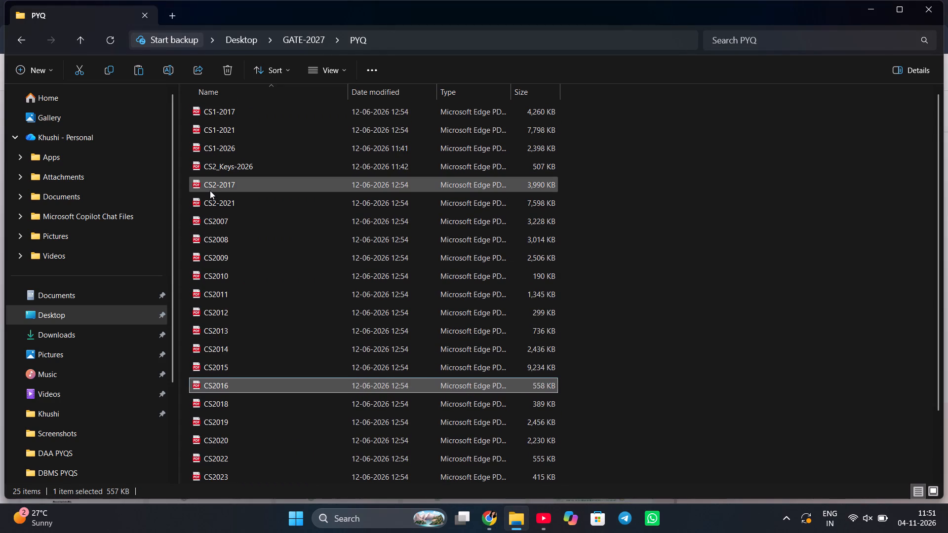
# Open CS2-2017 from the PYQ folder, look over its first pages, and return to the merge list in Chrome.
pyautogui.doubleClick(210, 190)
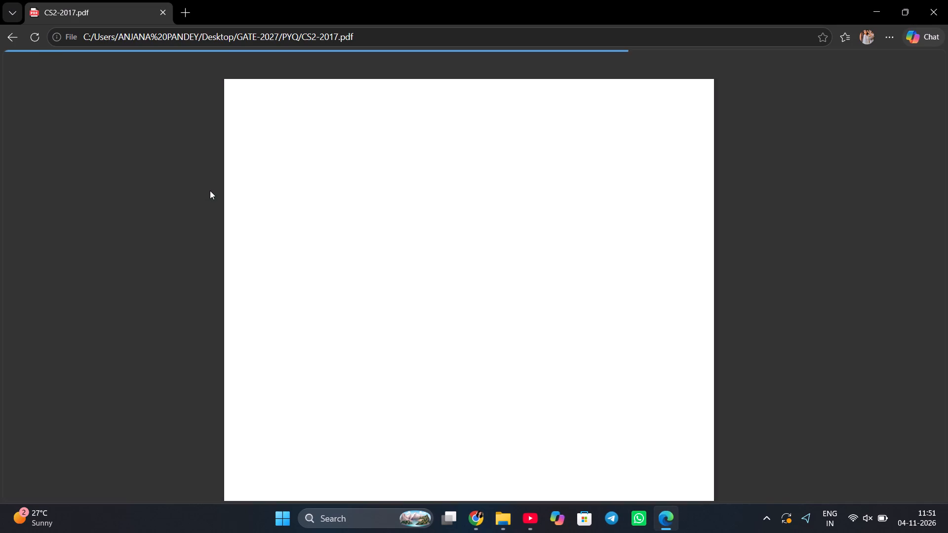
pyautogui.scroll(-3, 308, 279)
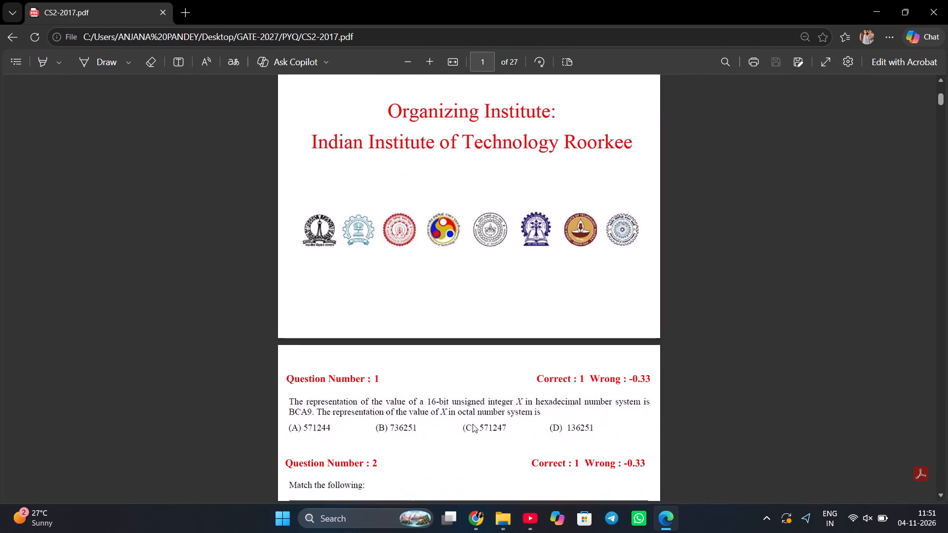
pyautogui.click(513, 523)
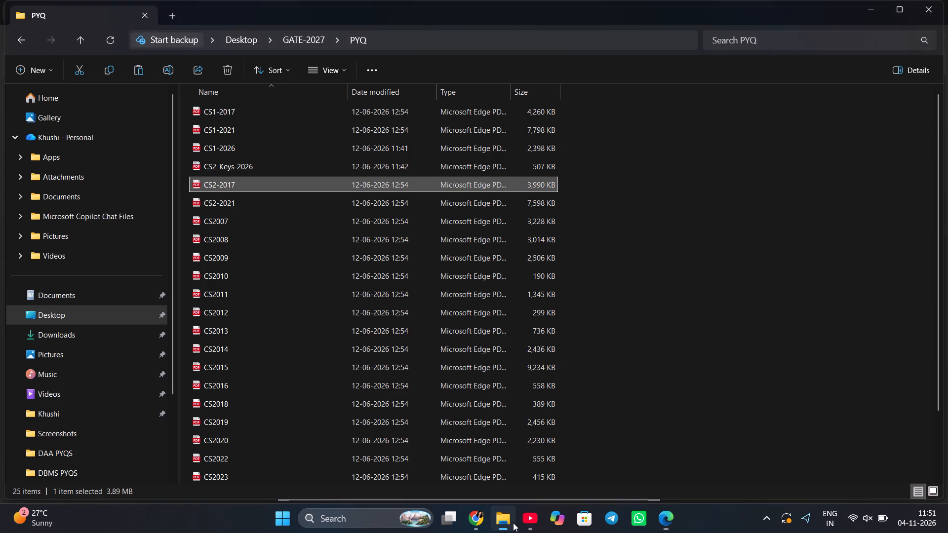
pyautogui.click(468, 523)
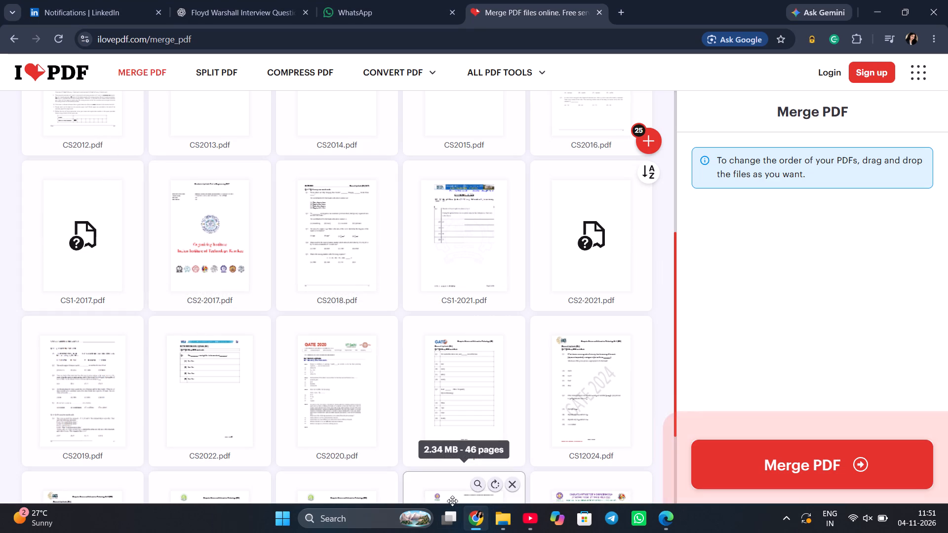
# Open CS1-2017 from the PYQ folder to check the file, and return to the merge list in Chrome.
pyautogui.click(502, 522)
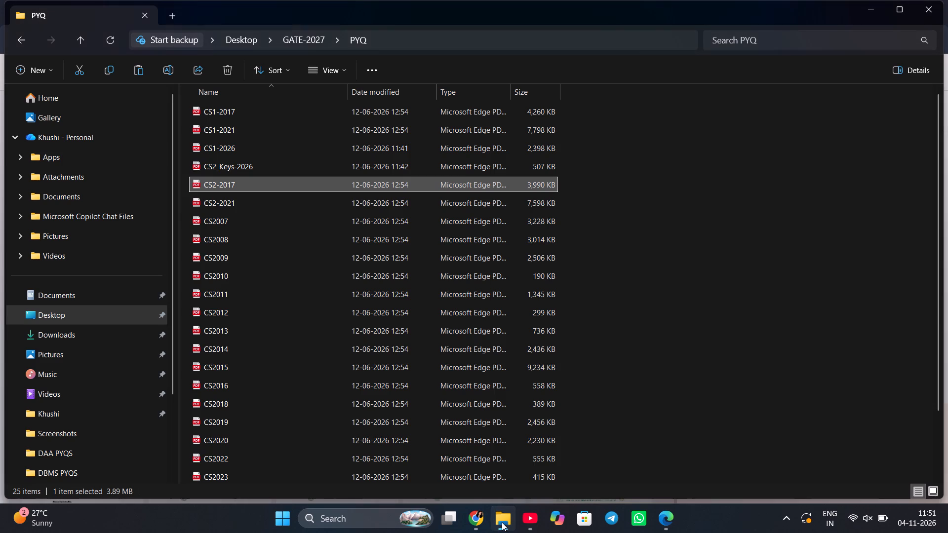
pyautogui.scroll(1, 306, 205)
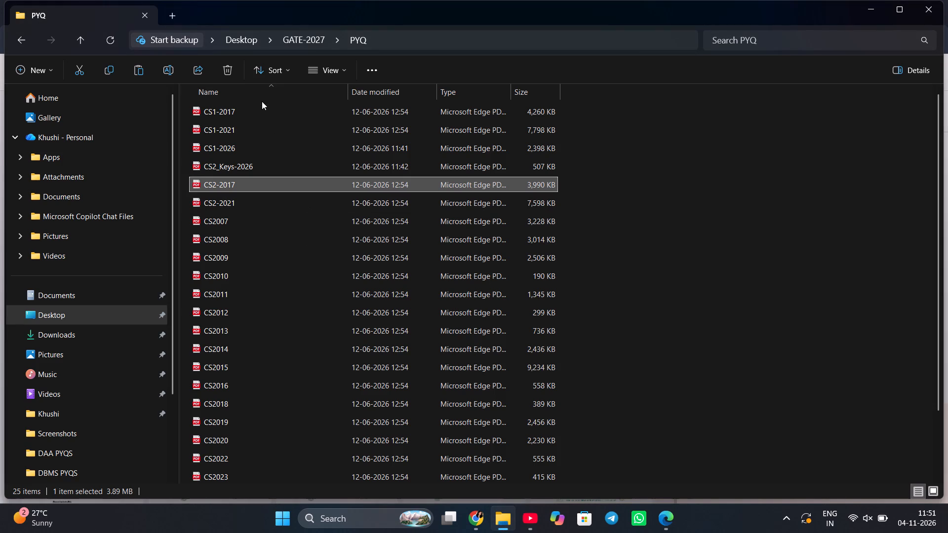
pyautogui.doubleClick(261, 108)
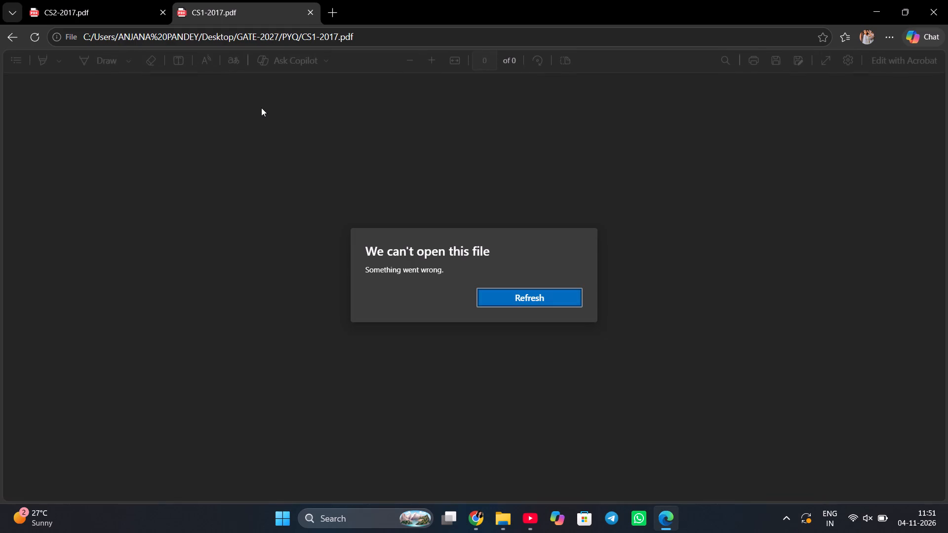
pyautogui.click(482, 522)
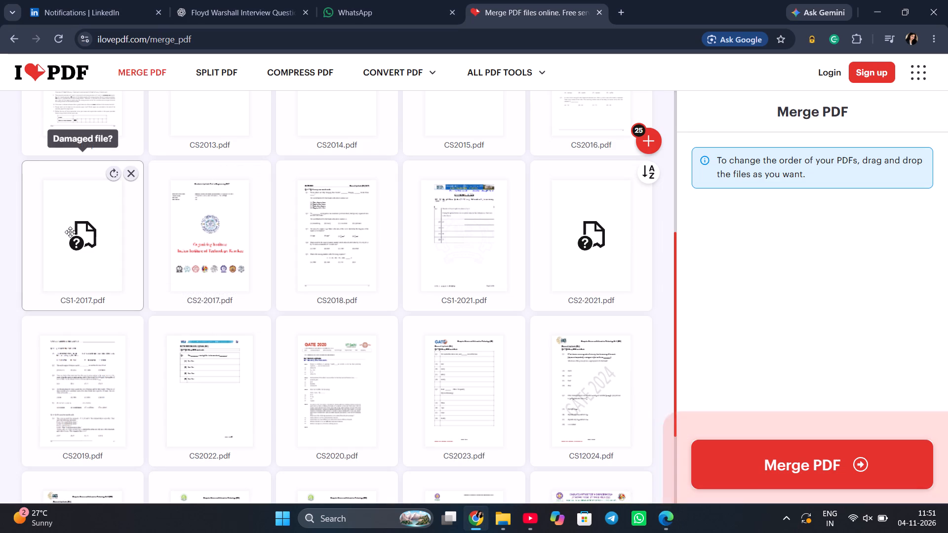
pyautogui.click(491, 520)
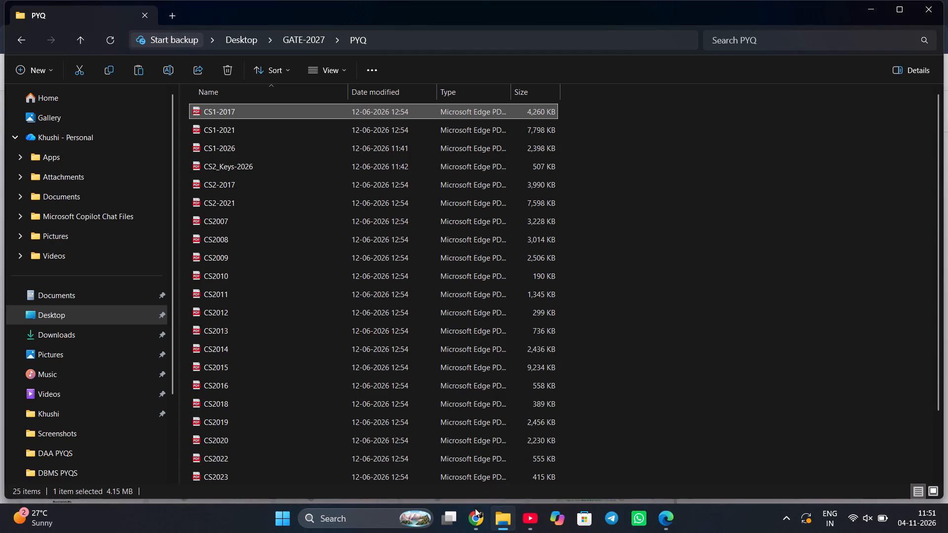
pyautogui.click(469, 518)
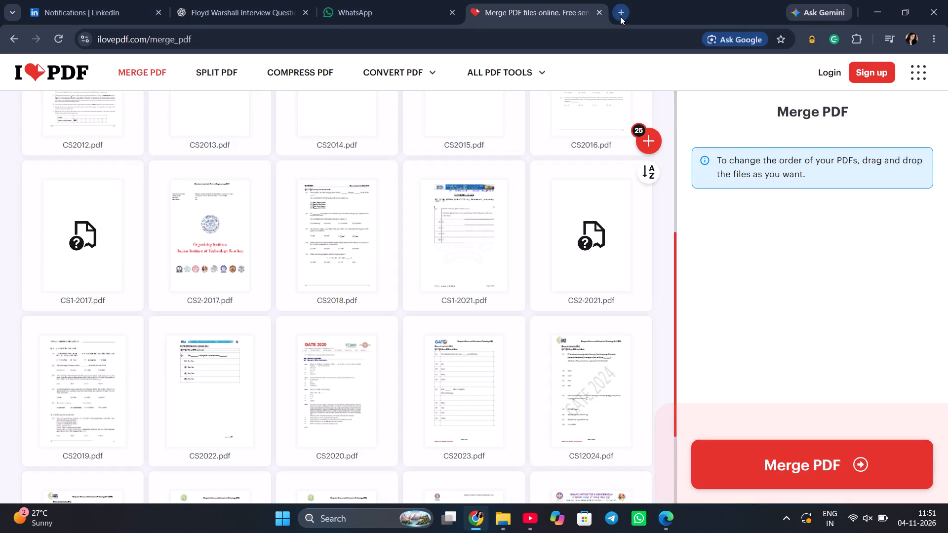
# Search Google in a new browser tab for "cs1 2017 gate pdf" and open the GeeksforGeeks PDF result.
pyautogui.click(620, 16)
pyautogui.write('cs')
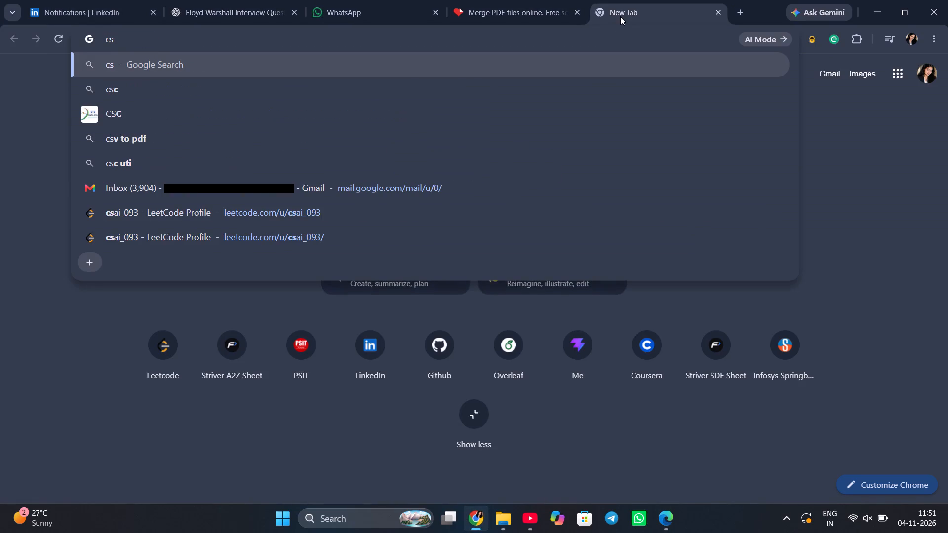
pyautogui.click(620, 16)
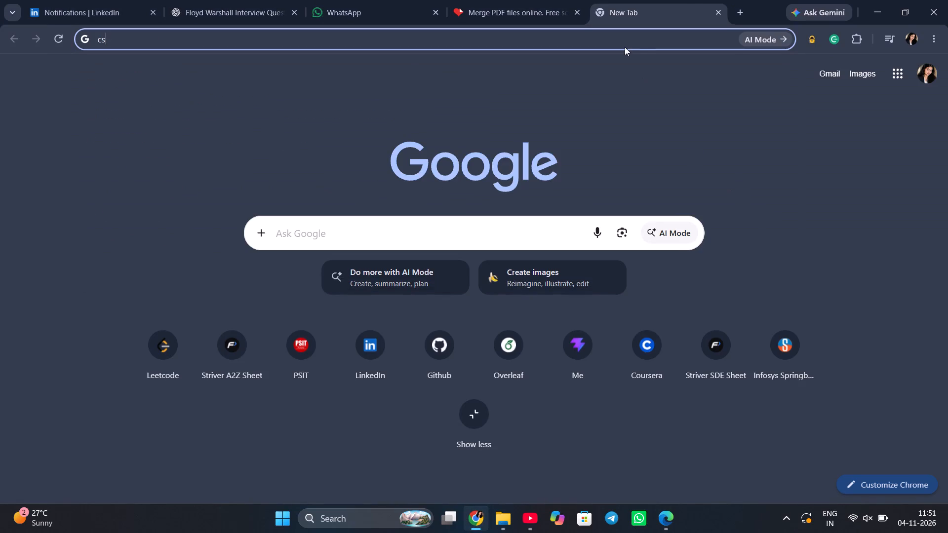
pyautogui.press('c')
pyautogui.press('BackSpace')
pyautogui.write('-')
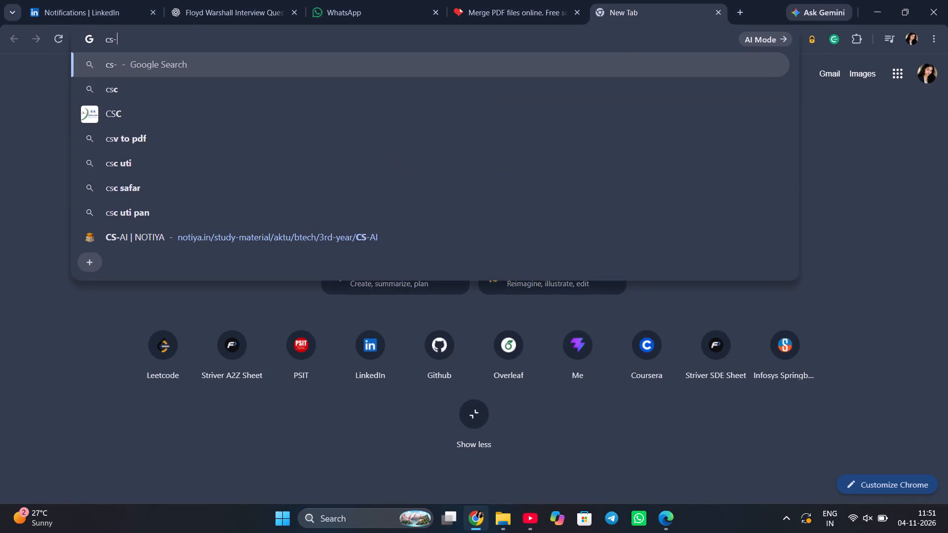
pyautogui.press('space')
pyautogui.press('2')
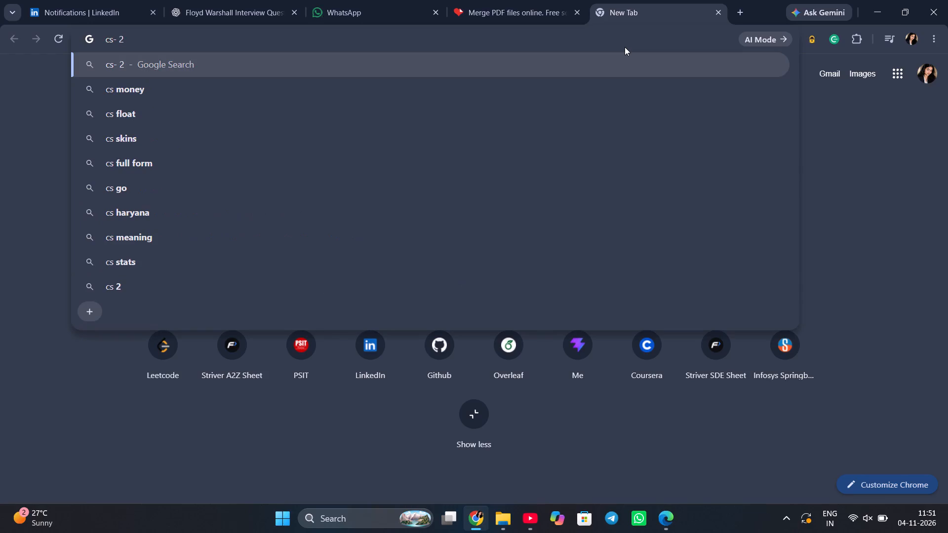
pyautogui.press('BackSpace')
pyautogui.press('BackSpace')
pyautogui.write('120')
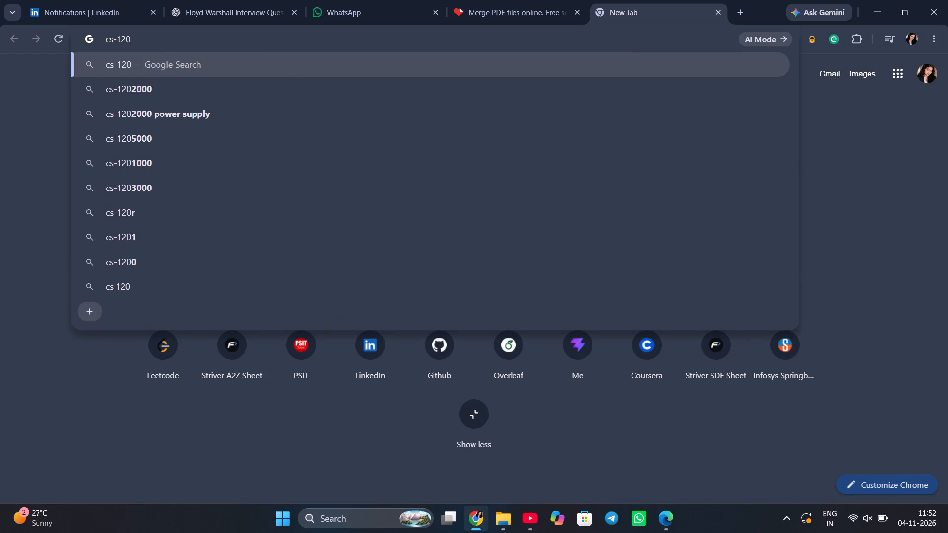
pyautogui.press('BackSpace')
pyautogui.press('BackSpace')
pyautogui.press('BackSpace')
pyautogui.press('BackSpace')
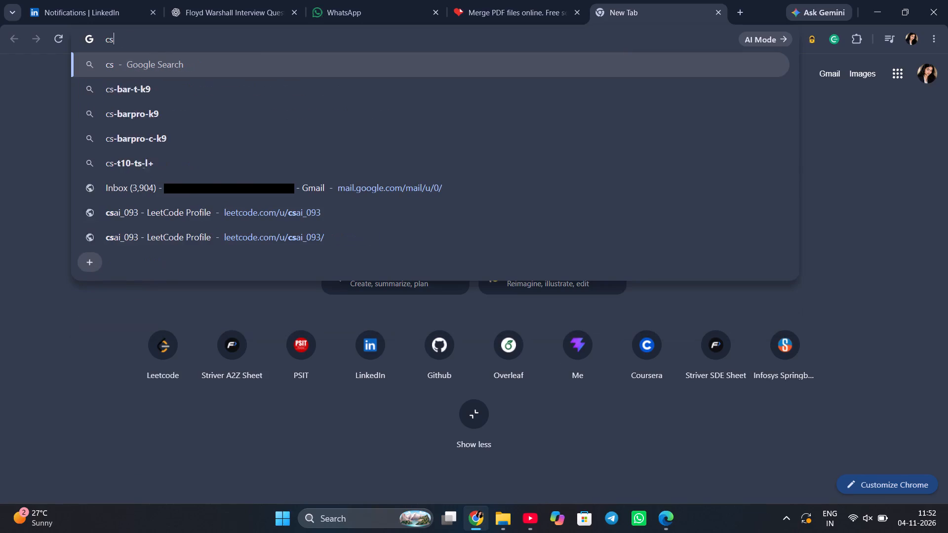
pyautogui.write('1v')
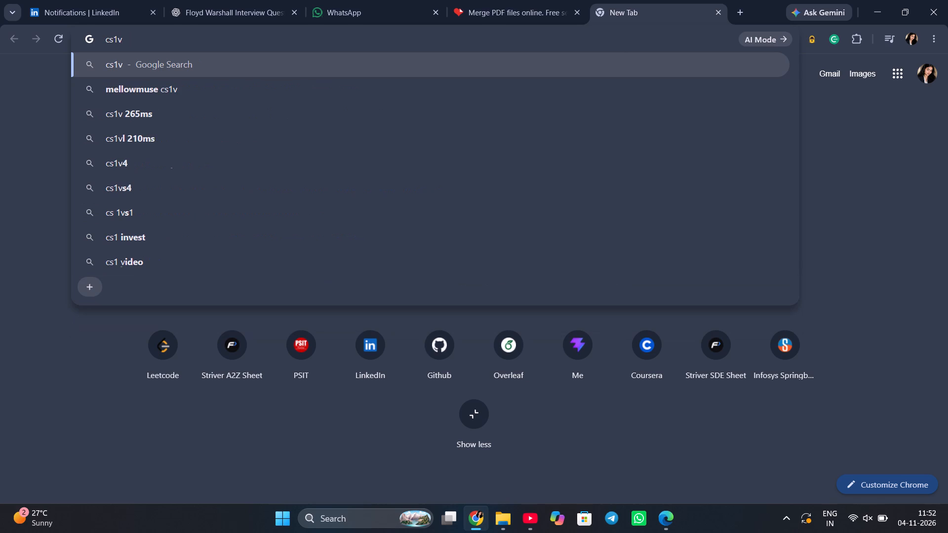
pyautogui.press('BackSpace')
pyautogui.press('space')
pyautogui.write('2')
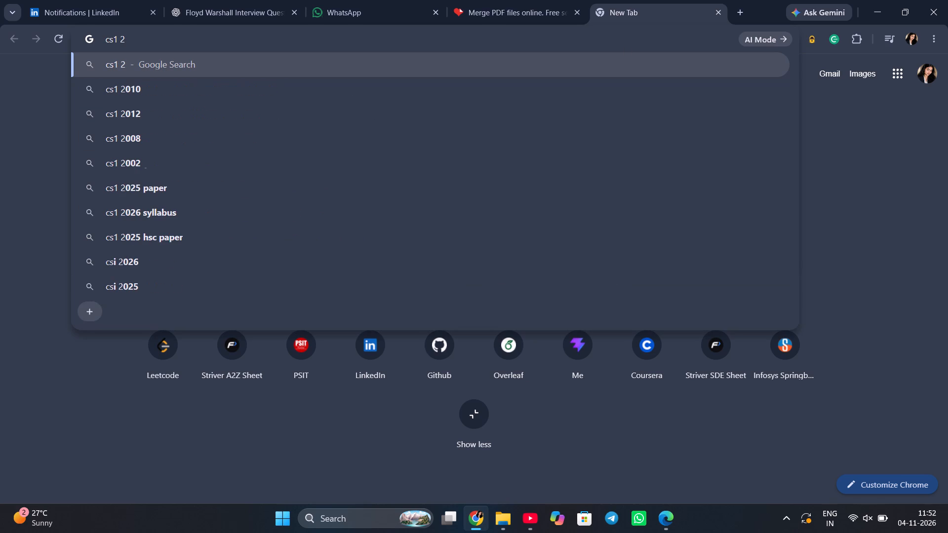
pyautogui.write('017')
pyautogui.press('space')
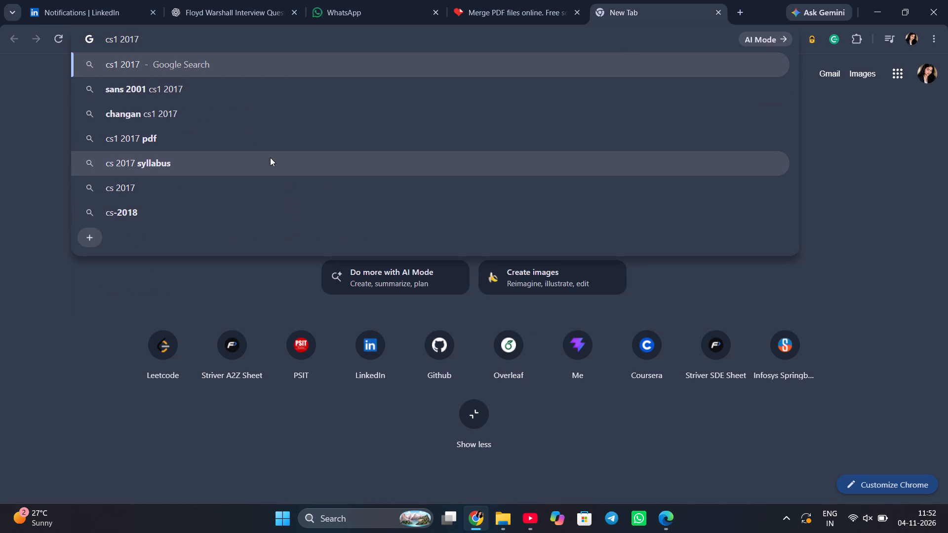
pyautogui.write('gate paper')
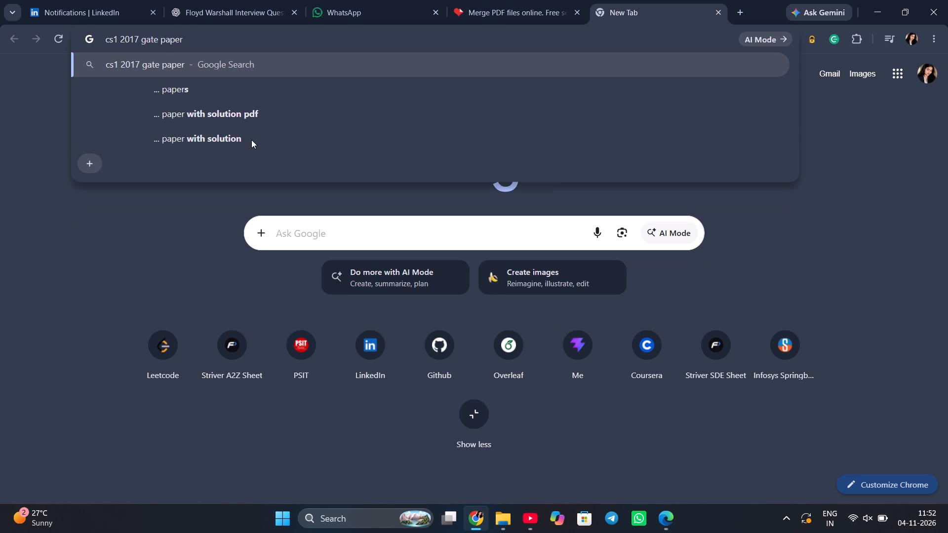
pyautogui.press('BackSpace')
pyautogui.press('BackSpace')
pyautogui.press('BackSpace')
pyautogui.press('BackSpace')
pyautogui.write('df')
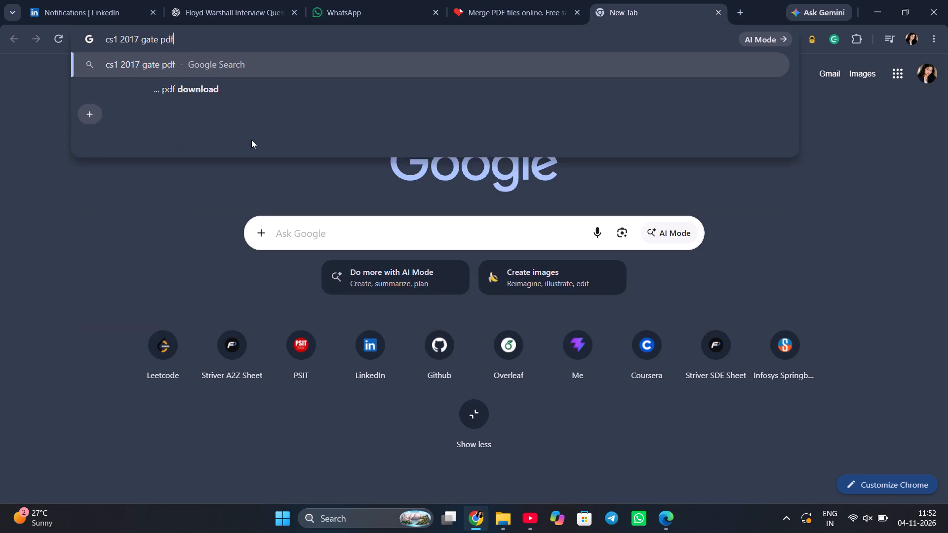
pyautogui.press('Return')
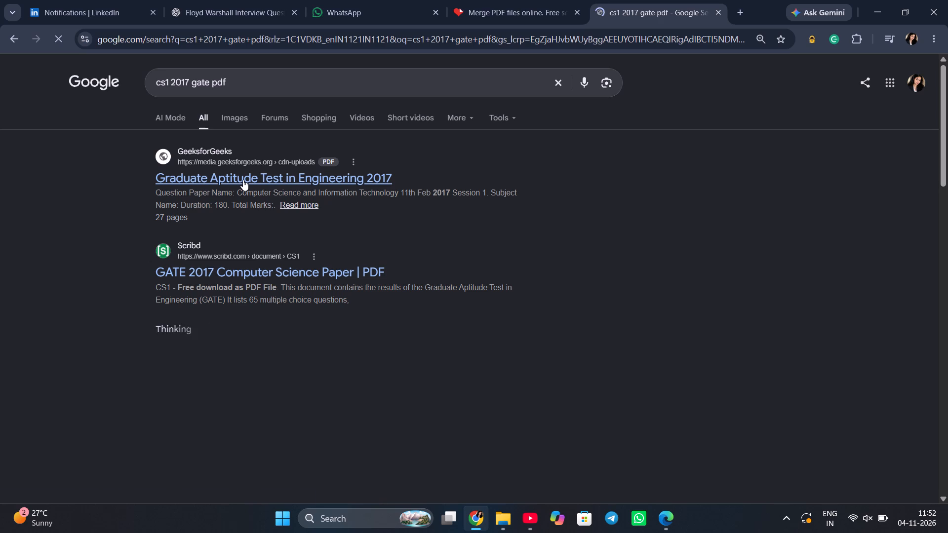
pyautogui.click(243, 180)
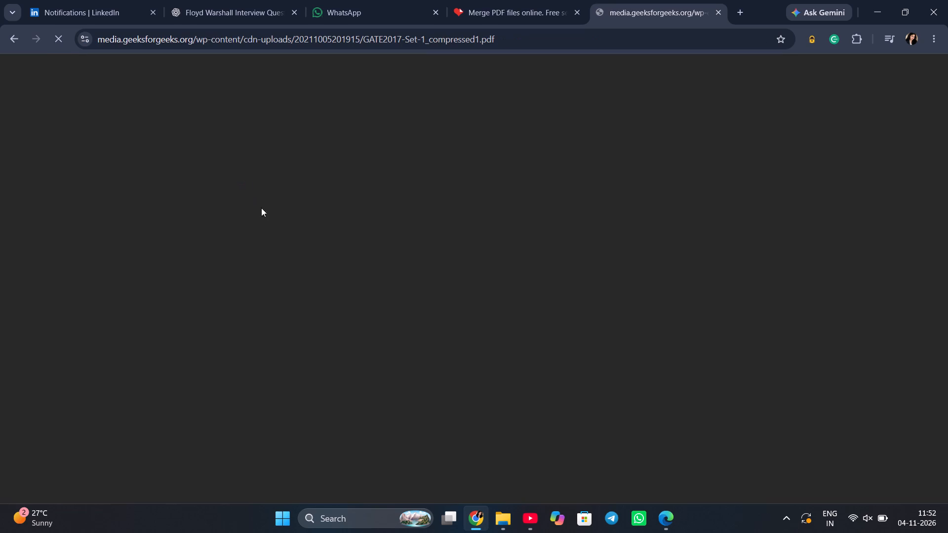
# Compare the opening pages and first questions of the GeeksforGeeks GATE 2017 Set 1 PDF with CS2-2017.pdf in Edge.
pyautogui.scroll(-1, 272, 238)
pyautogui.scroll(-1, 352, 312)
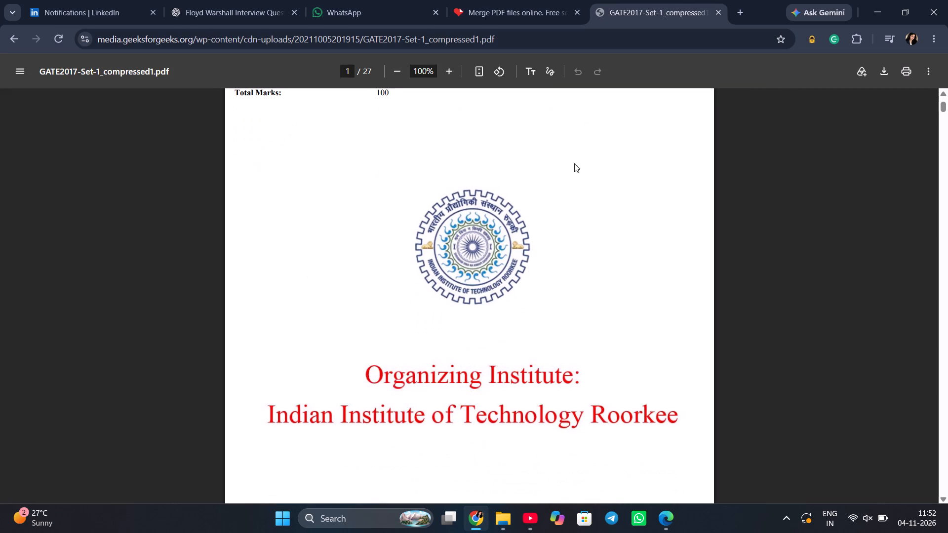
pyautogui.scroll(-4, 521, 386)
pyautogui.scroll(4, 521, 386)
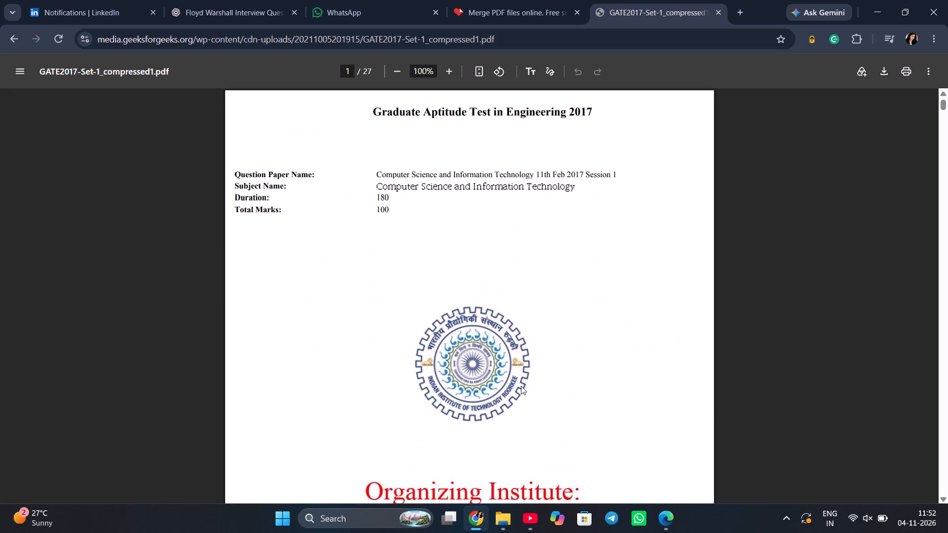
pyautogui.scroll(-6, 521, 386)
pyautogui.scroll(-1, 550, 467)
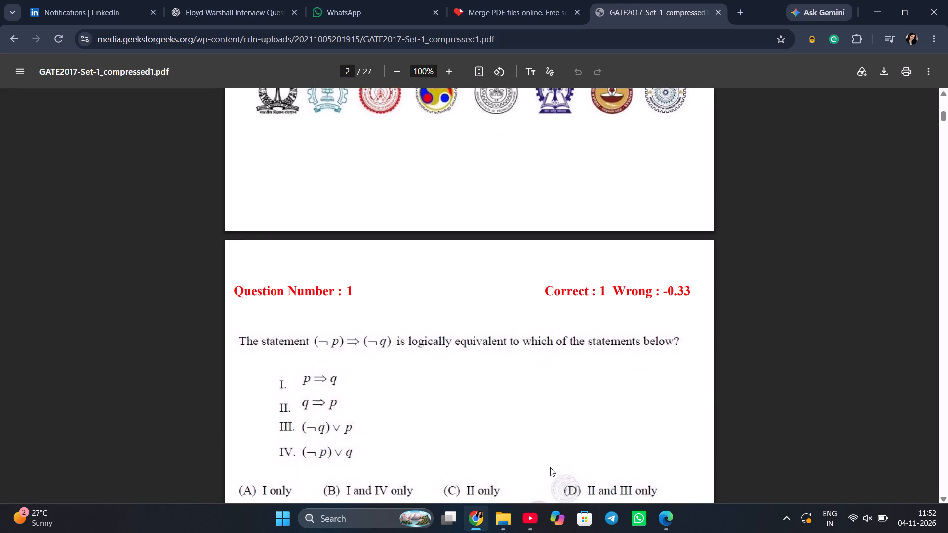
pyautogui.click(657, 521)
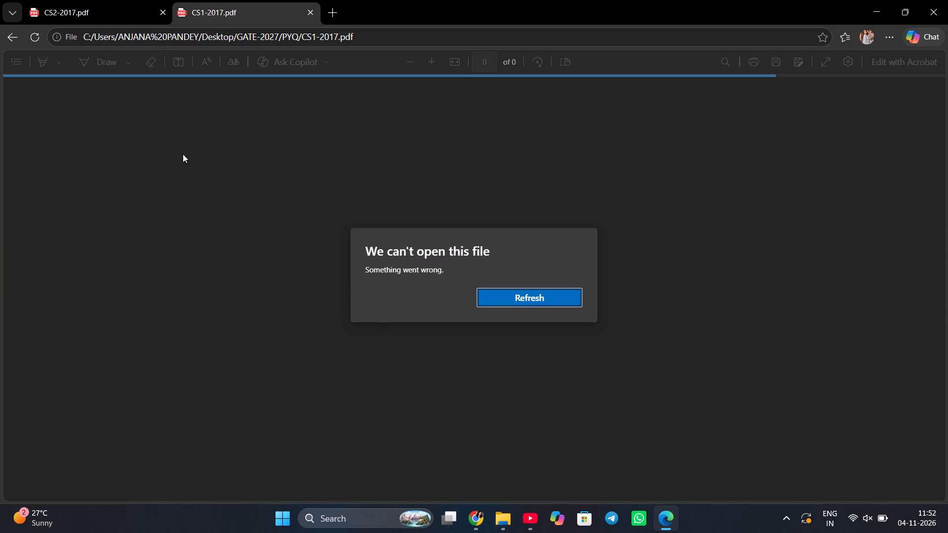
pyautogui.click(89, 16)
pyautogui.scroll(-1, 270, 247)
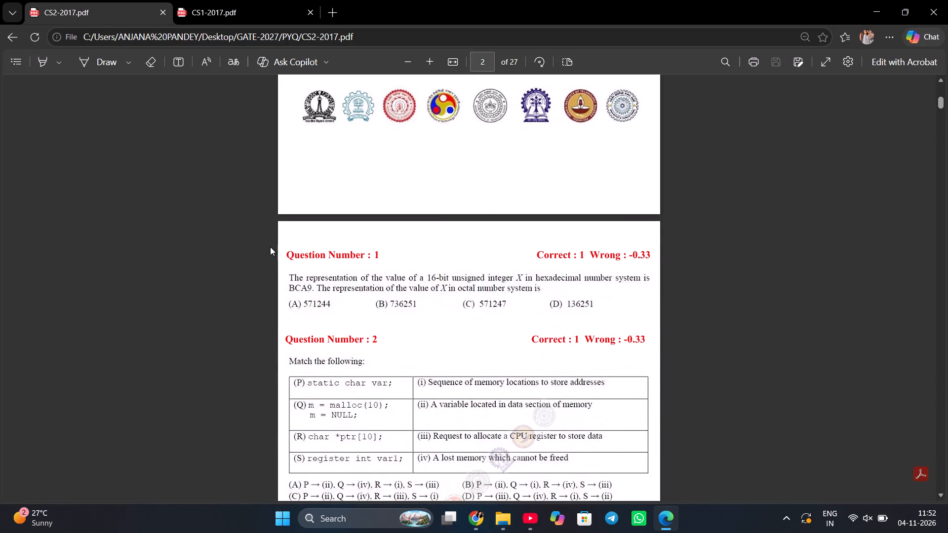
pyautogui.scroll(-1, 405, 414)
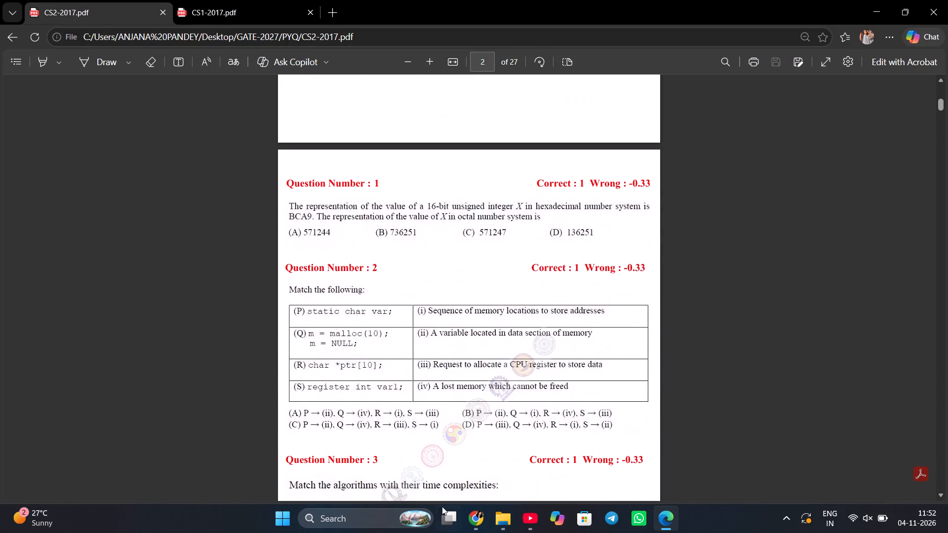
pyautogui.click(475, 511)
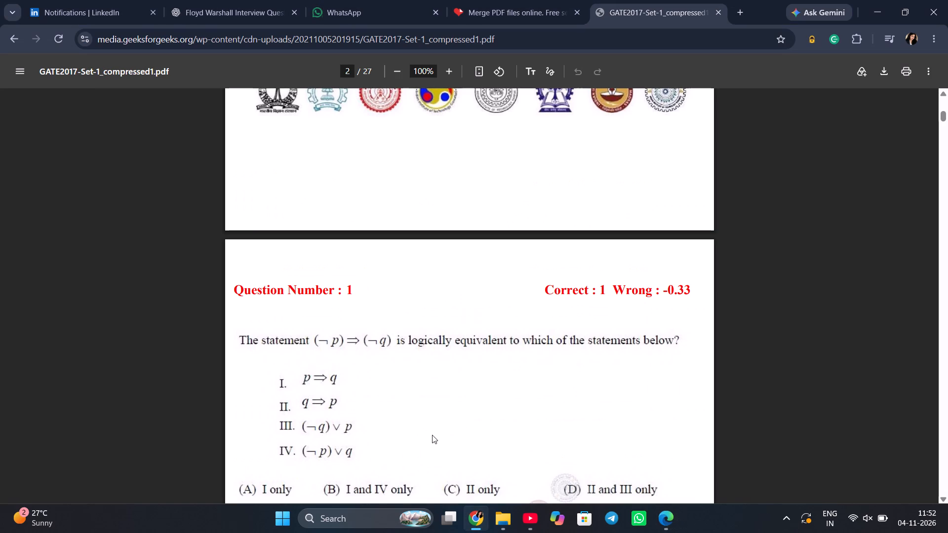
# Start downloading the GATE 2017 Set 1 PDF and choose Desktop > GATE-2027 > PYQ as its save location.
pyautogui.scroll(2, 431, 432)
pyautogui.click(880, 69)
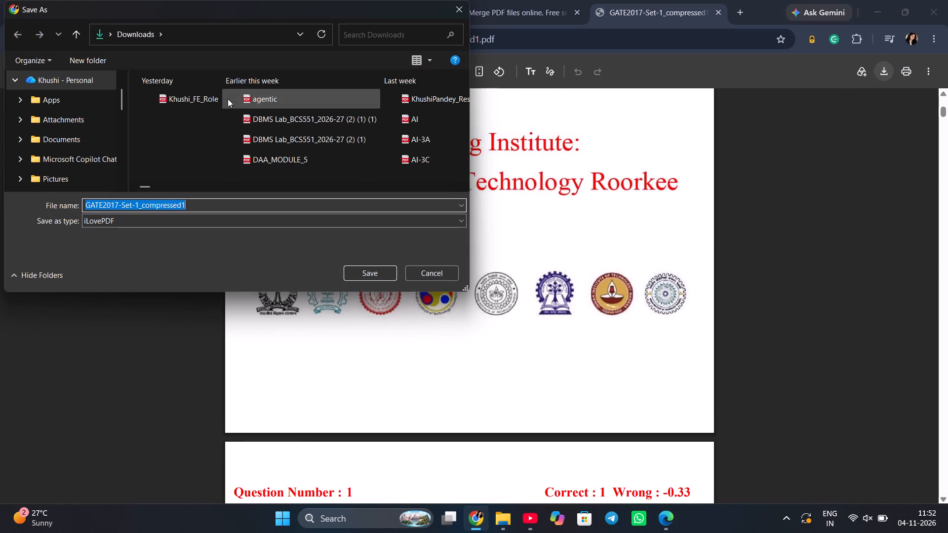
pyautogui.scroll(-1, 64, 177)
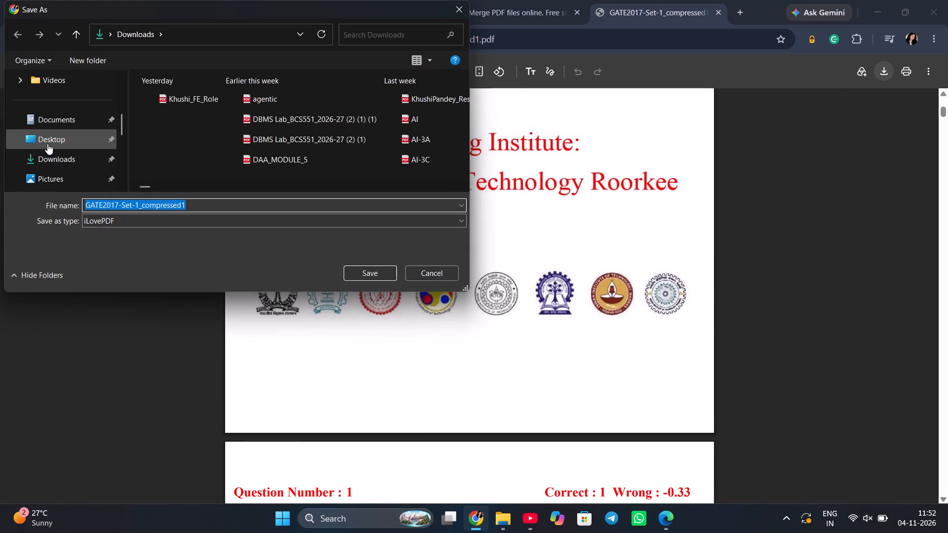
pyautogui.doubleClick(47, 144)
pyautogui.scroll(-1, 188, 125)
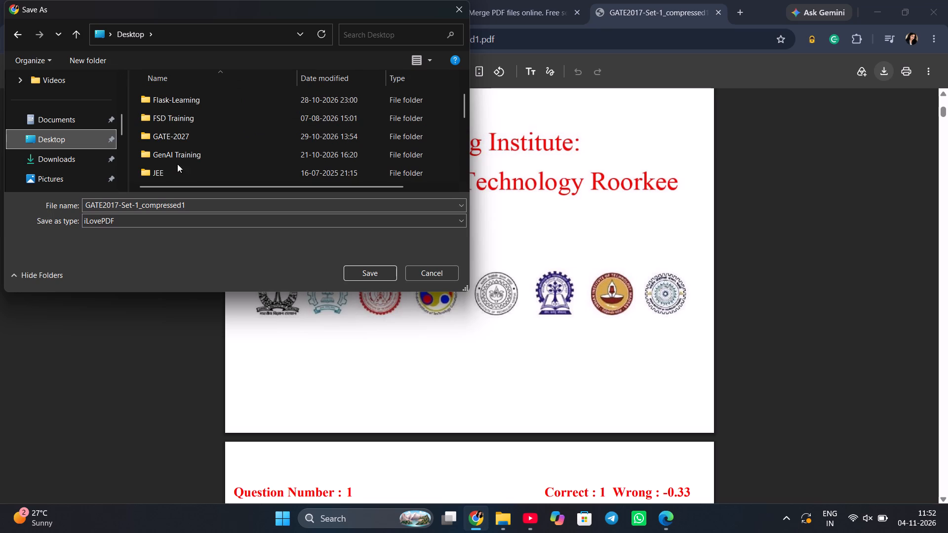
pyautogui.doubleClick(161, 138)
pyautogui.scroll(-1, 181, 130)
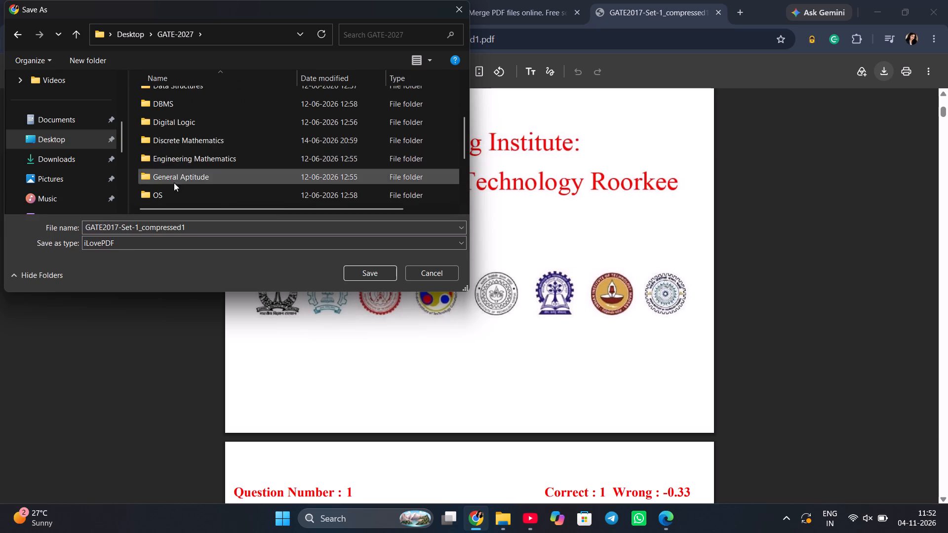
pyautogui.scroll(-1, 170, 186)
pyautogui.doubleClick(153, 129)
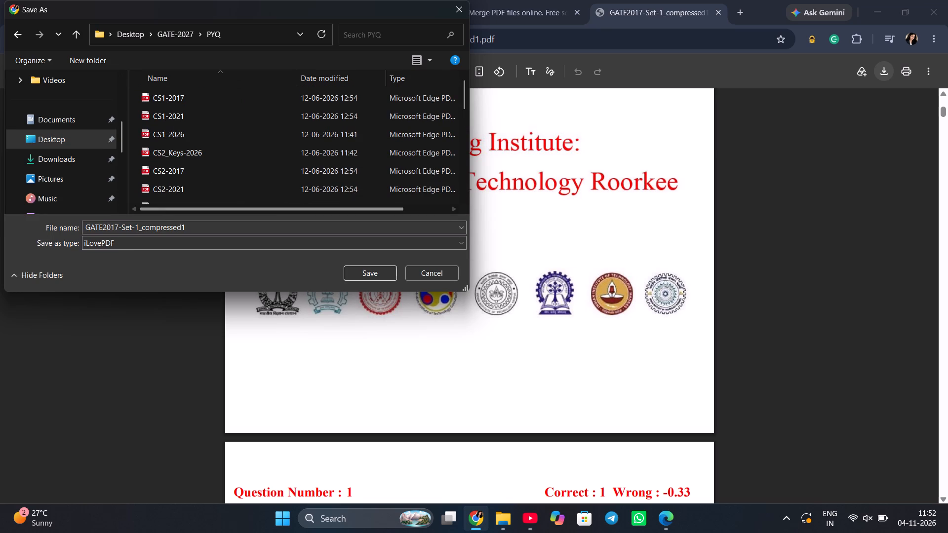
# Remove the "-Set-1_compressed1" ending from the download's file name.
pyautogui.click(188, 230)
pyautogui.press('Right')
pyautogui.press('BackSpace')
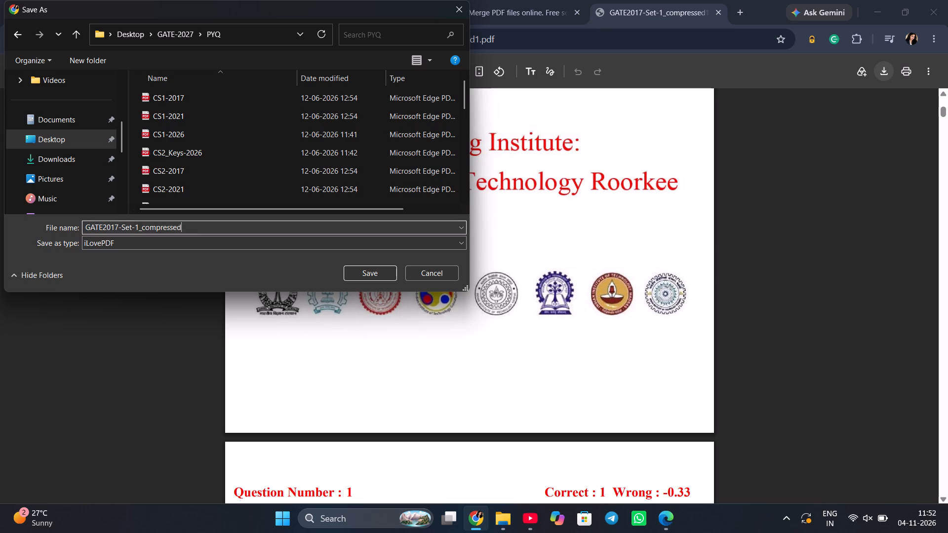
pyautogui.press('BackSpace')
pyautogui.press('BackSpace')
pyautogui.press('BackSpace')
pyautogui.press('BackSpace')
pyautogui.press('BackSpace')
pyautogui.press('BackSpace')
pyautogui.press('BackSpace')
pyautogui.press('BackSpace')
pyautogui.press('BackSpace')
pyautogui.press('BackSpace')
pyautogui.press('BackSpace')
pyautogui.press('BackSpace')
pyautogui.press('BackSpace')
pyautogui.press('BackSpace')
pyautogui.press('BackSpace')
pyautogui.press('BackSpace')
pyautogui.press('BackSpace')
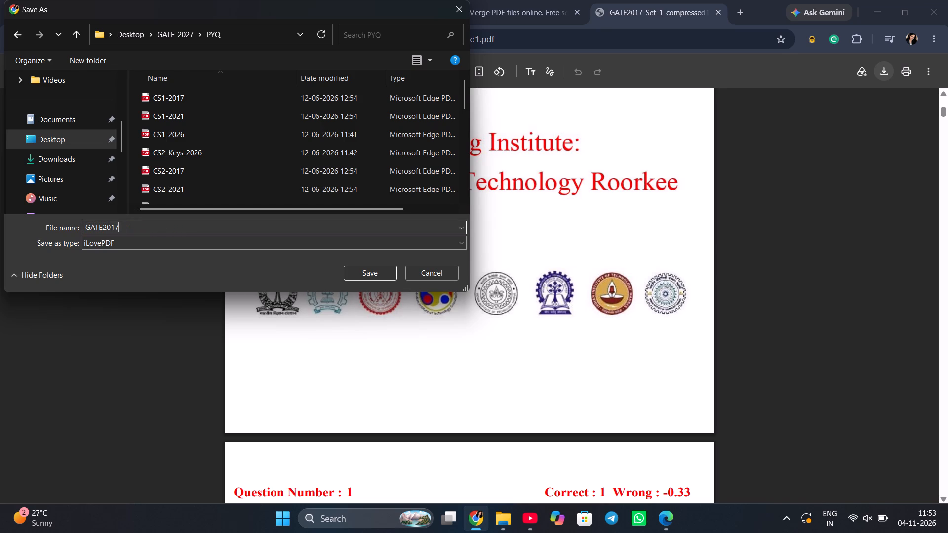
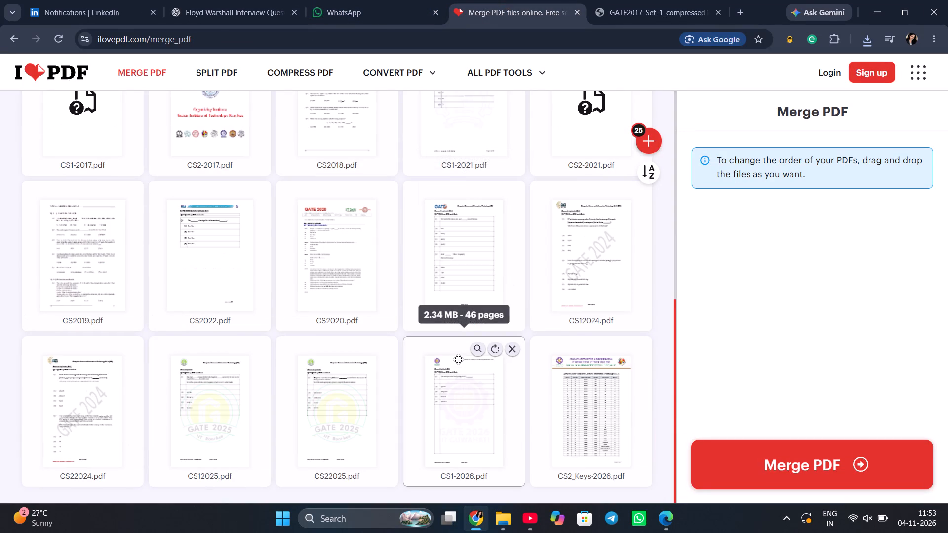
# Add the GATE2017 PDF from the Desktop > GATE-2027 > PYQ folder to the merge list.
pyautogui.click(645, 142)
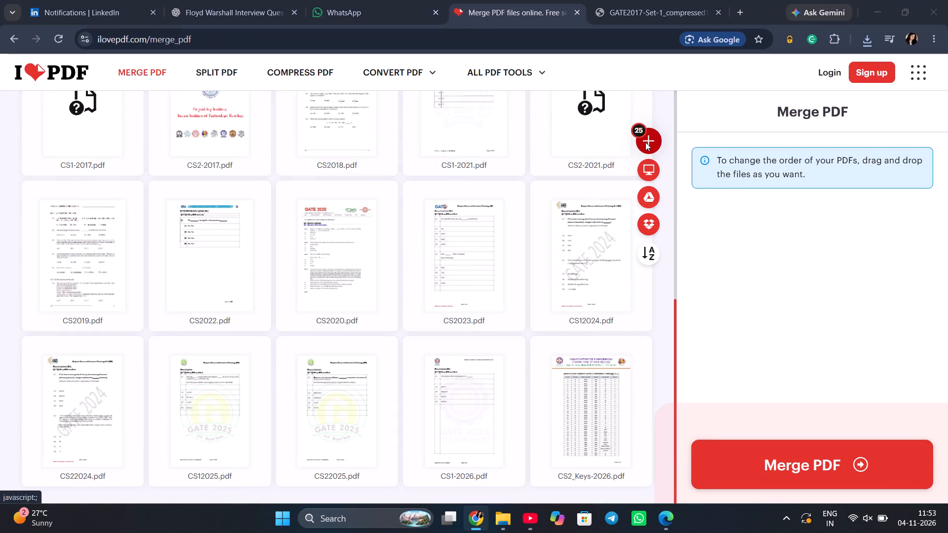
pyautogui.scroll(-6, 335, 156)
pyautogui.scroll(4, 335, 156)
pyautogui.scroll(-4, 335, 156)
pyautogui.click(264, 224)
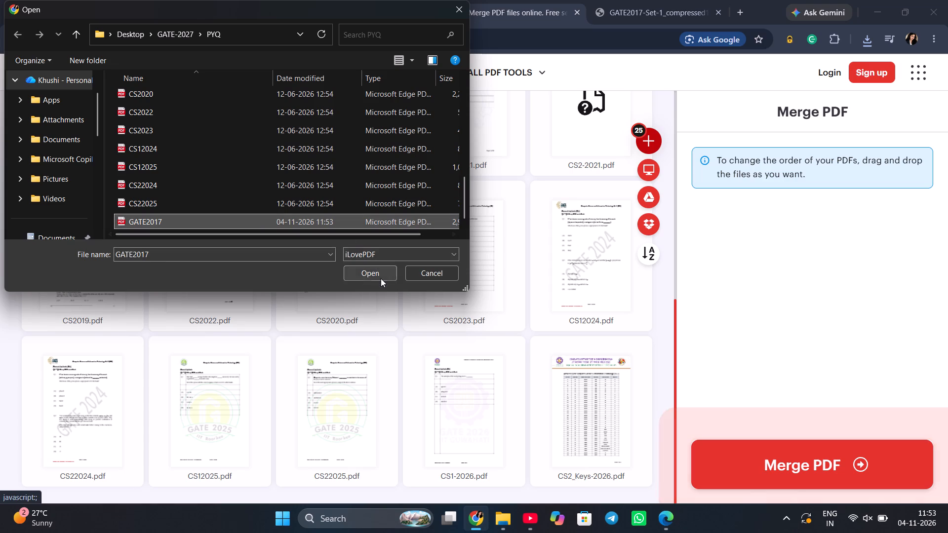
pyautogui.click(381, 278)
# Move GATE2017.pdf from the end of the merge list to directly before CS1-2017.pdf.
pyautogui.scroll(-11, 381, 278)
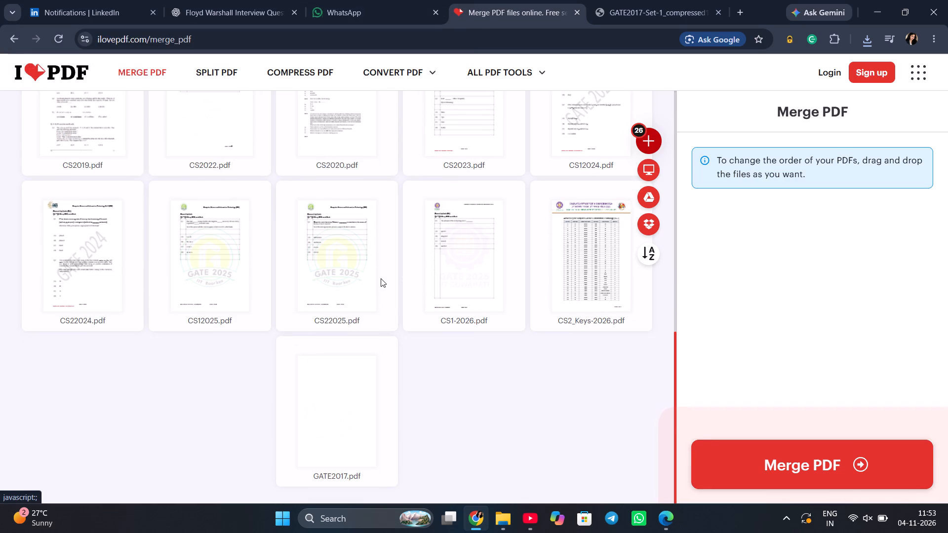
pyautogui.moveTo(326, 407); pyautogui.dragTo(20, 60)
pyautogui.scroll(-2, 80, 221)
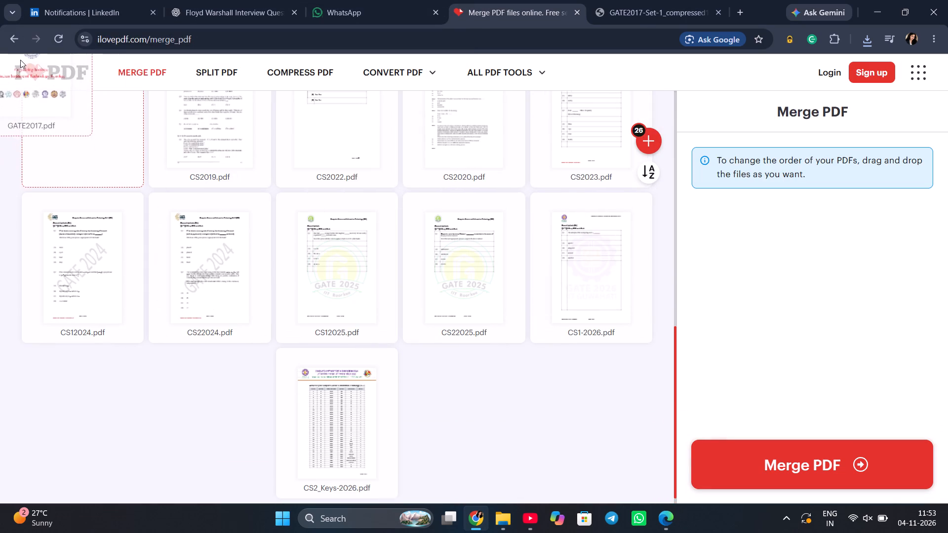
pyautogui.moveTo(20, 60); pyautogui.dragTo(42, 91)
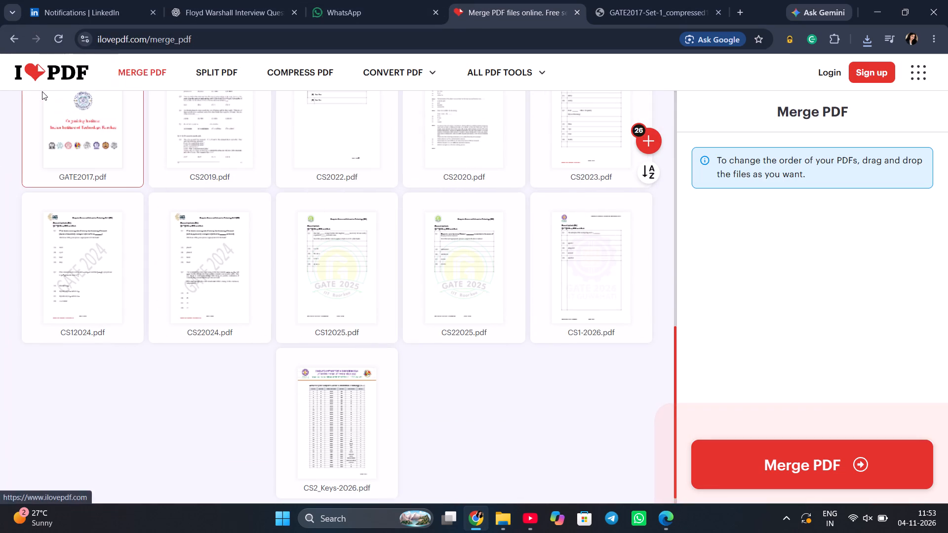
pyautogui.scroll(4, 42, 91)
pyautogui.moveTo(54, 357); pyautogui.dragTo(59, 226)
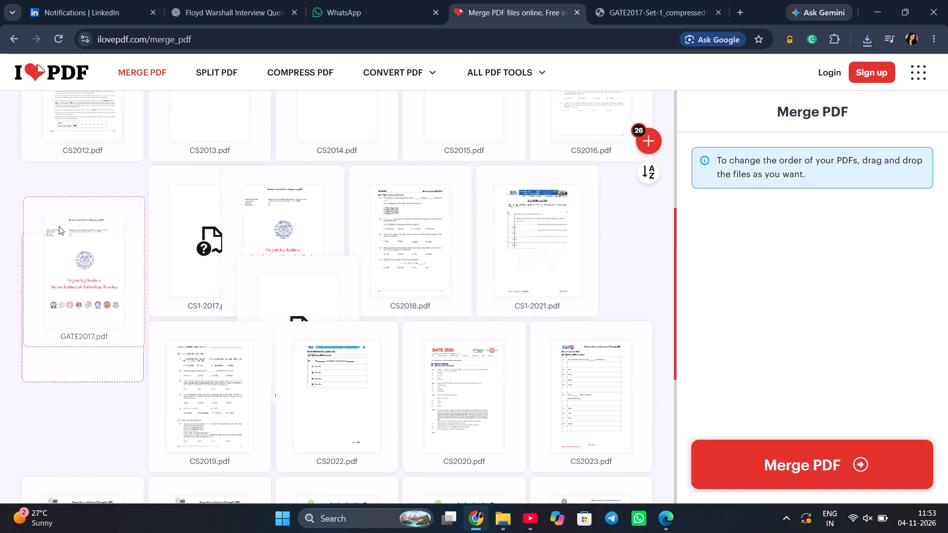
pyautogui.moveTo(59, 226); pyautogui.dragTo(62, 218)
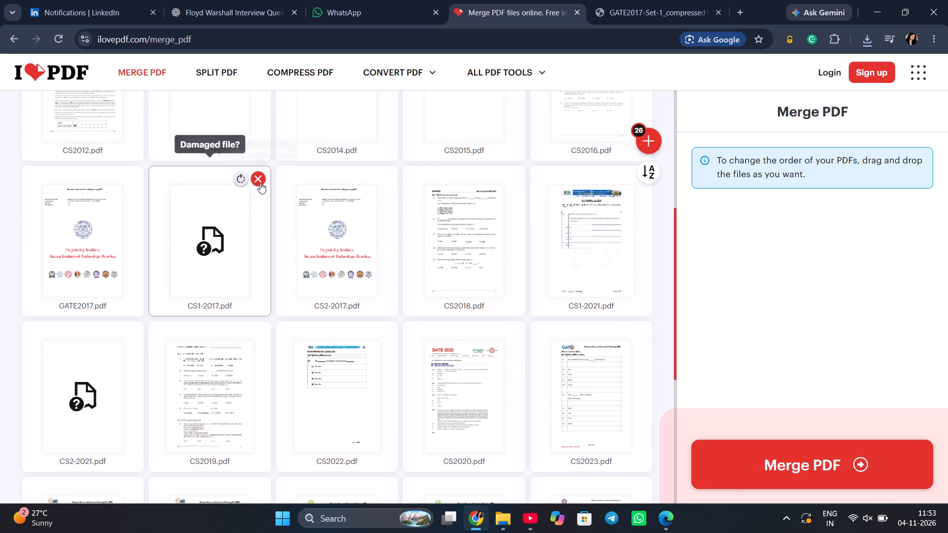
# Remove the damaged CS1-2017.pdf from the merge list.
pyautogui.click(260, 182)
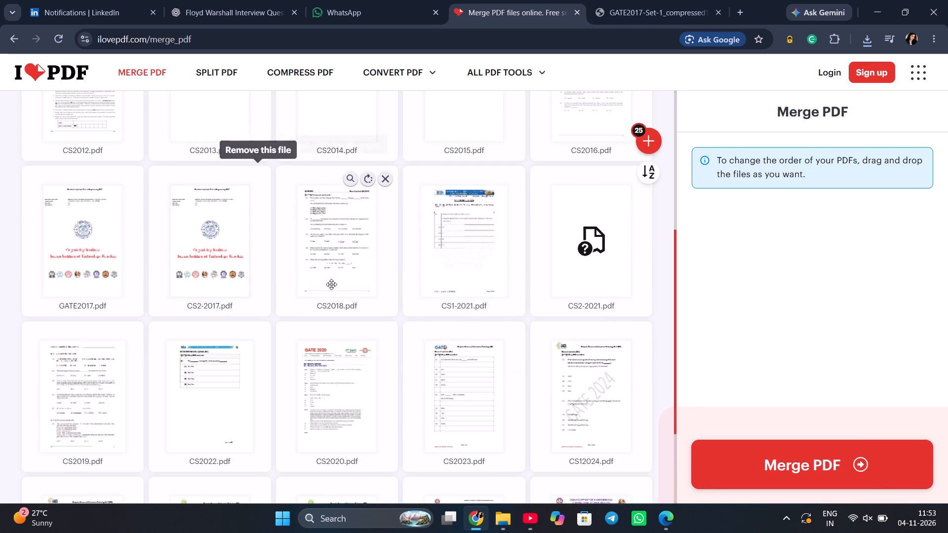
# Move CS2019.pdf between CS2018.pdf and CS1-2021.pdf in the merge order.
pyautogui.scroll(1, 337, 313)
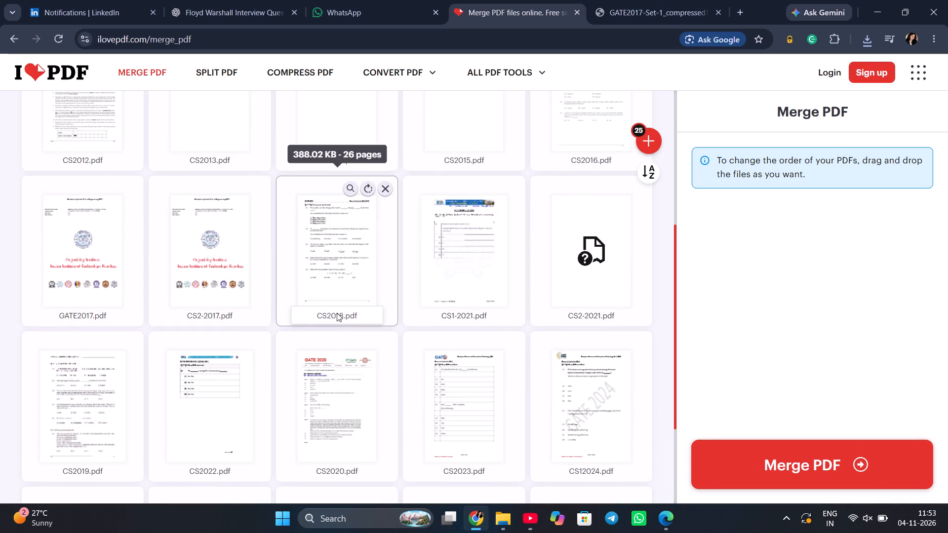
pyautogui.scroll(4, 337, 313)
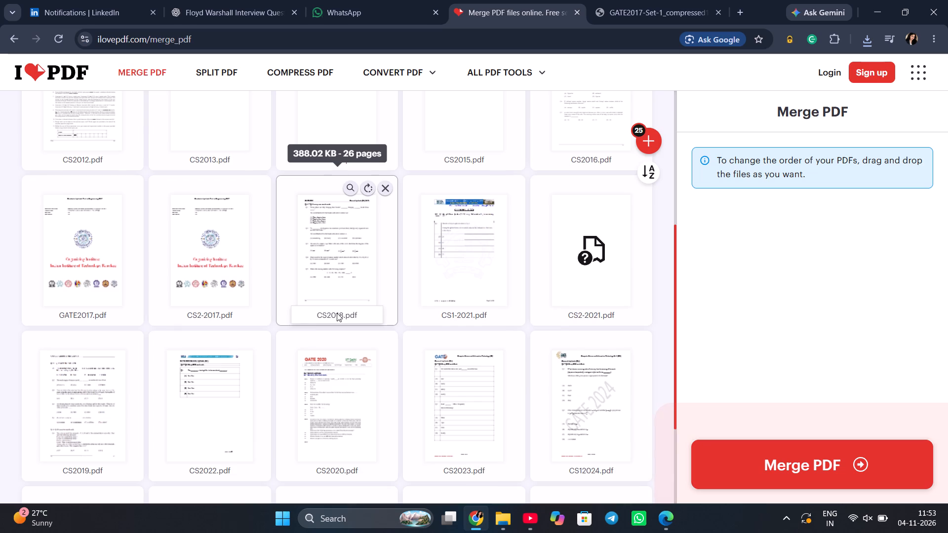
pyautogui.scroll(-1, 337, 313)
pyautogui.moveTo(69, 370); pyautogui.dragTo(180, 323)
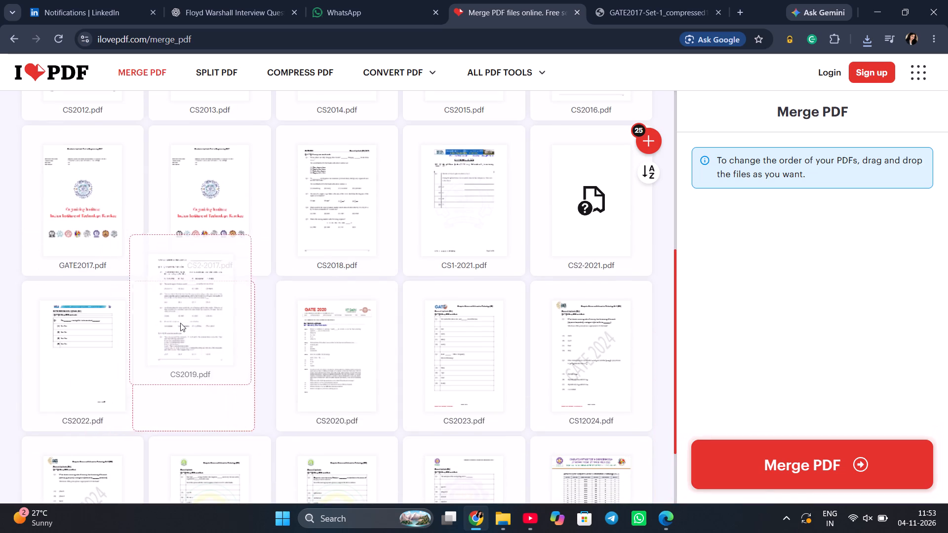
pyautogui.moveTo(180, 323); pyautogui.dragTo(471, 213)
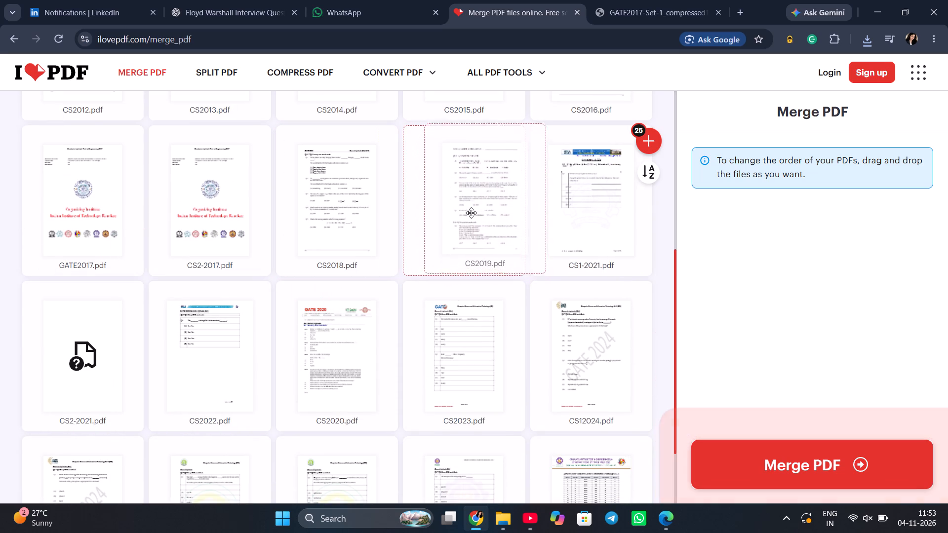
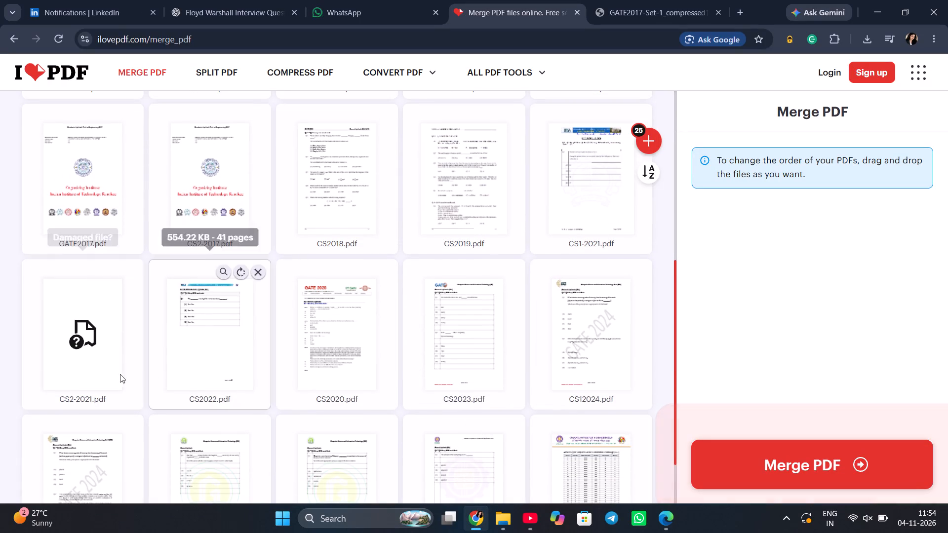
# Open CS2-2021 from the Desktop > GATE-2027 > PYQ folder to check whether the paper is readable.
pyautogui.click(505, 519)
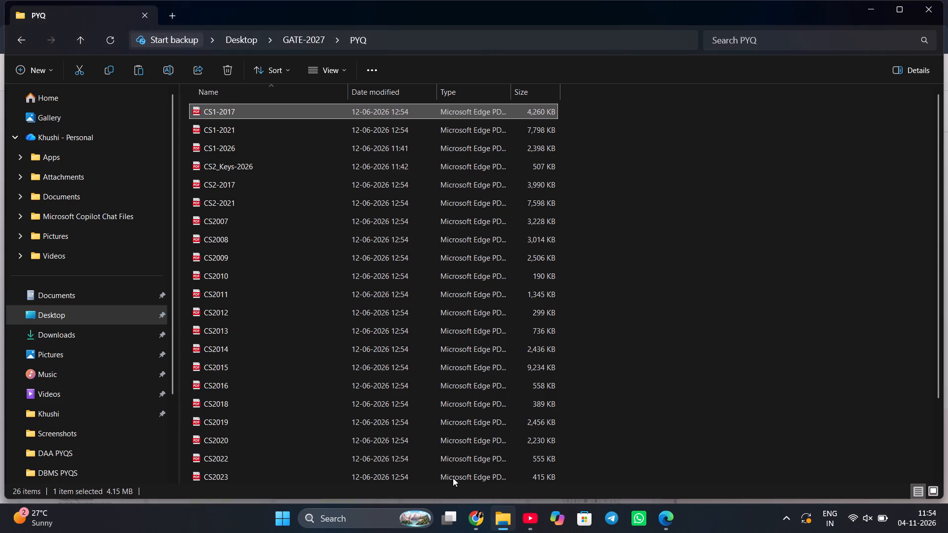
pyautogui.scroll(-2, 352, 364)
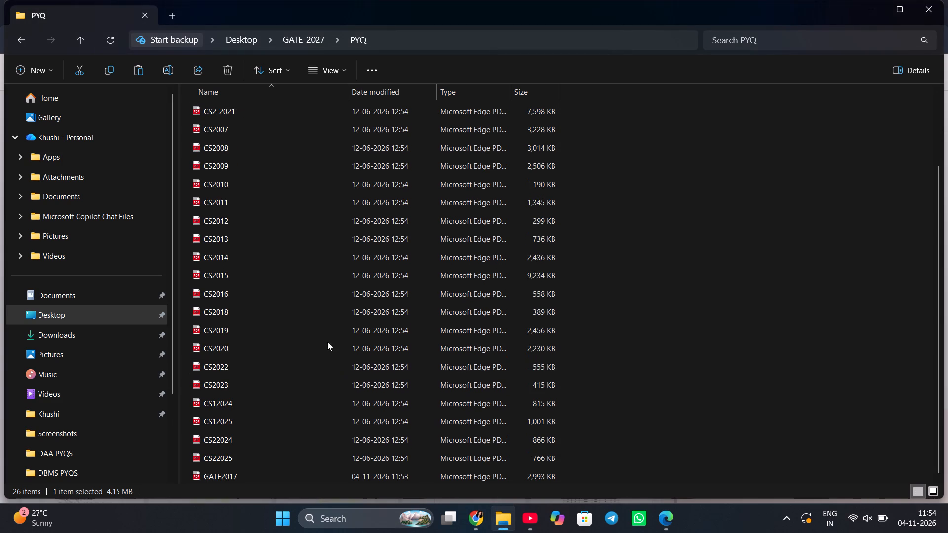
pyautogui.scroll(5, 316, 360)
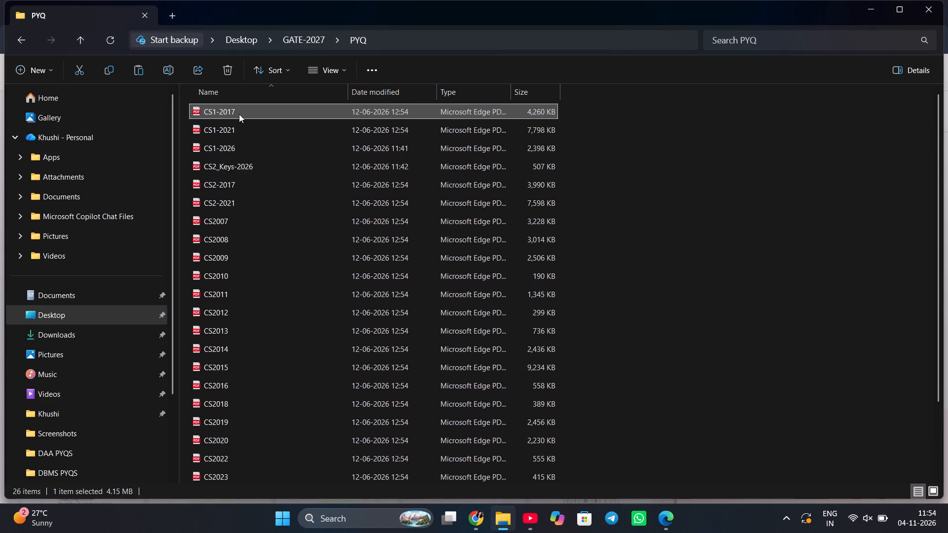
pyautogui.doubleClick(229, 198)
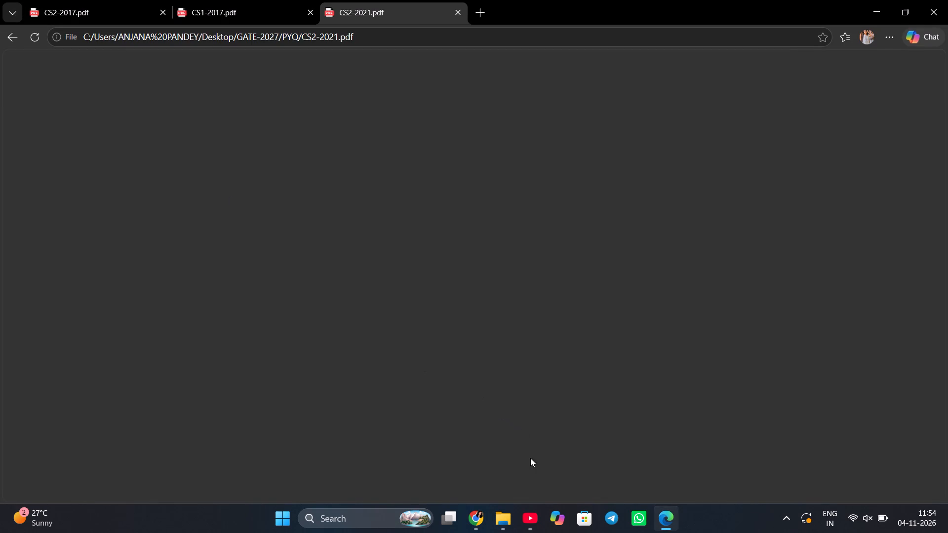
# Search Google in a new browser tab for "gate cs 2021 set 2".
pyautogui.click(478, 510)
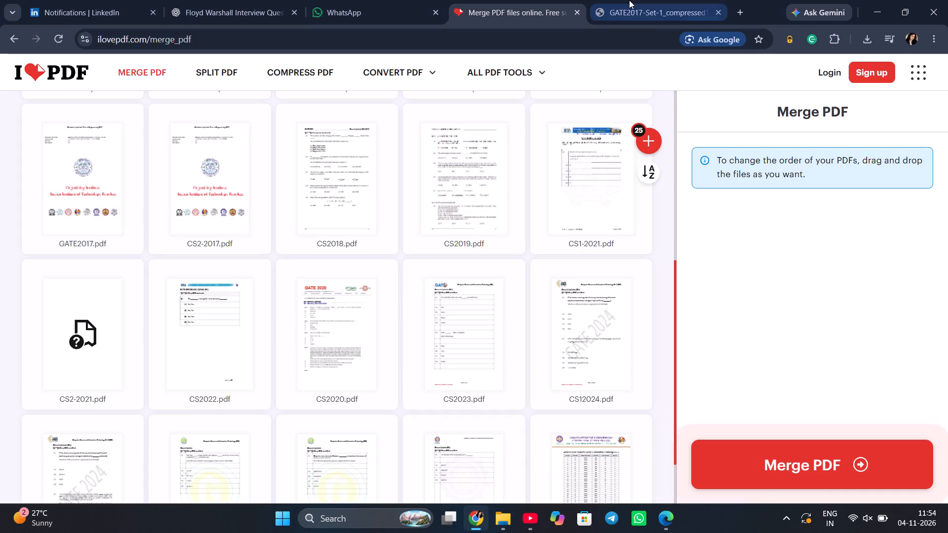
pyautogui.click(629, 0)
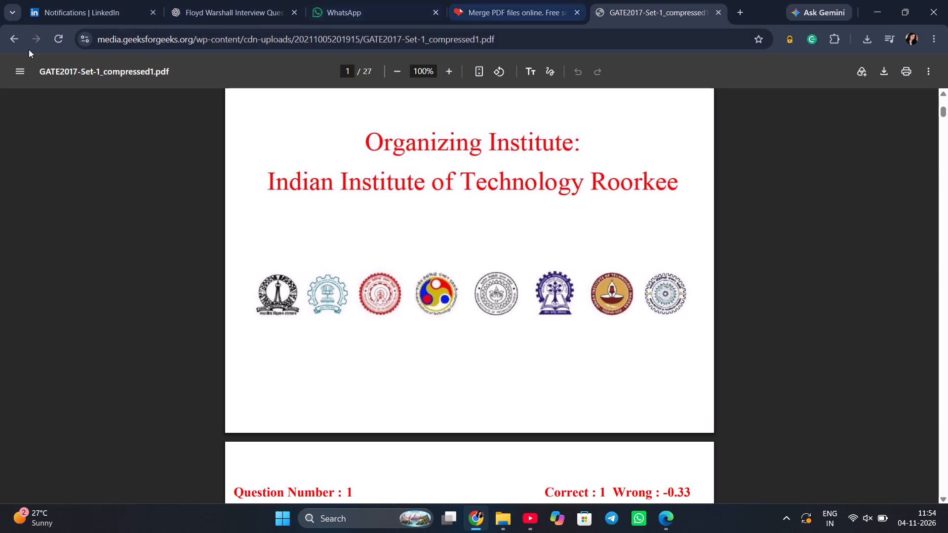
pyautogui.click(529, 14)
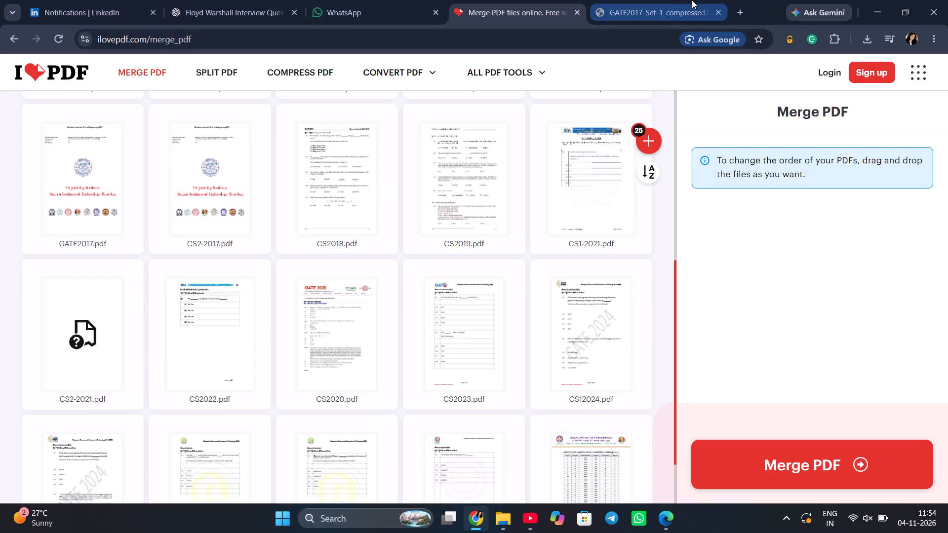
pyautogui.click(692, 0)
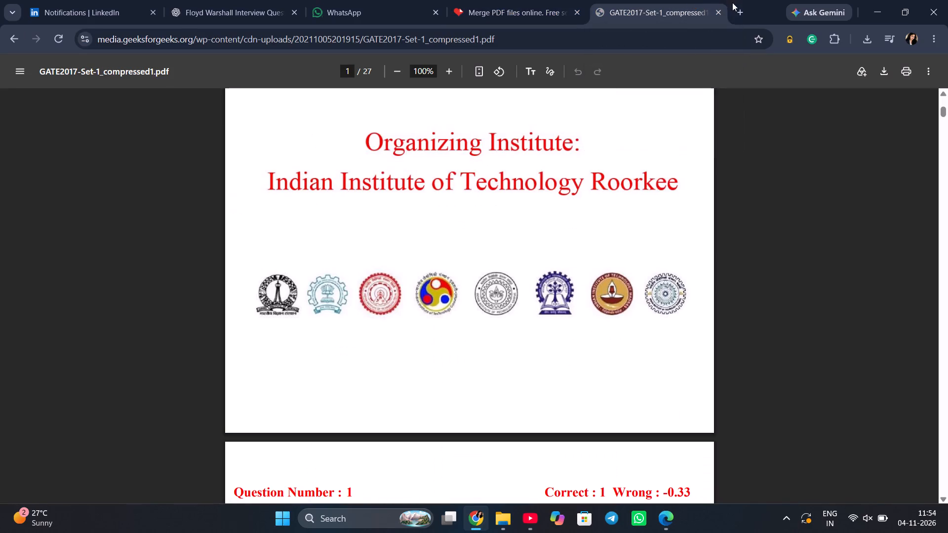
pyautogui.click(743, 5)
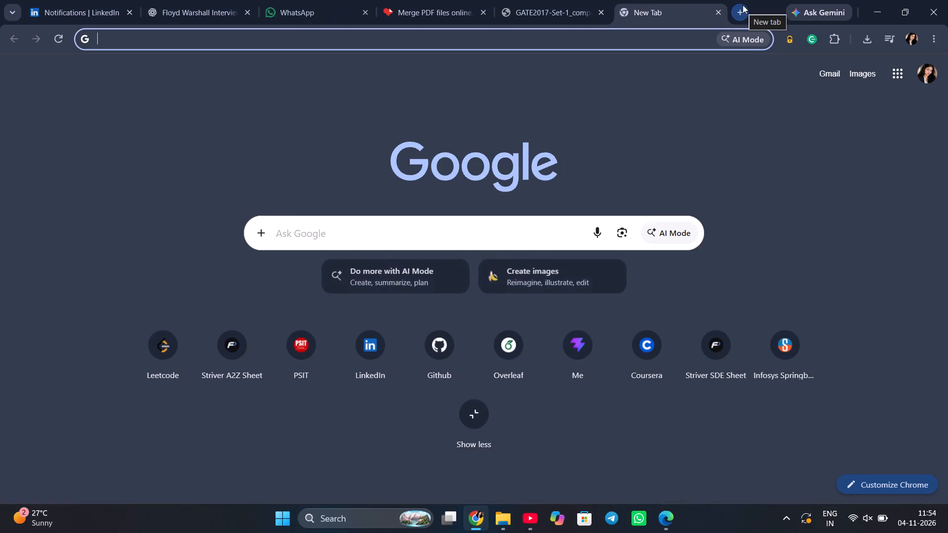
pyautogui.press('c')
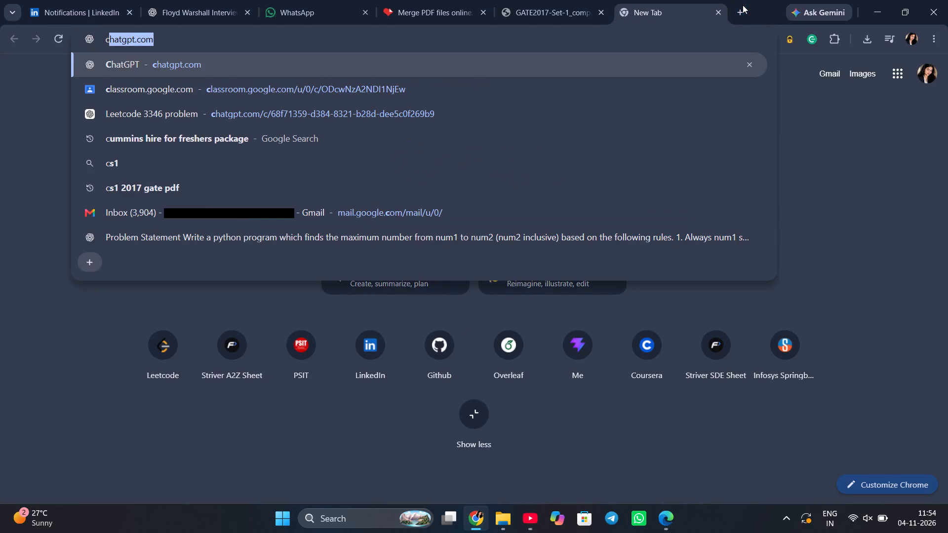
pyautogui.write('s-')
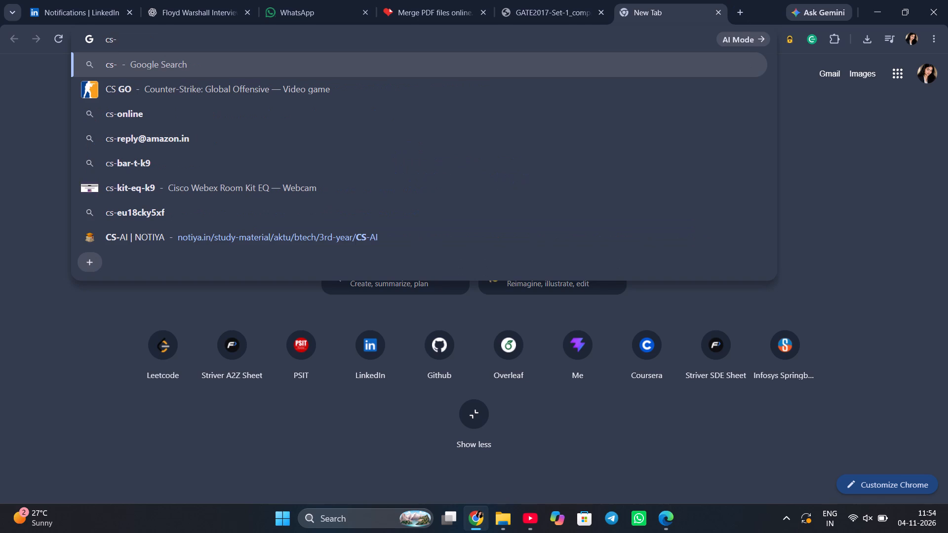
pyautogui.write('2021')
pyautogui.press('space')
pyautogui.write('f')
pyautogui.press('BackSpace')
pyautogui.write('gate')
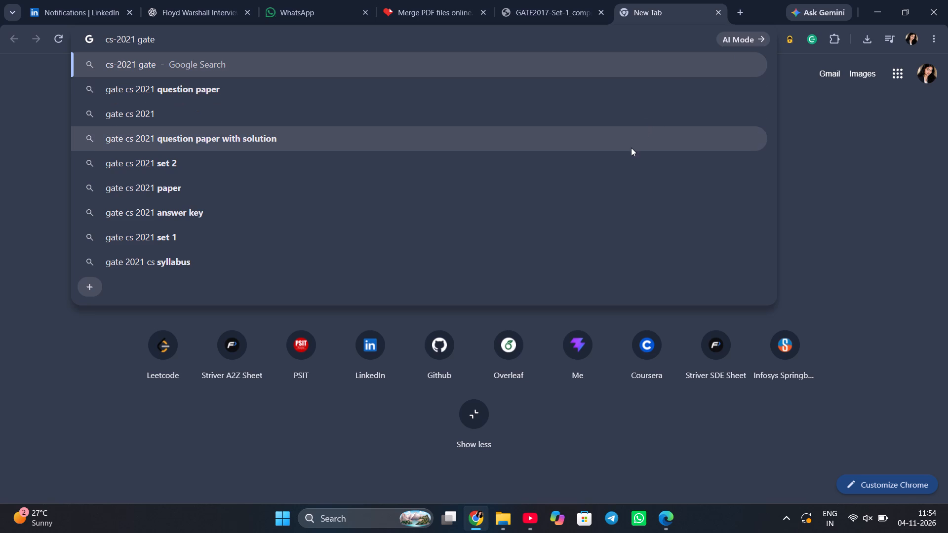
pyautogui.click(624, 154)
pyautogui.click(467, 0)
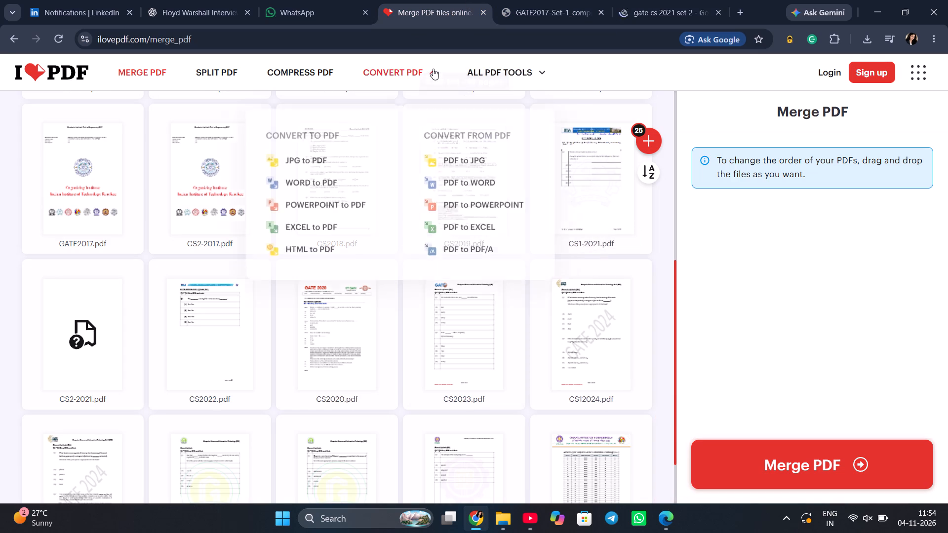
pyautogui.click(626, 0)
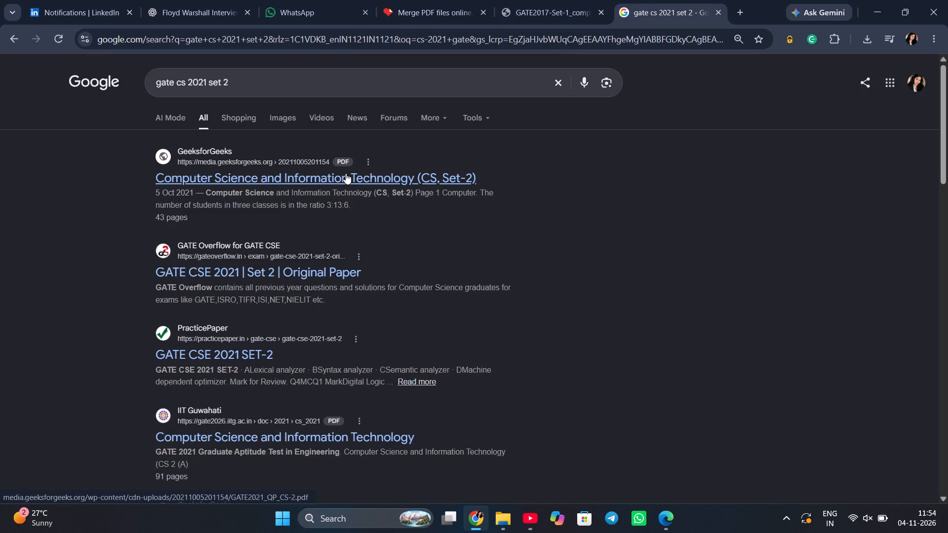
# Open the GeeksforGeeks PDF of the 2021 CS Set-2 paper and save it as GATE2021_QP_CS-2 in the PYQ folder.
pyautogui.click(346, 173)
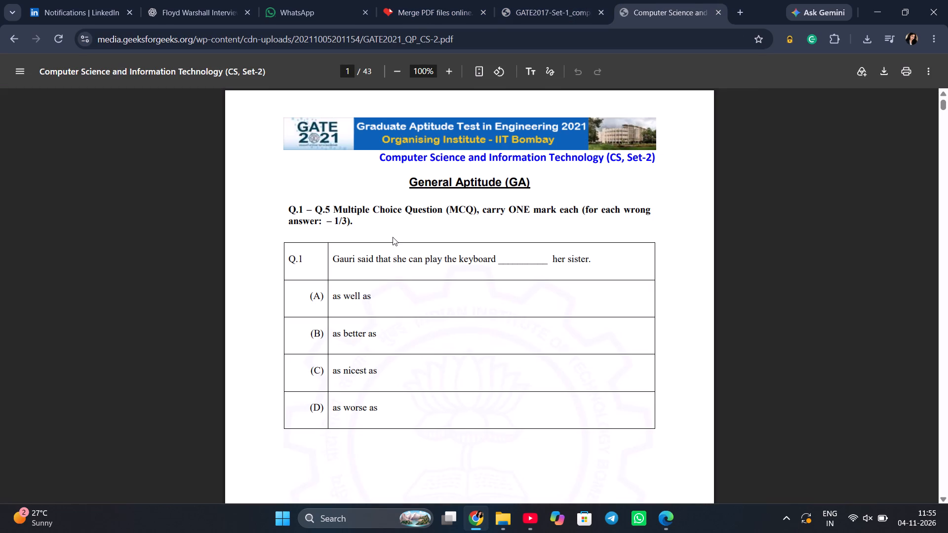
pyautogui.click(881, 68)
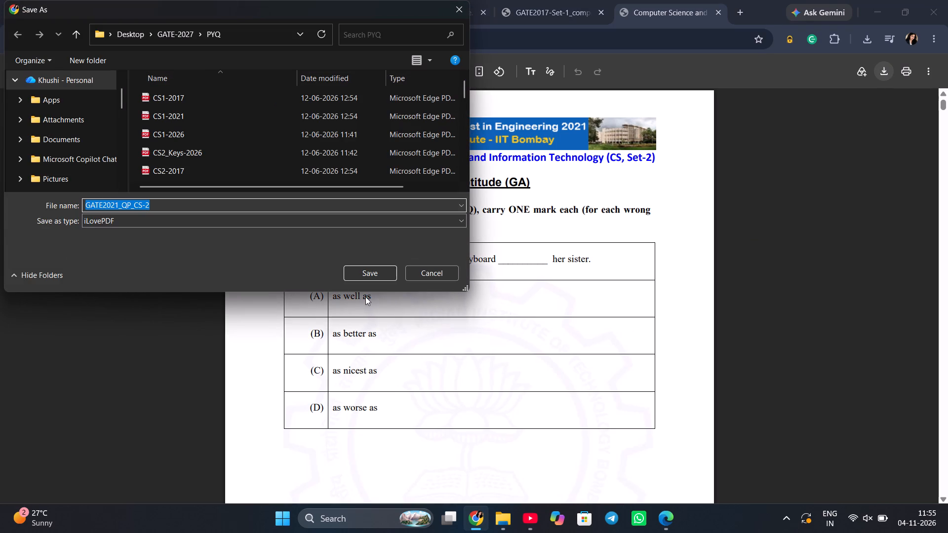
pyautogui.click(374, 273)
# Add the GATE2021_QP_CS-2 PDF from the PYQ folder to the iLovePDF merge list.
pyautogui.click(415, 9)
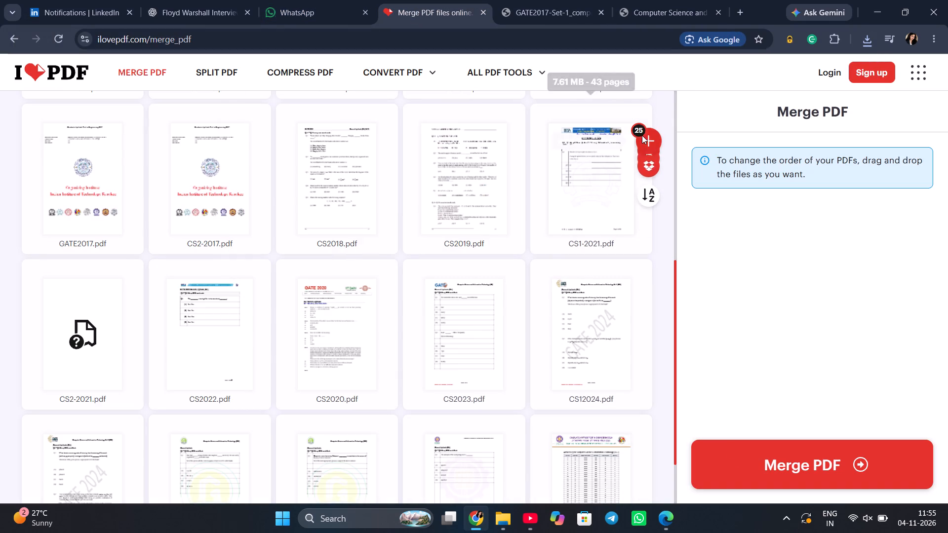
pyautogui.click(643, 135)
pyautogui.click(650, 141)
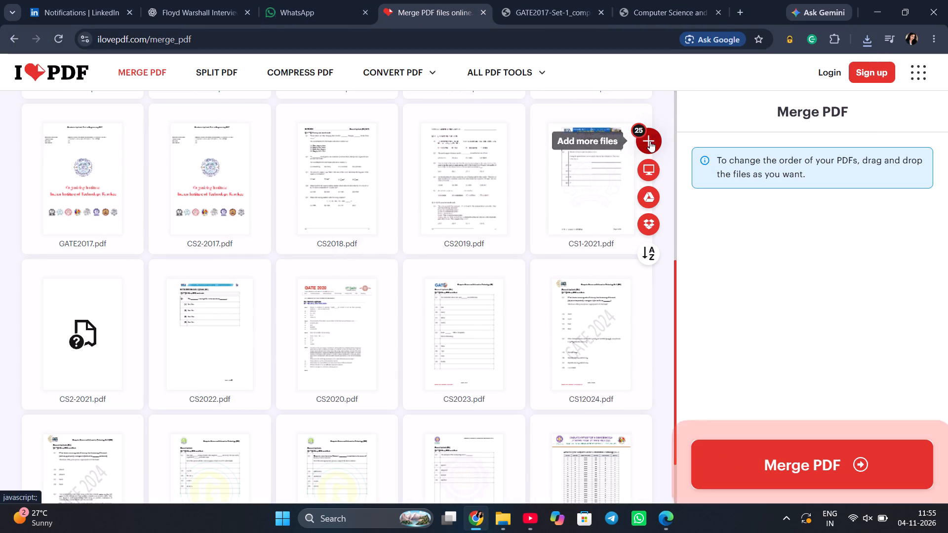
pyautogui.scroll(-10, 161, 180)
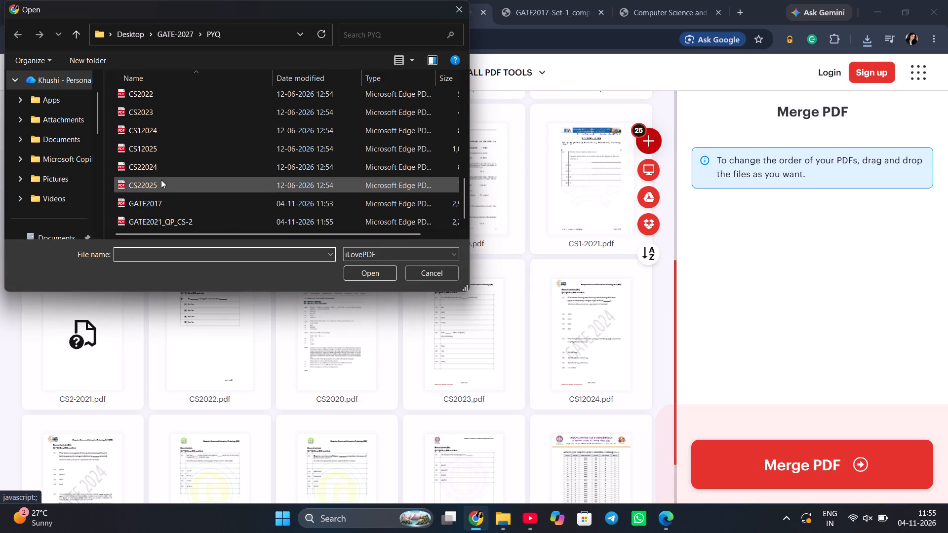
pyautogui.scroll(-8, 161, 180)
pyautogui.click(155, 219)
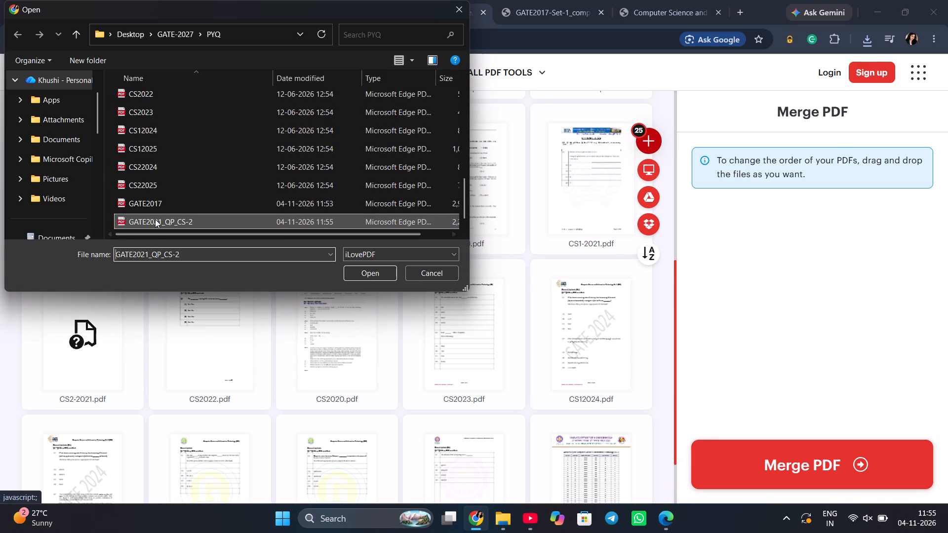
pyautogui.click(387, 271)
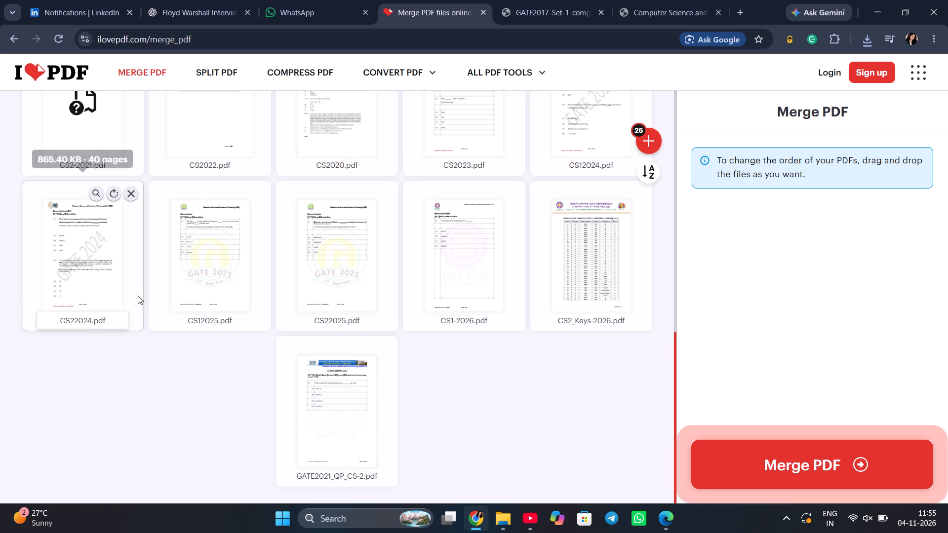
# Move GATE2021_QP_CS-2.pdf from the end of the merge list to directly before CS2-2021.pdf.
pyautogui.moveTo(331, 433); pyautogui.dragTo(76, 127)
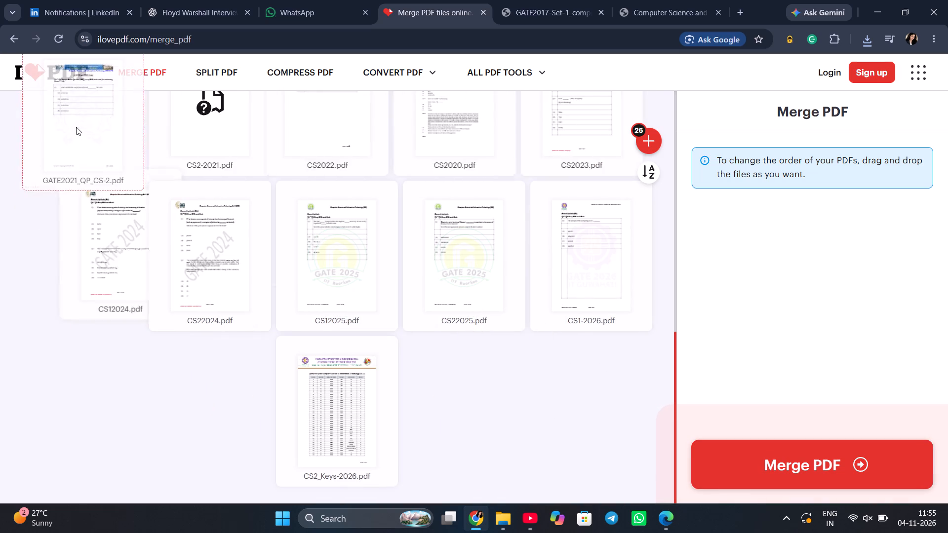
pyautogui.moveTo(76, 127); pyautogui.dragTo(82, 174)
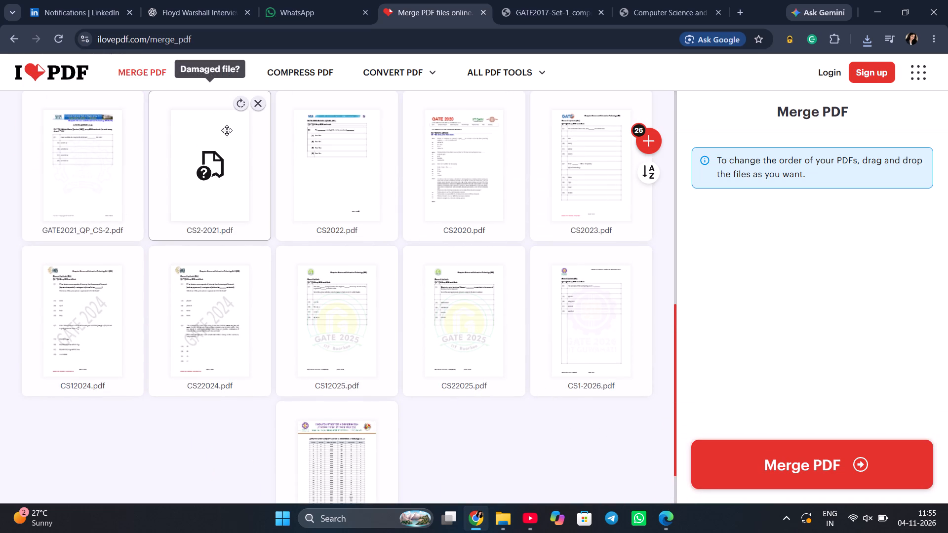
# Remove the damaged CS2-2021.pdf from the merge list.
pyautogui.click(257, 107)
# Move CS2020.pdf between CS2019.pdf and CS1-2021.pdf in the merge order.
pyautogui.scroll(-1, 346, 301)
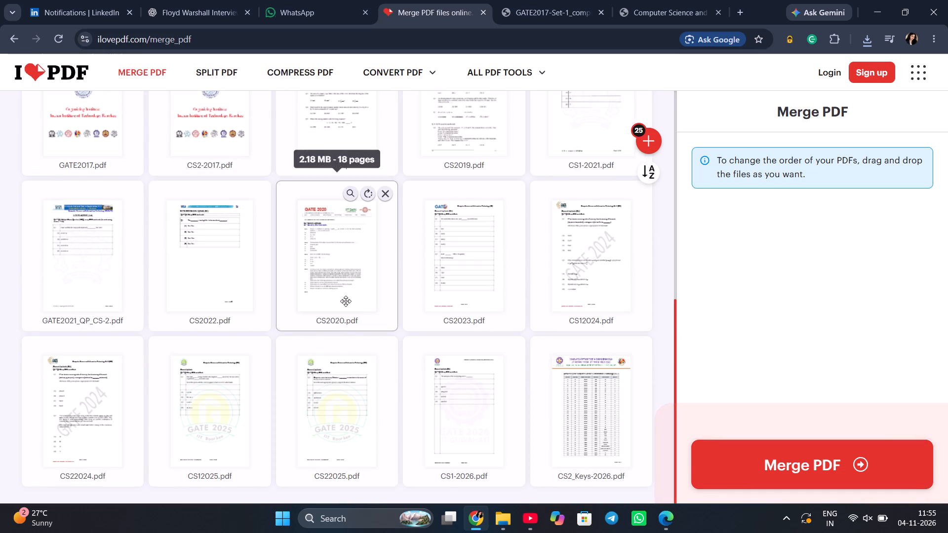
pyautogui.scroll(1, 320, 307)
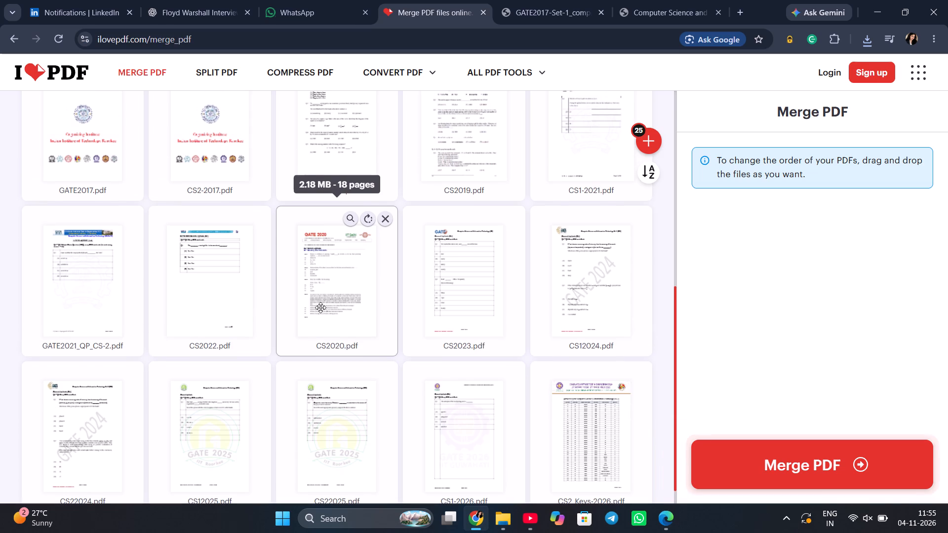
pyautogui.moveTo(320, 302); pyautogui.dragTo(579, 129)
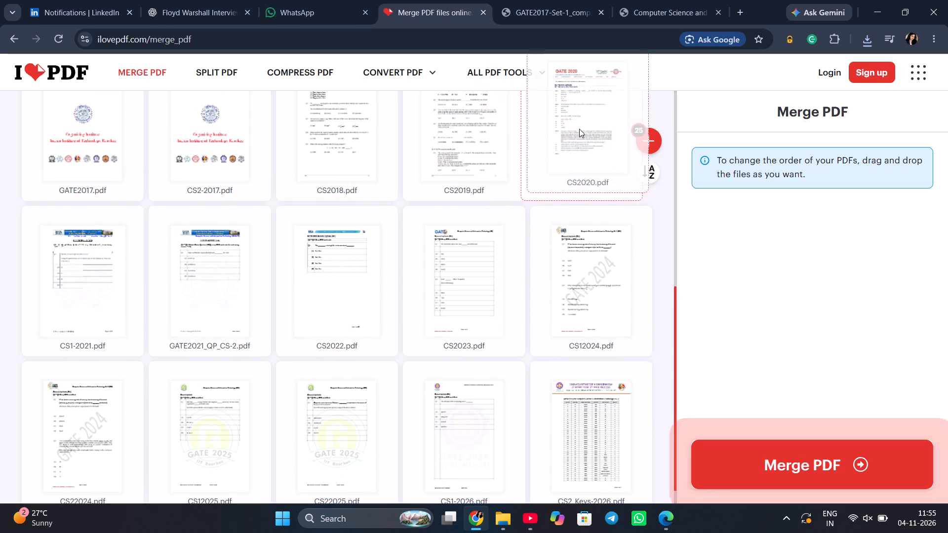
pyautogui.moveTo(579, 129); pyautogui.dragTo(578, 169)
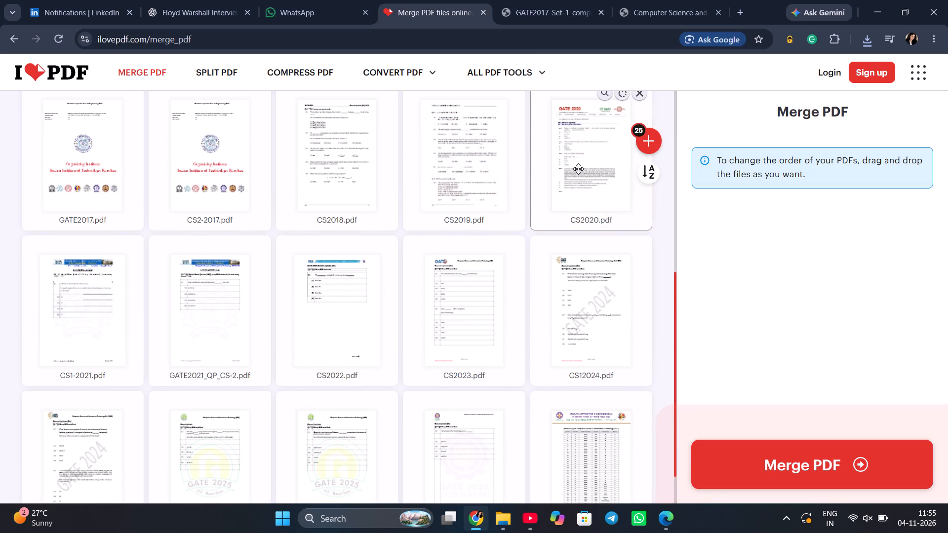
# Review the order of the later papers in the merge list and the files in the PYQ folder.
pyautogui.scroll(-1, 232, 361)
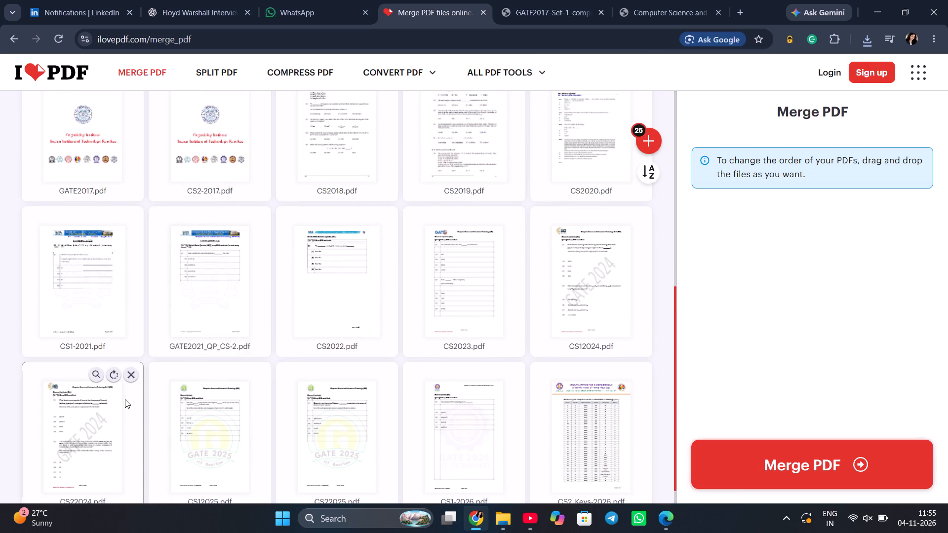
pyautogui.scroll(-1, 335, 361)
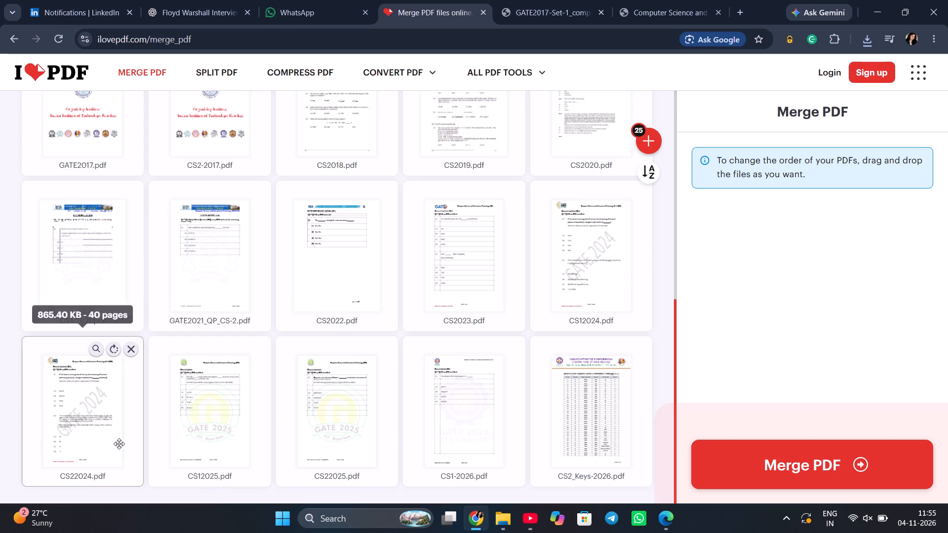
pyautogui.scroll(-1, 316, 441)
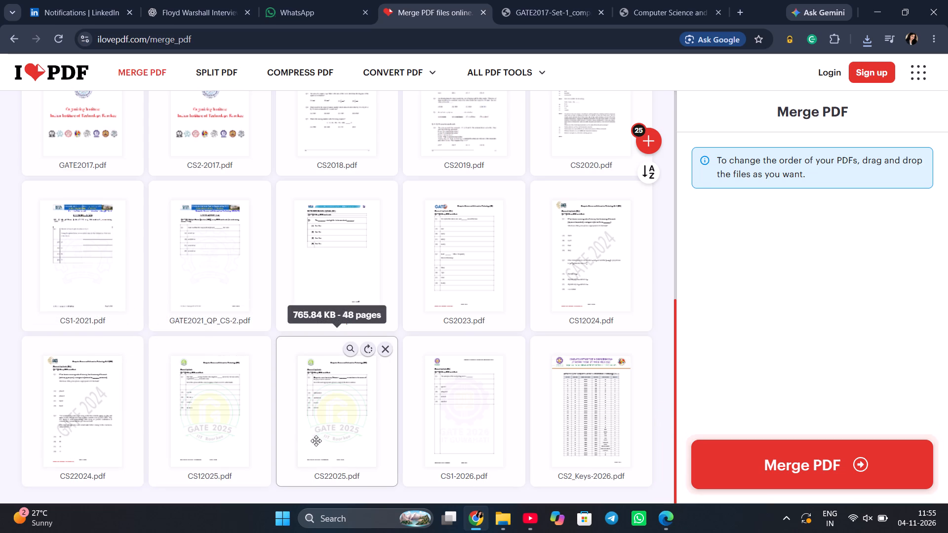
pyautogui.click(496, 518)
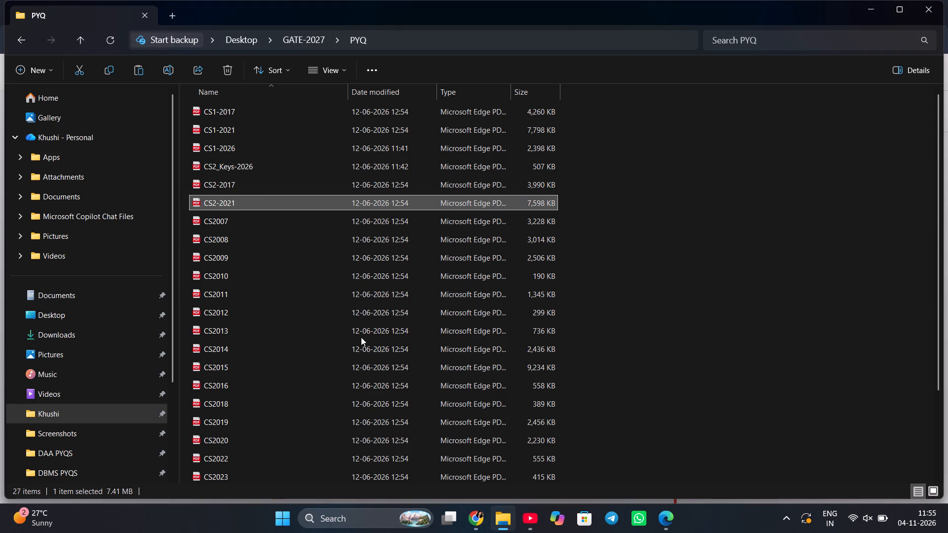
pyautogui.scroll(-1, 245, 191)
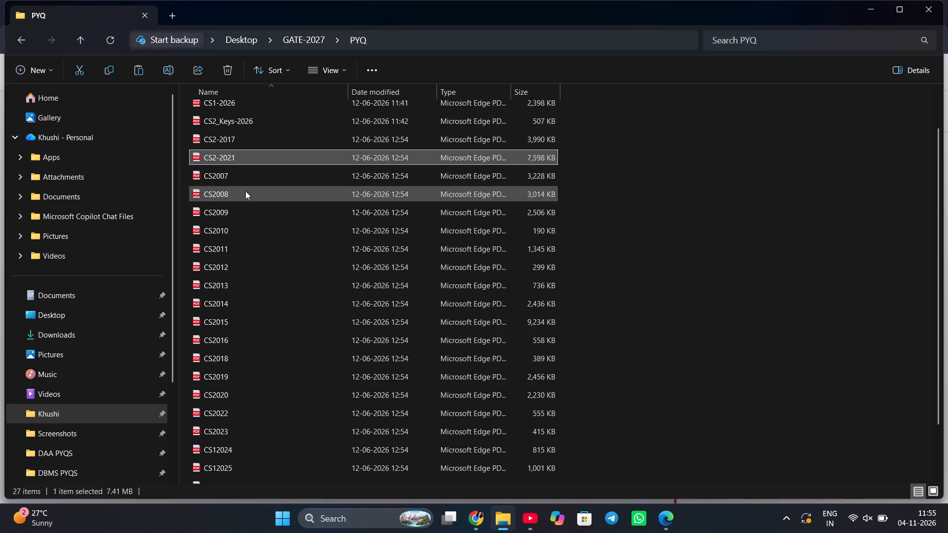
pyautogui.scroll(-1, 245, 191)
pyautogui.scroll(-4, 241, 332)
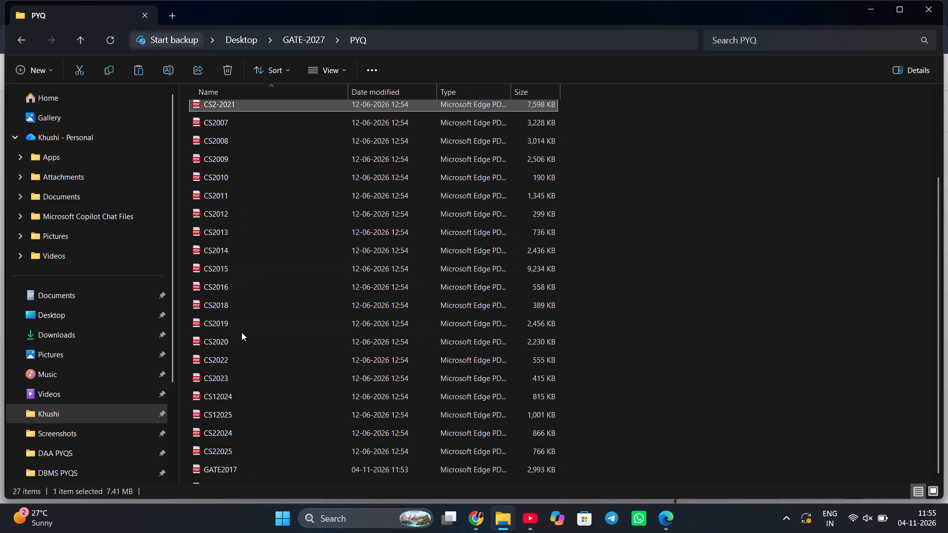
pyautogui.scroll(5, 222, 302)
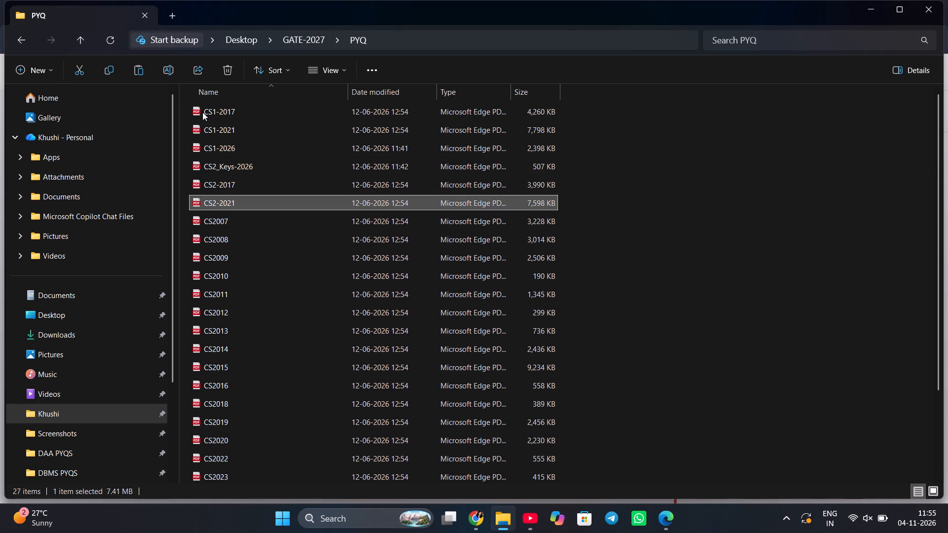
# Delete the CS1-2017 and CS1-2026 PDFs from the PYQ folder.
pyautogui.click(202, 113)
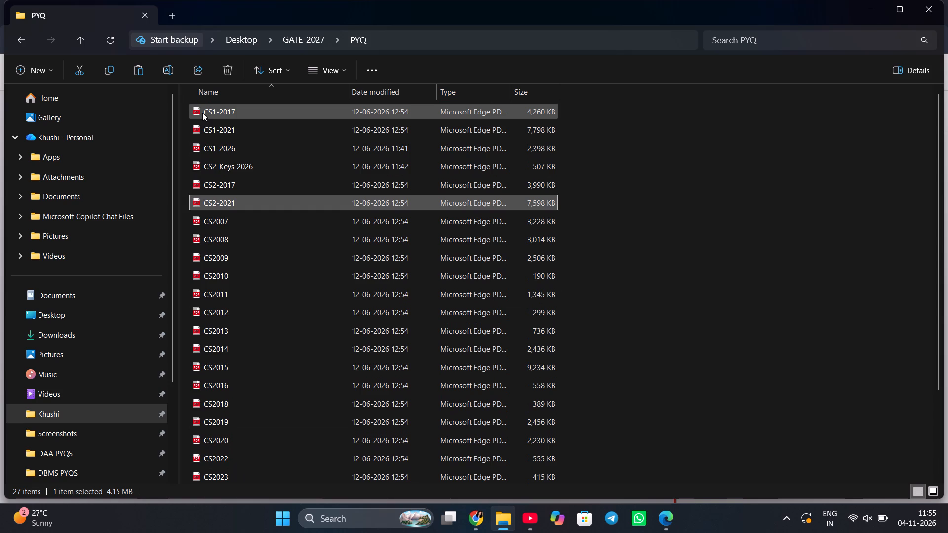
pyautogui.press('Delete')
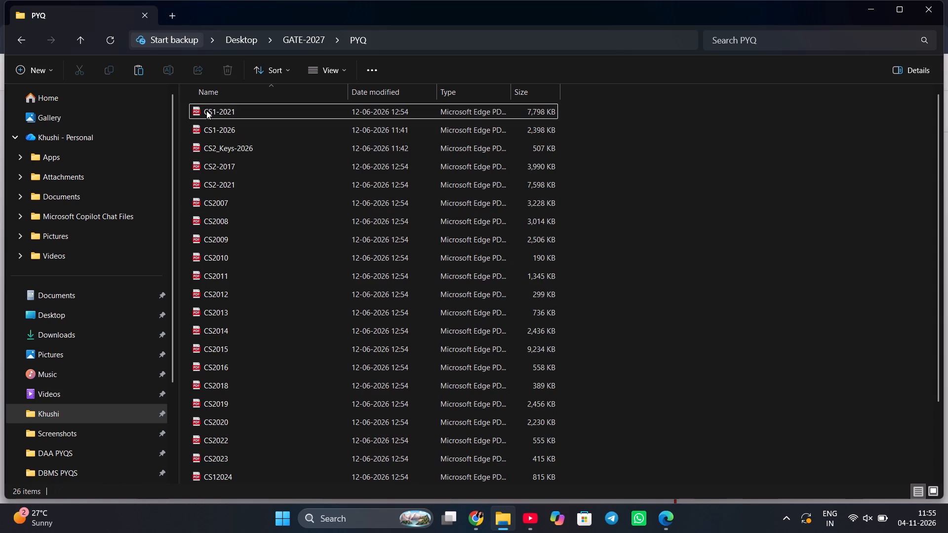
pyautogui.click(210, 123)
pyautogui.press('Delete')
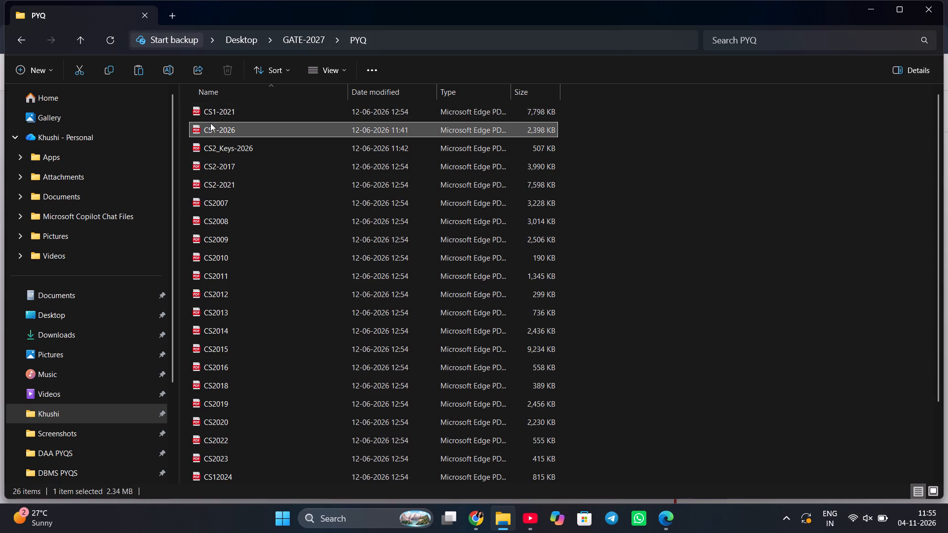
# Select all files in the PYQ folder and check their combined properties, including the file count.
pyautogui.scroll(-12, 395, 345)
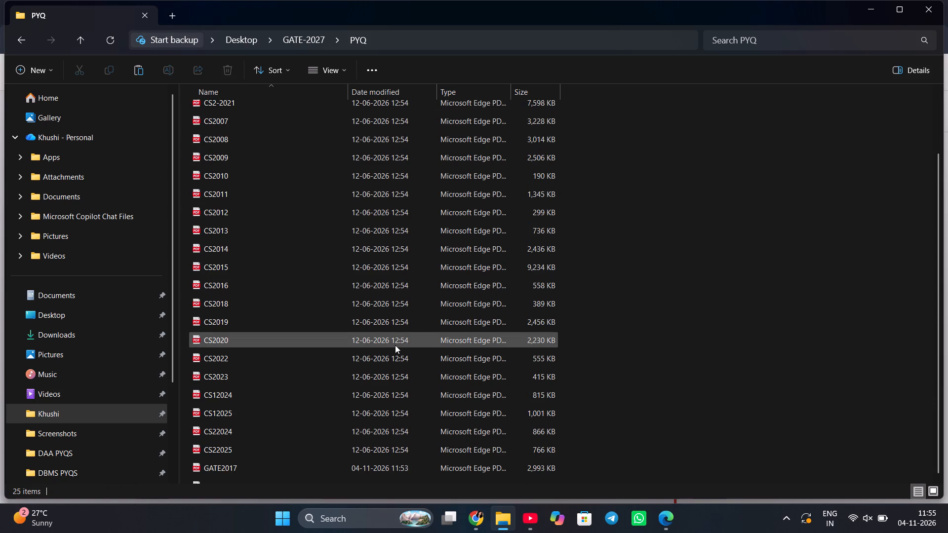
pyautogui.scroll(6, 317, 215)
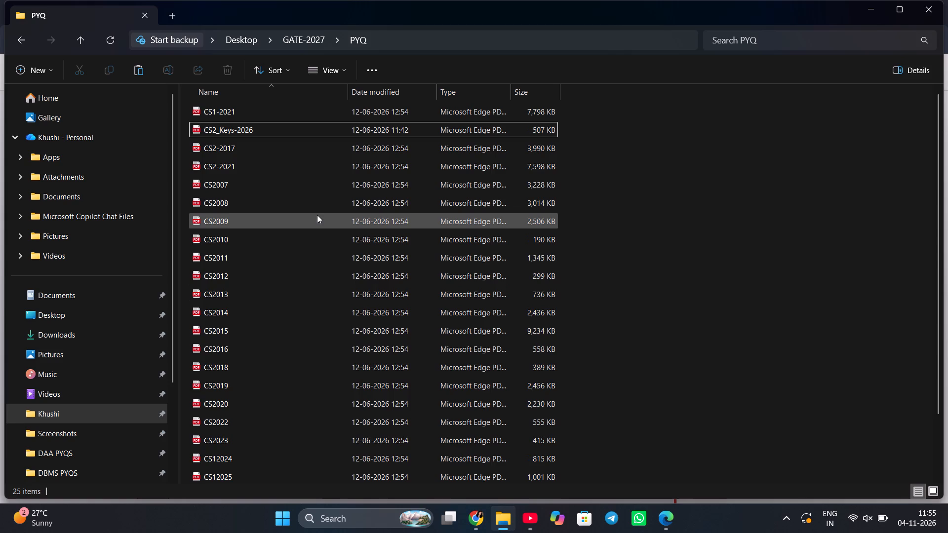
pyautogui.hotkey('ctrl', 'a')
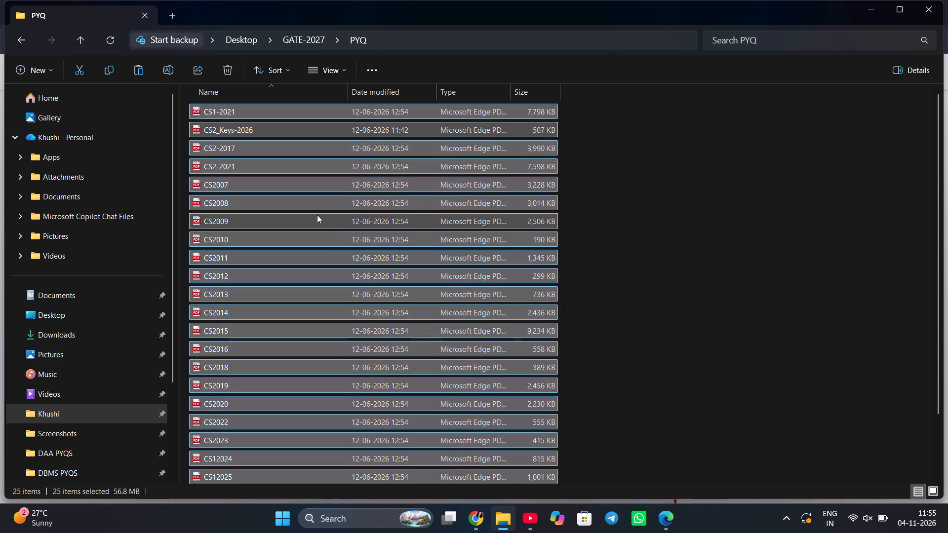
pyautogui.scroll(-3, 381, 271)
pyautogui.click(375, 73)
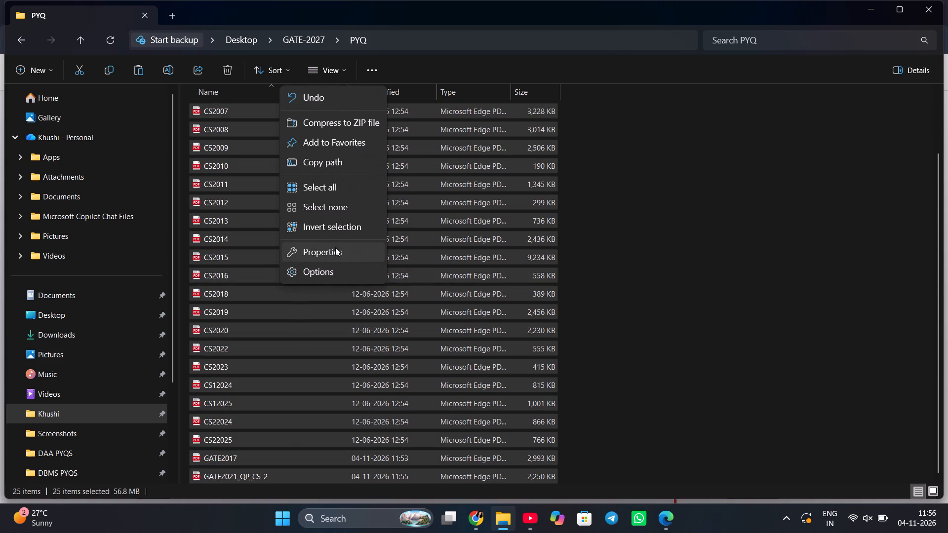
pyautogui.click(335, 247)
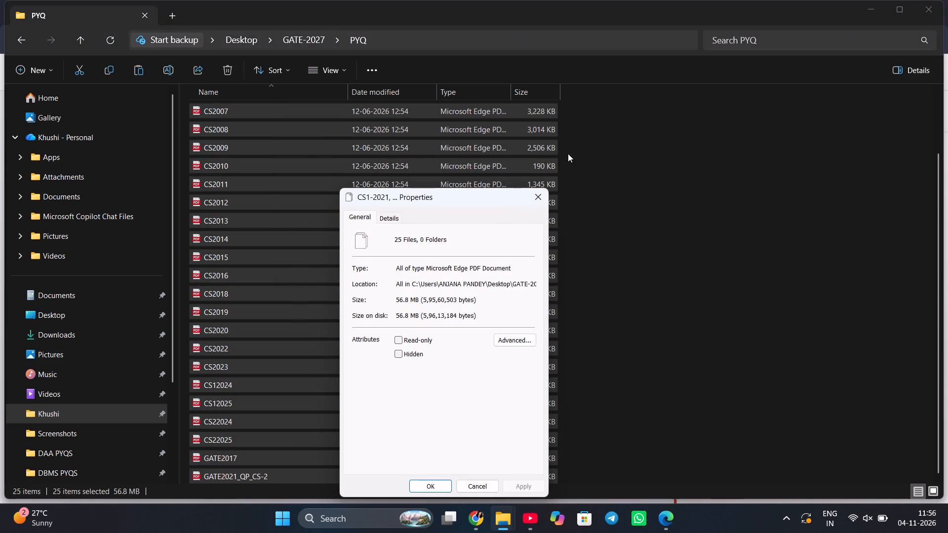
pyautogui.click(539, 194)
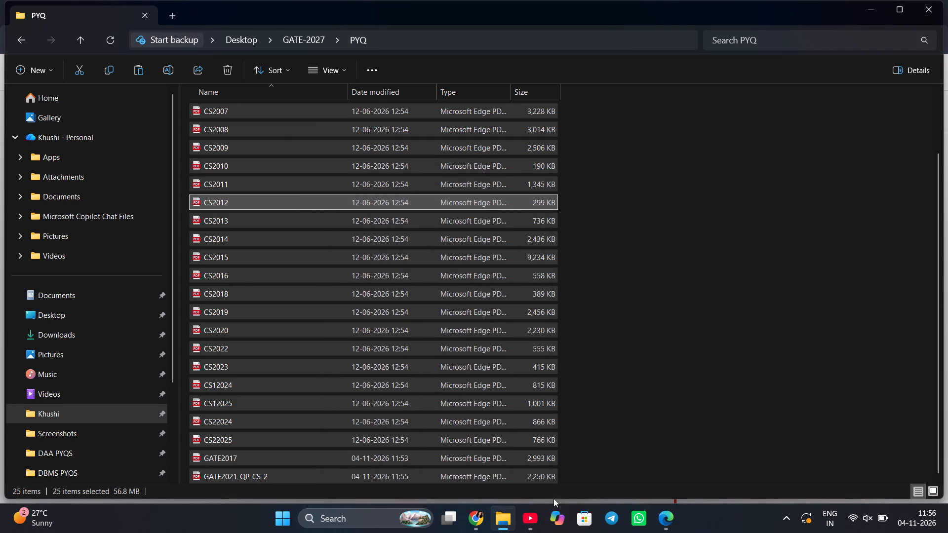
# Switch to Microsoft Edge and close its window with the open CS2-2017, CS1-2017 and CS2-2021 PDFs.
pyautogui.click(667, 514)
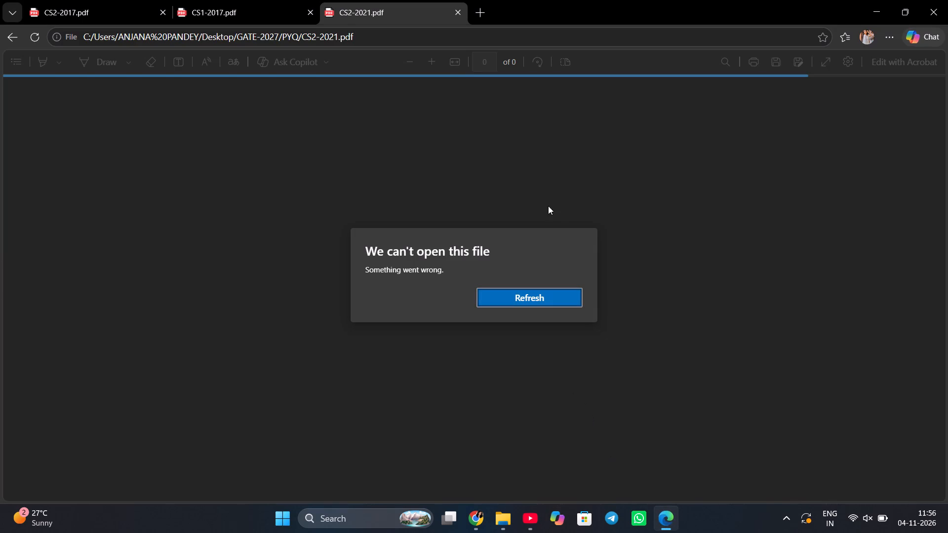
pyautogui.click(937, 3)
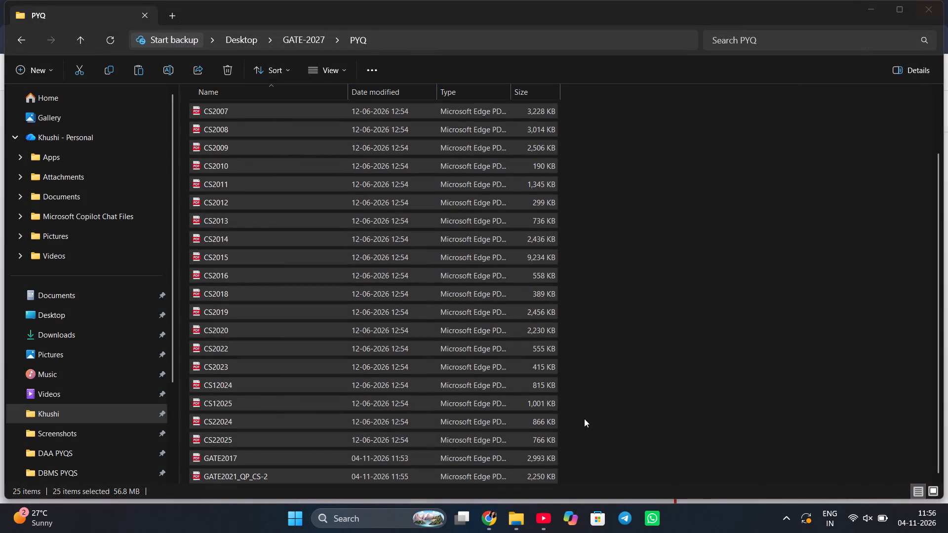
# Switch to the iLovePDF merge list in Chrome and check its papers for order and damaged files.
pyautogui.click(486, 510)
pyautogui.scroll(9, 496, 326)
pyautogui.click(749, 344)
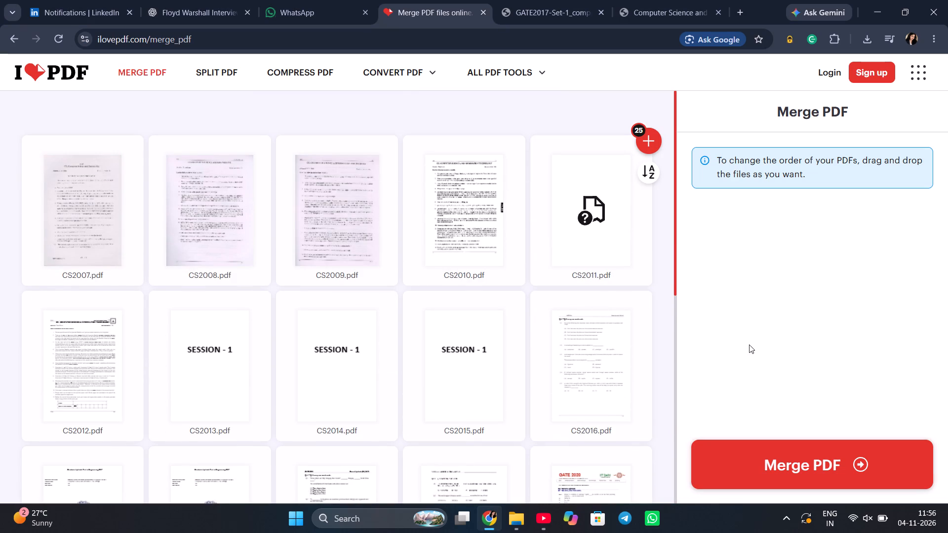
pyautogui.scroll(4, 502, 337)
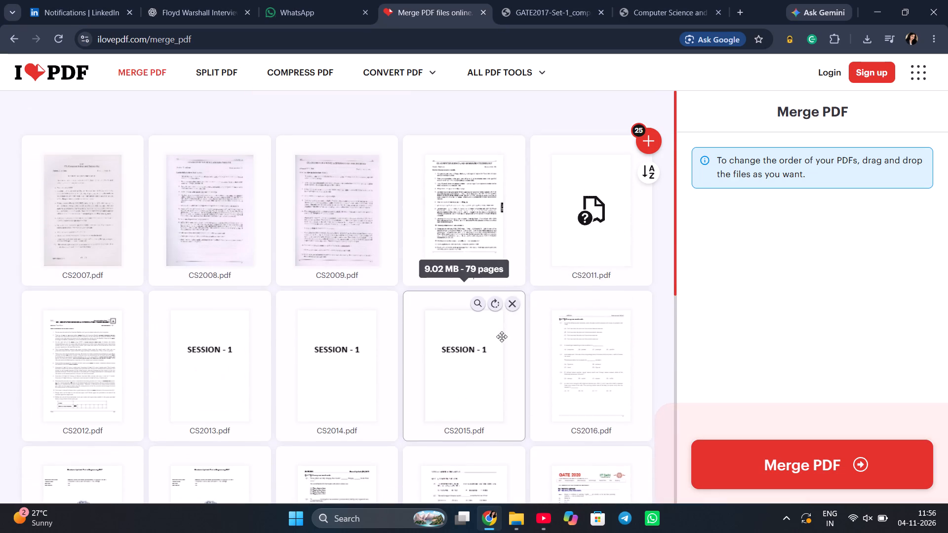
pyautogui.tripleClick(554, 1)
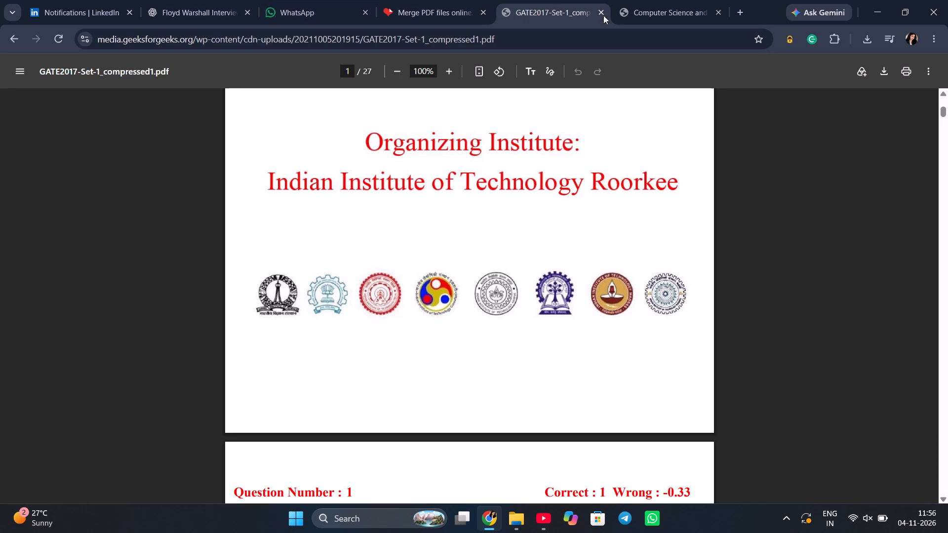
pyautogui.click(457, 18)
pyautogui.scroll(-1, 511, 287)
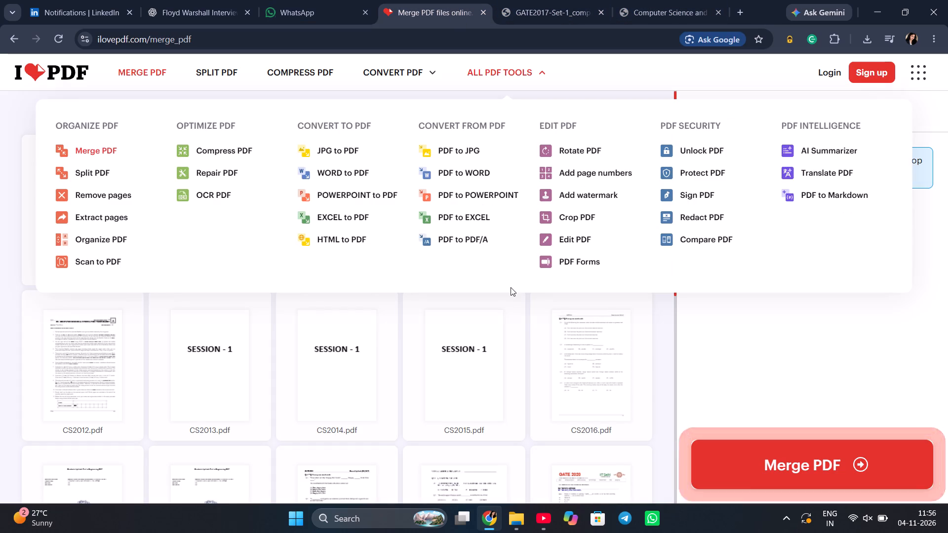
pyautogui.scroll(-1, 511, 287)
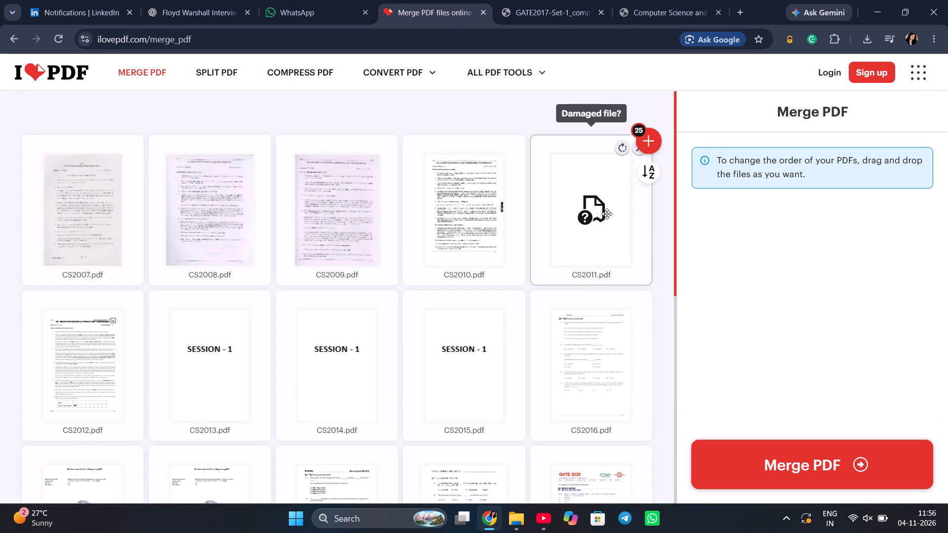
pyautogui.scroll(-2, 622, 348)
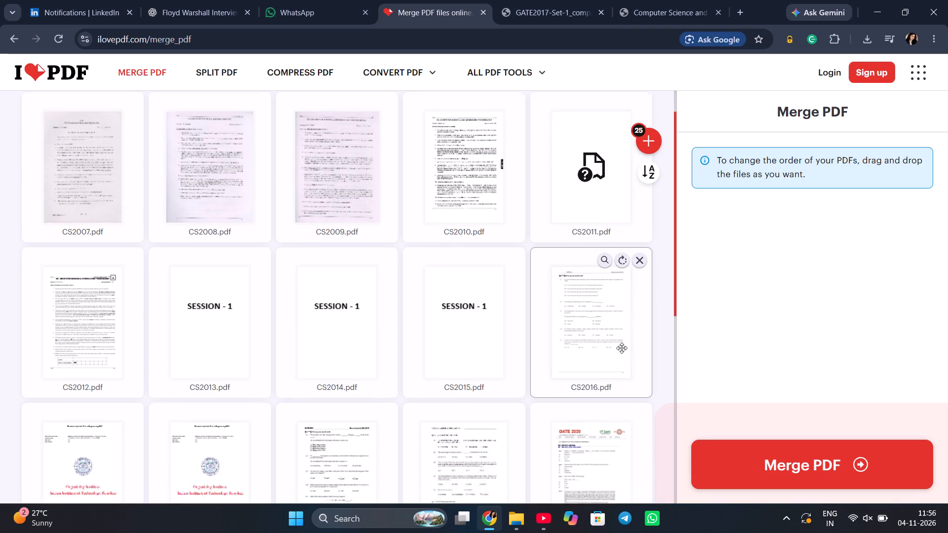
pyautogui.scroll(-5, 622, 348)
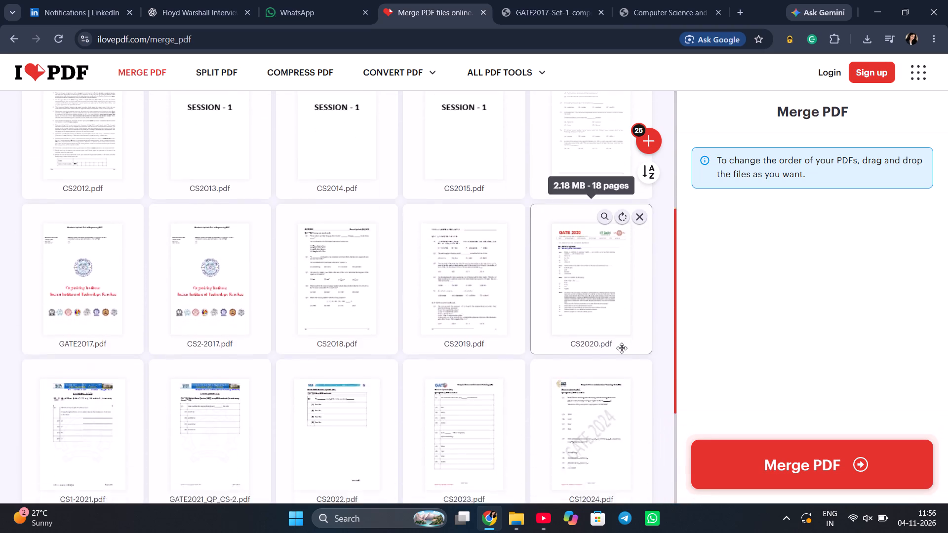
pyautogui.scroll(-5, 622, 348)
pyautogui.scroll(4, 622, 348)
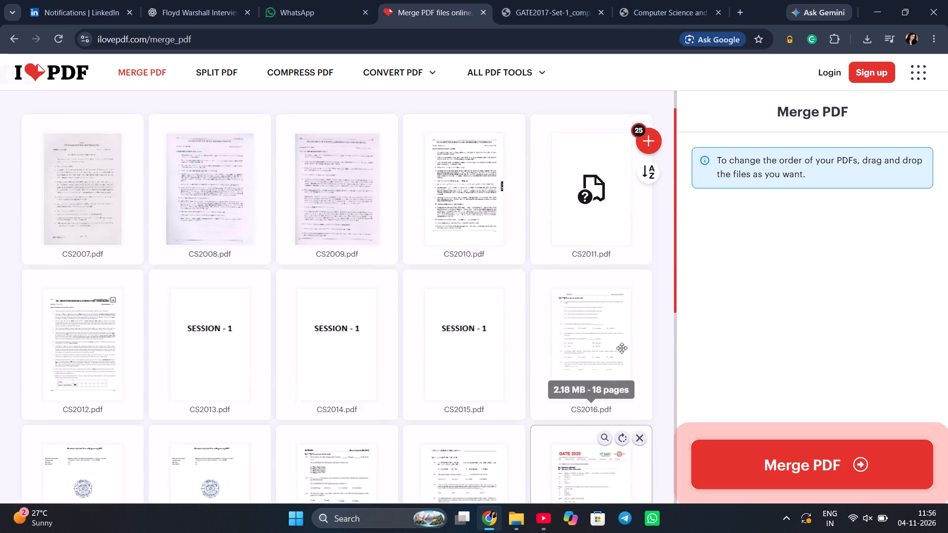
# Search Google for "gate cs 2011" and open the Gateforum CS-Paper Code-B GATE 2011 PDF.
pyautogui.click(671, 4)
pyautogui.click(6, 43)
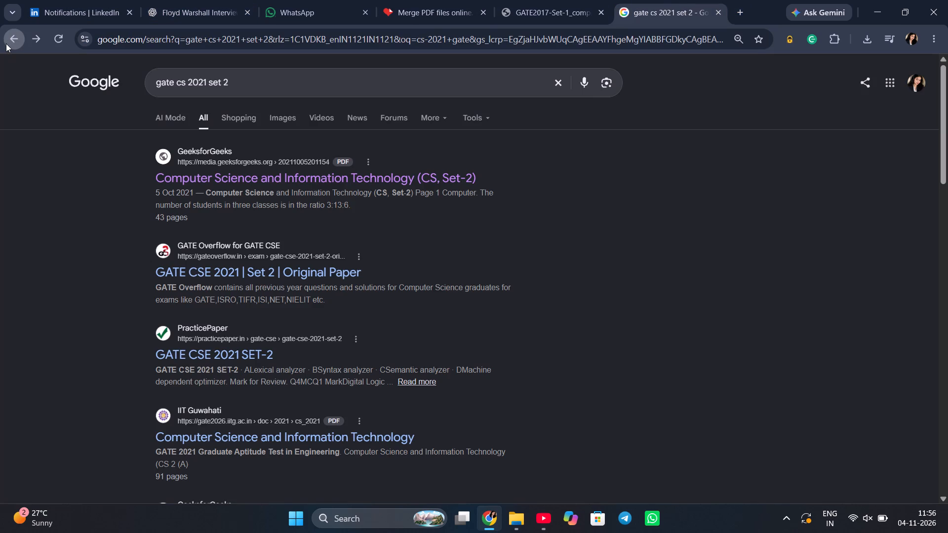
pyautogui.click(232, 80)
pyautogui.click(232, 80)
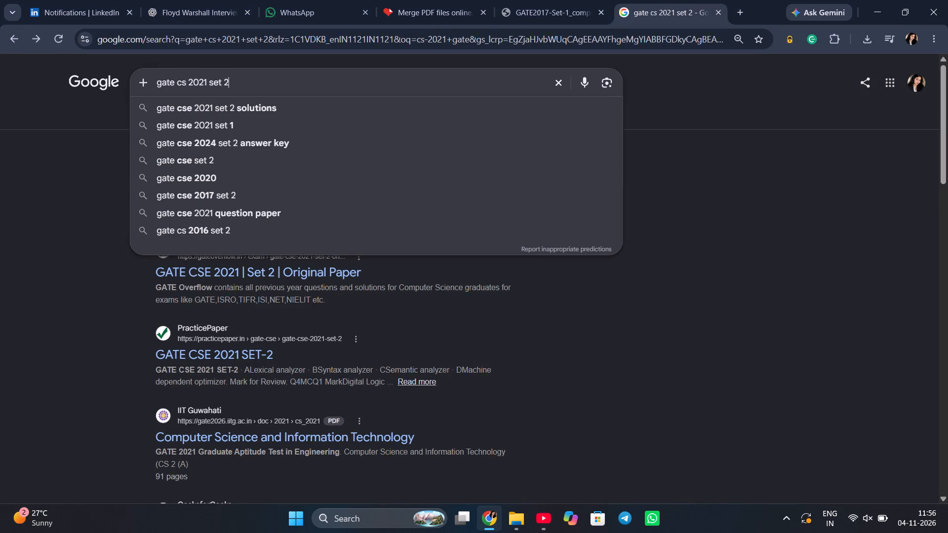
pyautogui.press('BackSpace')
pyautogui.press('BackSpace')
pyautogui.press('BackSpace')
pyautogui.press('BackSpace')
pyautogui.press('BackSpace')
pyautogui.press('BackSpace')
pyautogui.press('BackSpace')
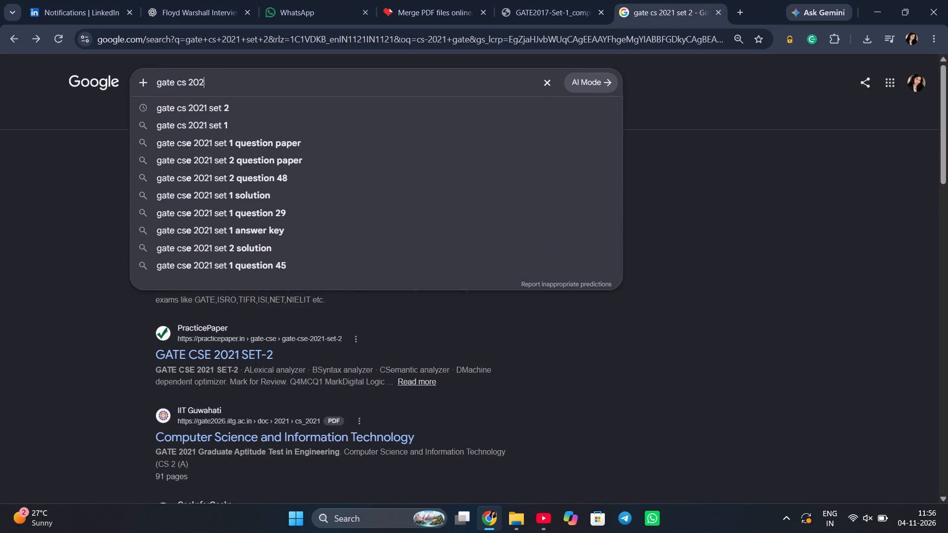
pyautogui.press('BackSpace')
pyautogui.write('11')
pyautogui.press('Return')
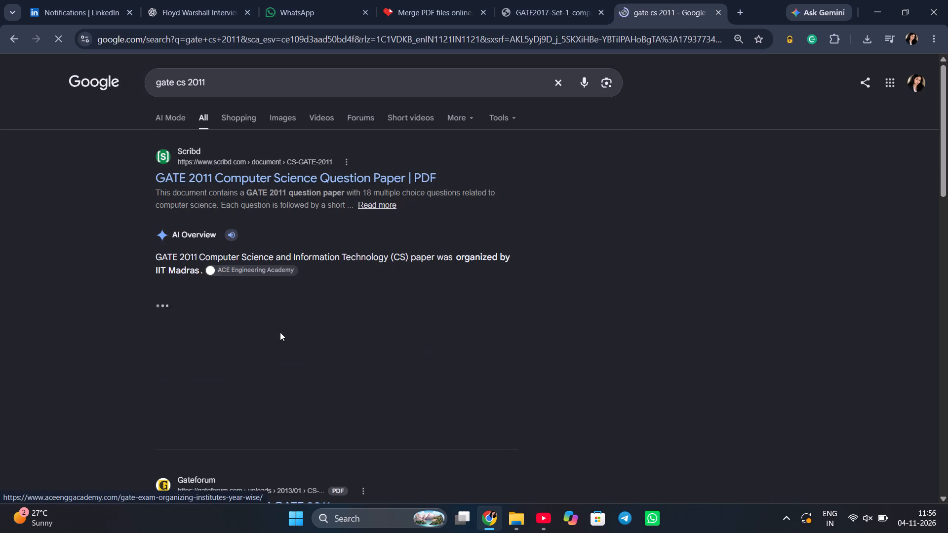
pyautogui.scroll(-2, 294, 385)
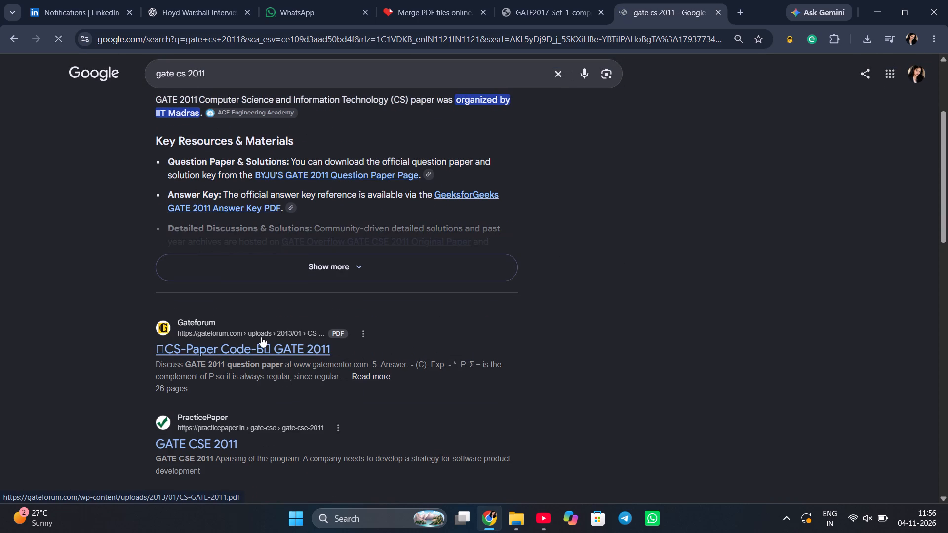
pyautogui.click(261, 337)
# Examine the questions and pages of the Gateforum GATE 2011 PDF.
pyautogui.scroll(-2, 338, 399)
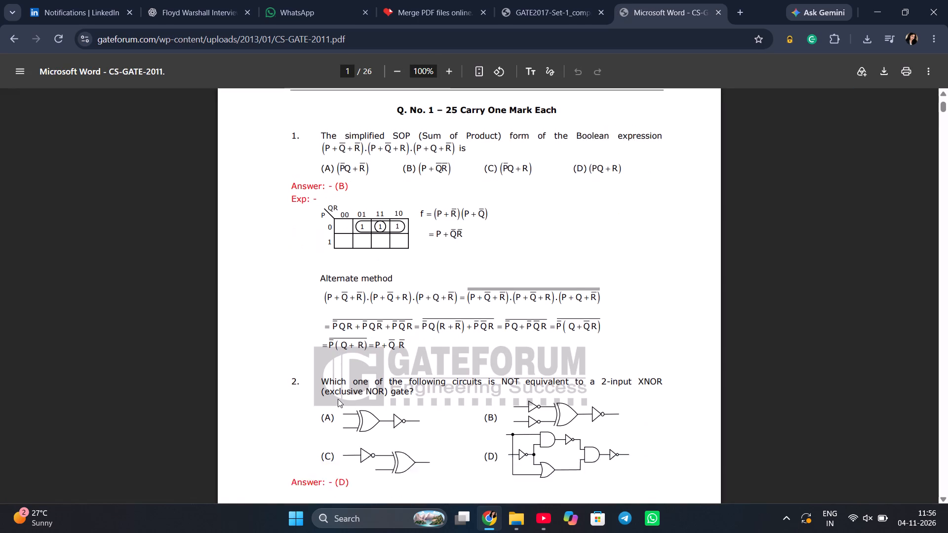
pyautogui.scroll(-1, 338, 399)
pyautogui.scroll(3, 338, 399)
pyautogui.scroll(-5, 530, 192)
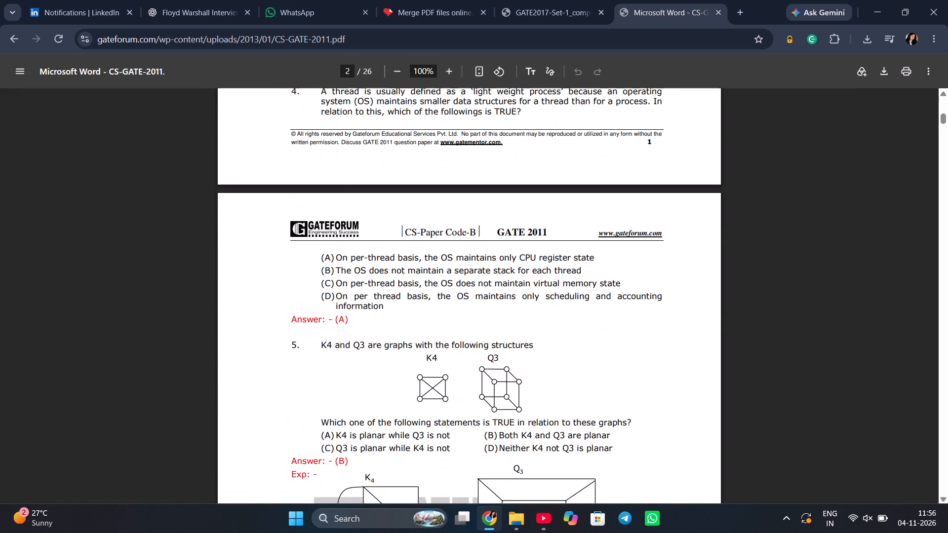
pyautogui.scroll(-6, 530, 192)
pyautogui.scroll(-20, 675, 234)
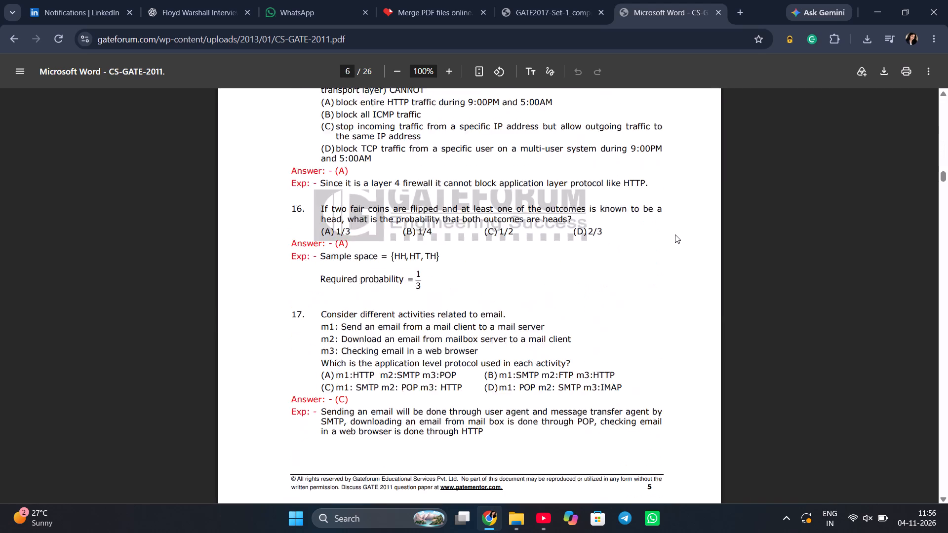
pyautogui.scroll(-11, 675, 234)
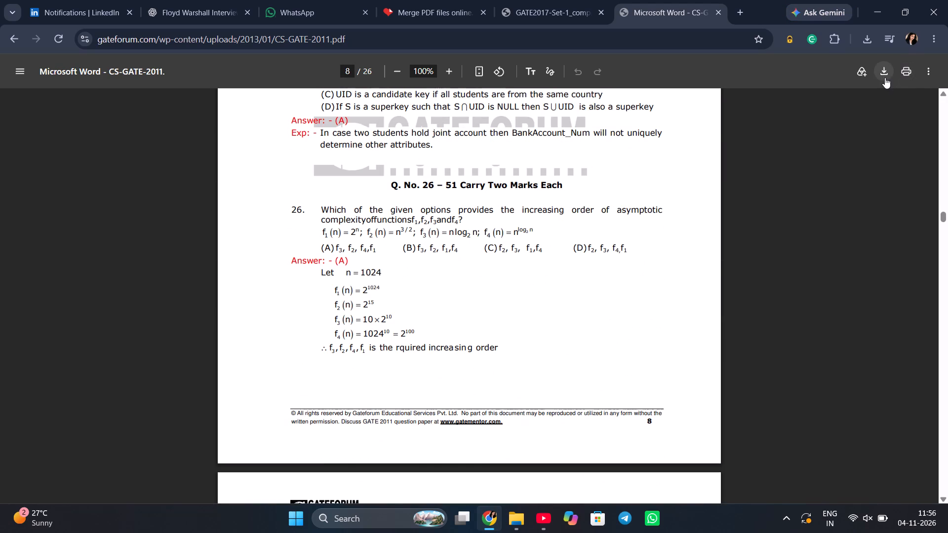
# Download the GATE 2011 paper to the PYQ folder as CS-GATE-2011.
pyautogui.click(883, 75)
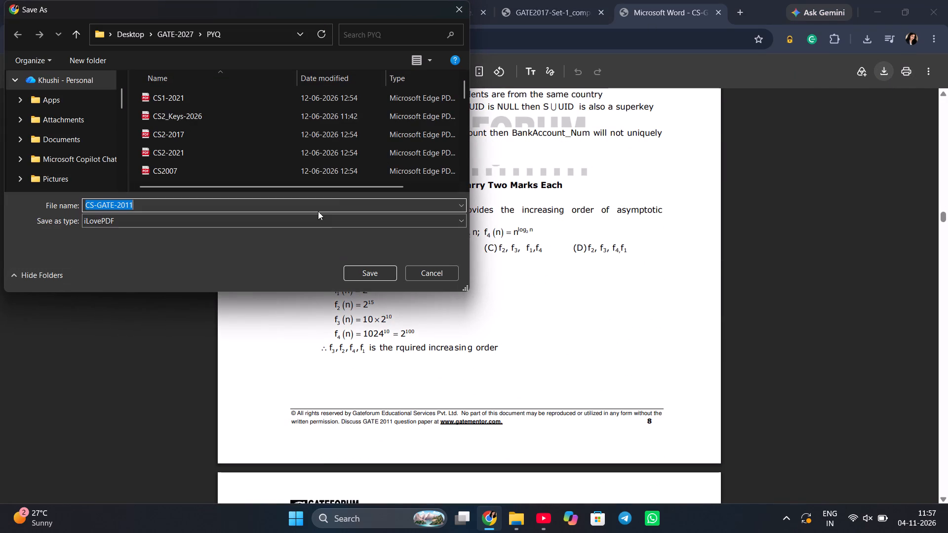
pyautogui.click(362, 272)
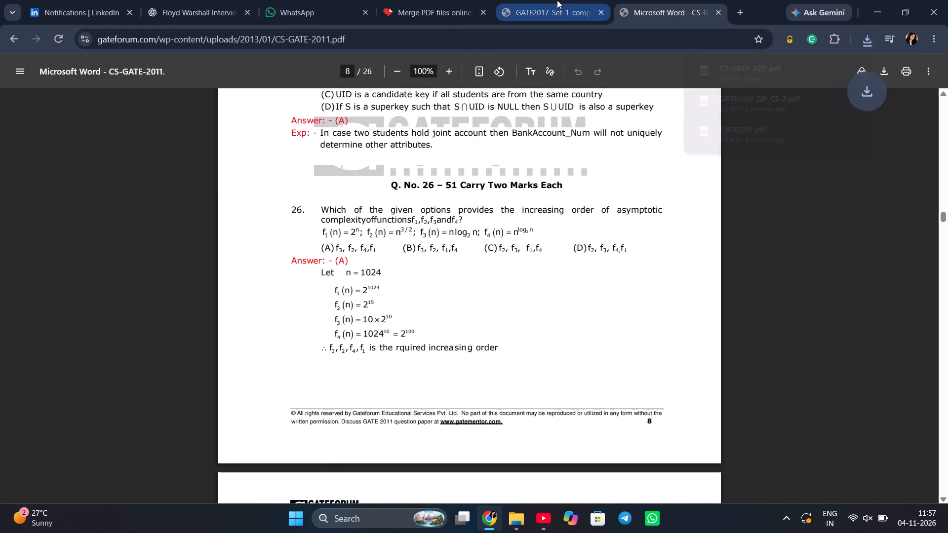
# Add CS-GATE-2011 from the PYQ folder to the iLovePDF merge list.
pyautogui.click(444, 2)
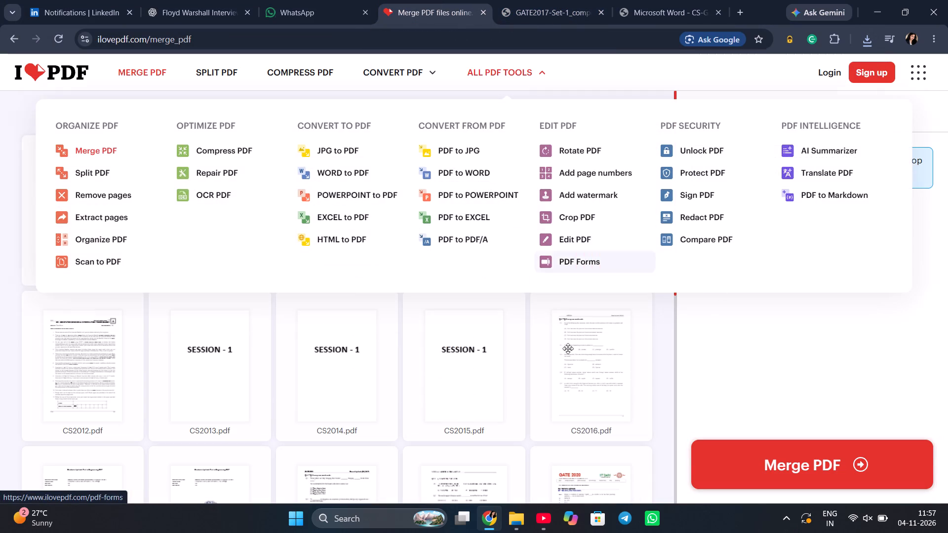
pyautogui.click(647, 131)
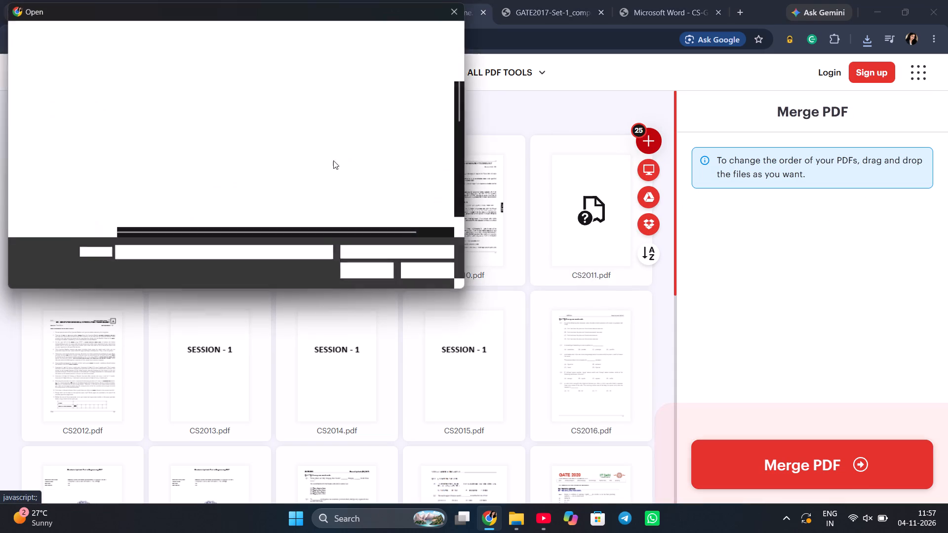
pyautogui.scroll(-7, 213, 174)
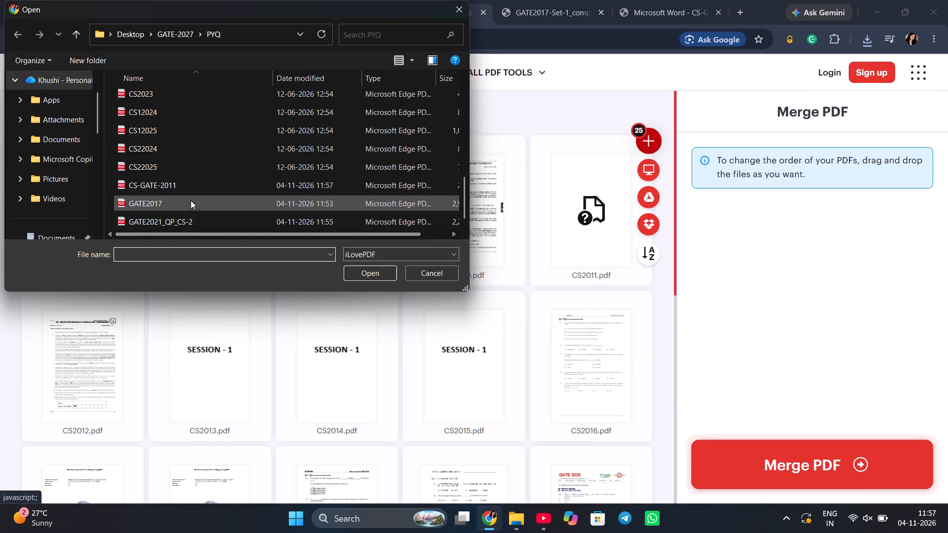
pyautogui.click(188, 190)
pyautogui.click(366, 273)
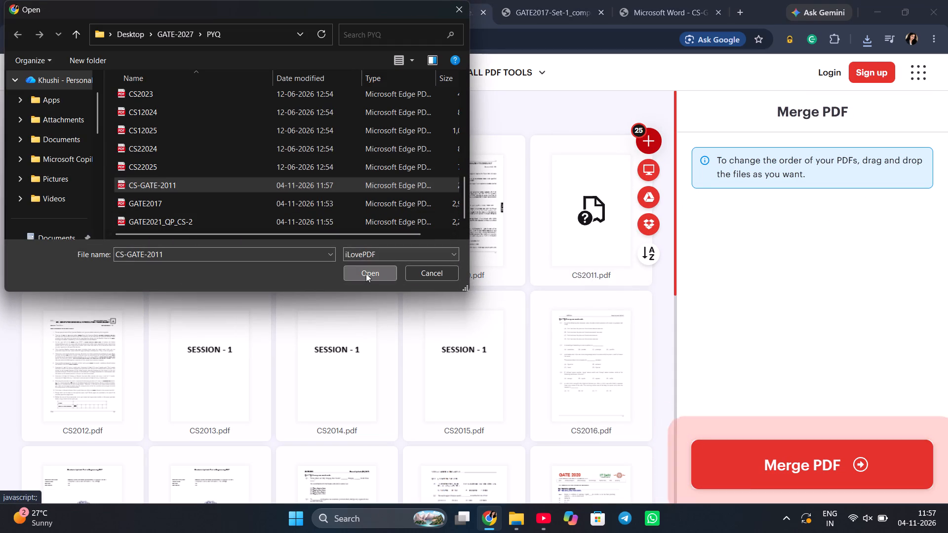
# Move CS-GATE-2011.pdf from the end of the merge list to directly after CS2010.pdf.
pyautogui.scroll(-12, 366, 273)
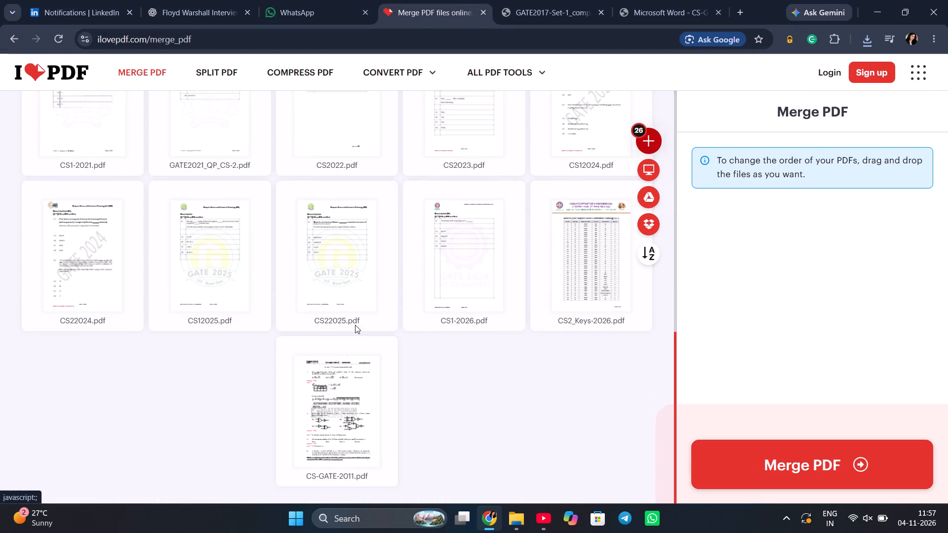
pyautogui.moveTo(344, 395); pyautogui.dragTo(668, 65)
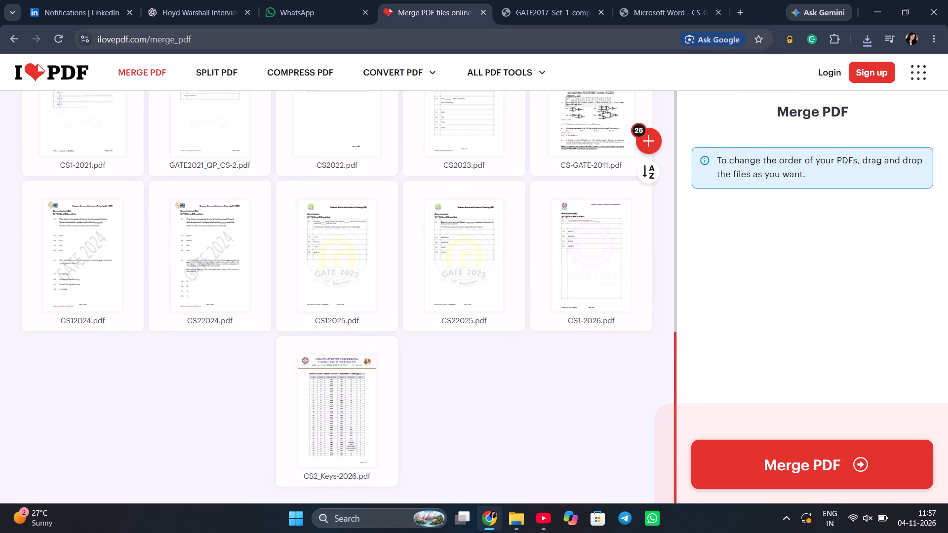
pyautogui.scroll(3, 606, 150)
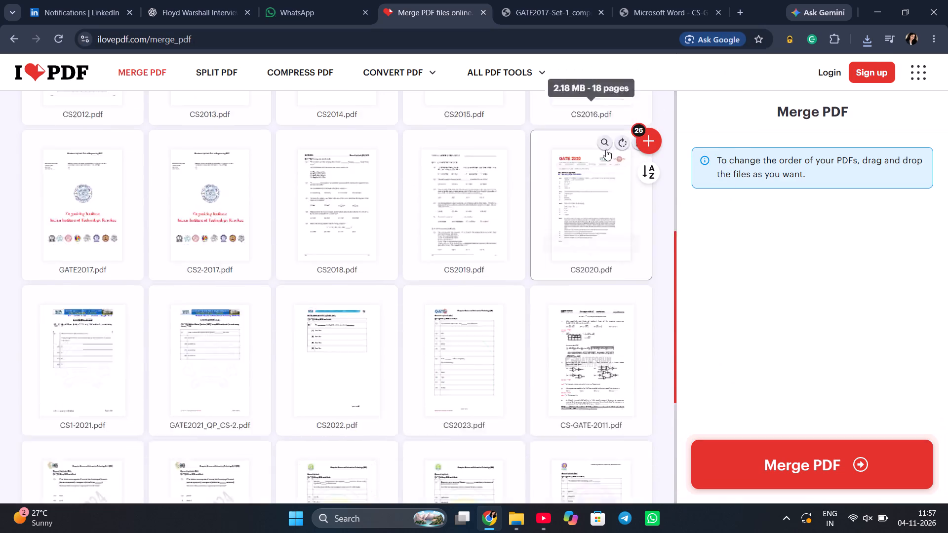
pyautogui.scroll(1, 606, 150)
pyautogui.moveTo(598, 424); pyautogui.dragTo(610, 110)
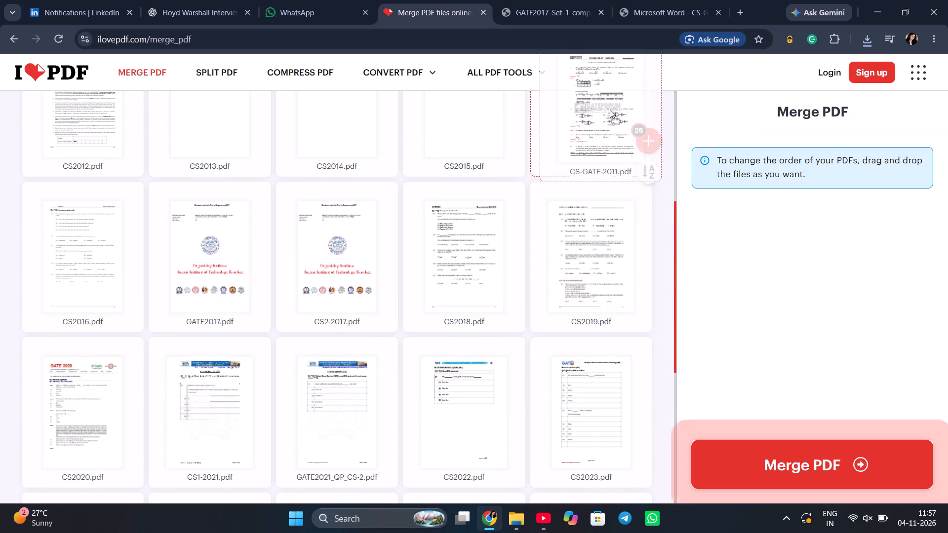
pyautogui.moveTo(610, 110); pyautogui.dragTo(623, 191)
# Remove the unreadable CS2011.pdf from the merge list.
pyautogui.scroll(-1, 474, 319)
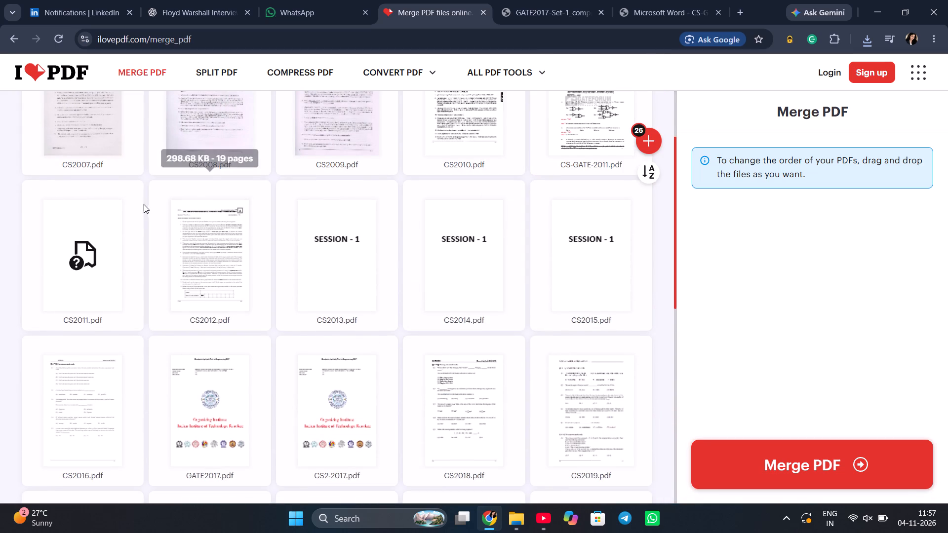
pyautogui.click(133, 195)
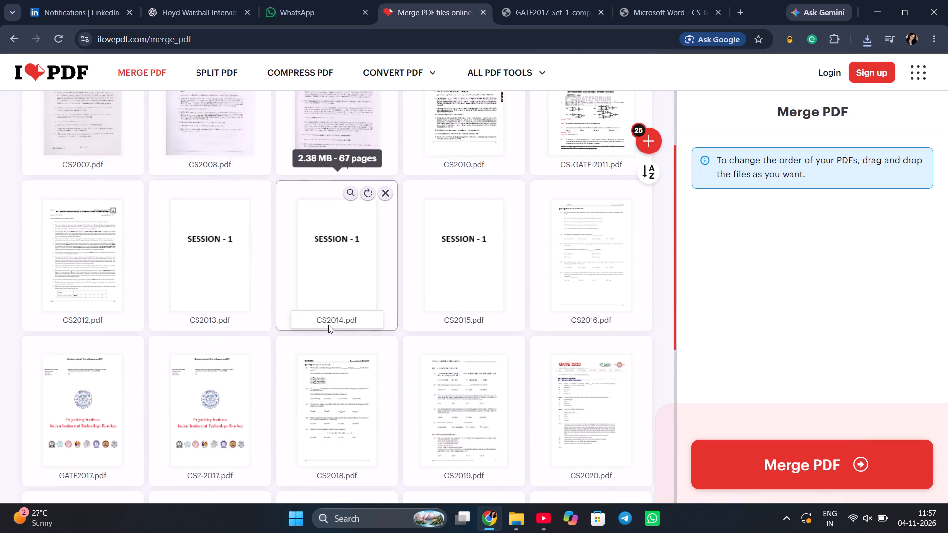
# Check the order of the remaining papers through 2026, merge them, and download the merged PDF.
pyautogui.scroll(-4, 328, 325)
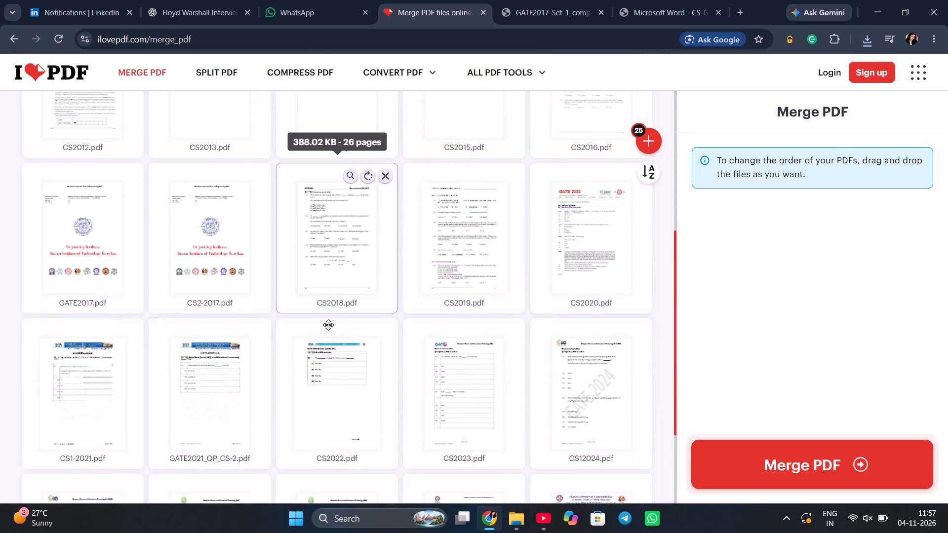
pyautogui.scroll(-1, 328, 325)
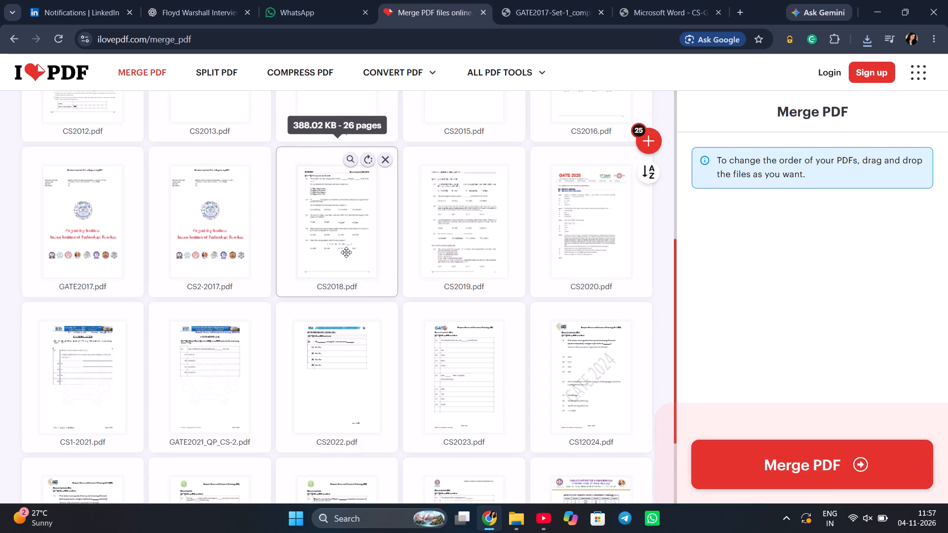
pyautogui.scroll(-3, 346, 252)
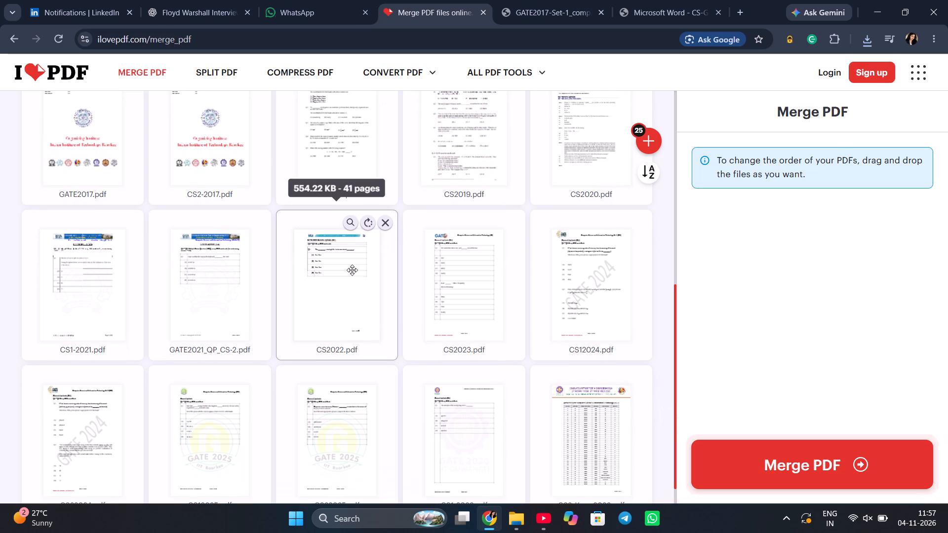
pyautogui.scroll(-1, 380, 347)
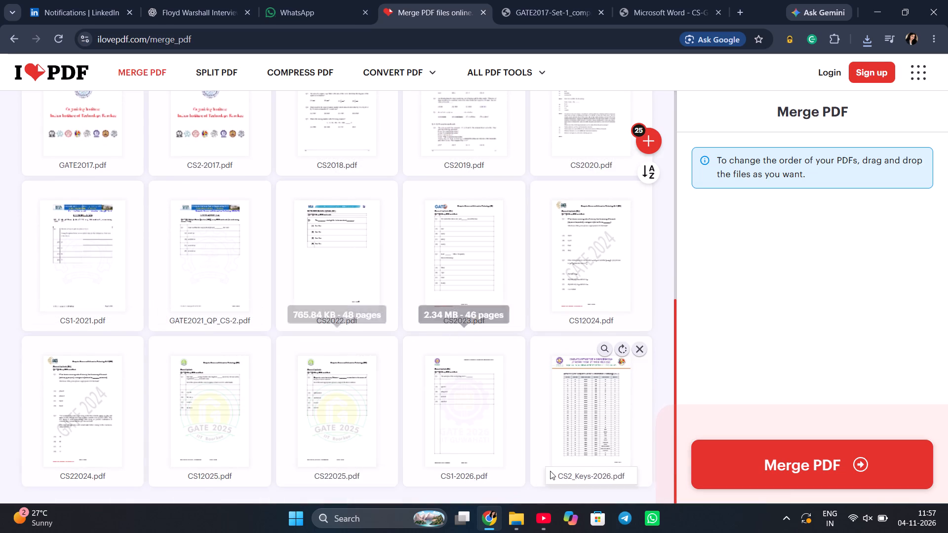
pyautogui.click(769, 455)
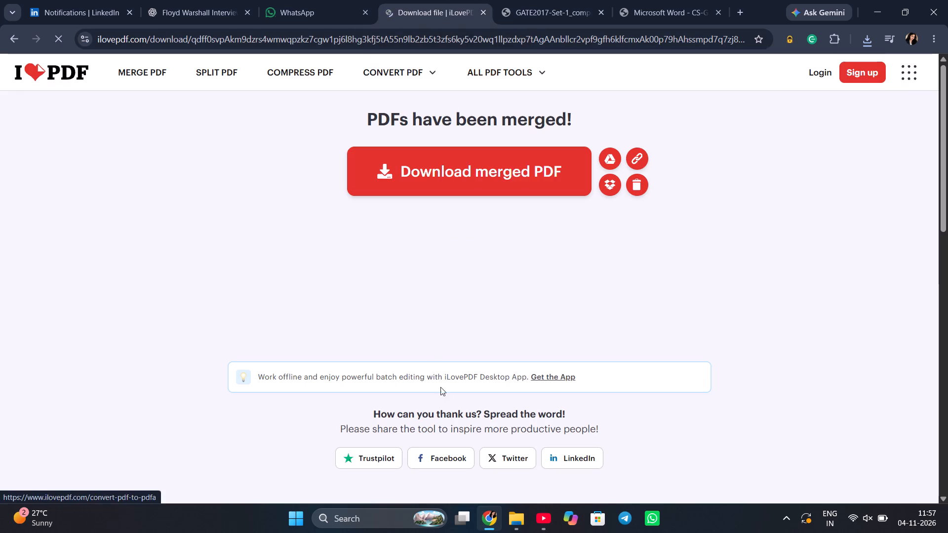
pyautogui.click(475, 182)
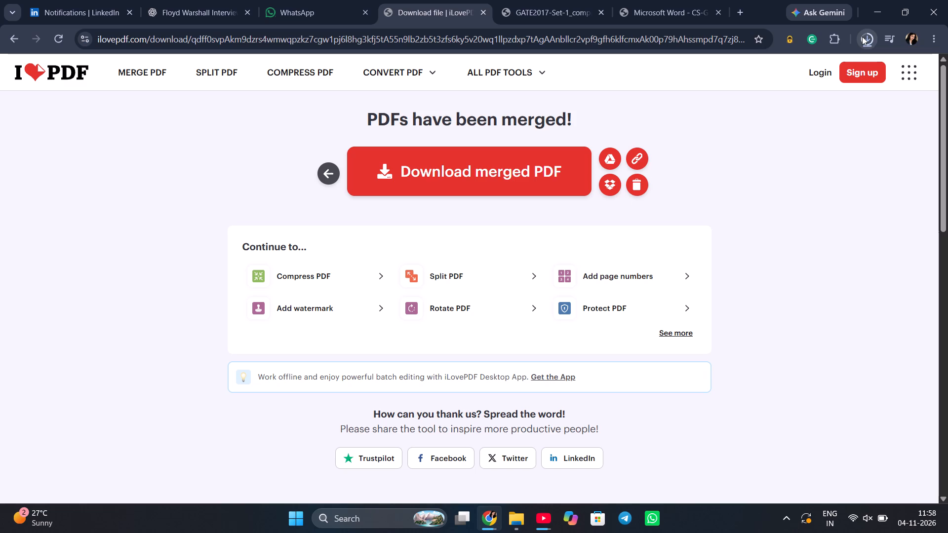
# Open the downloaded CS2007_merged.pdf.
pyautogui.click(714, 131)
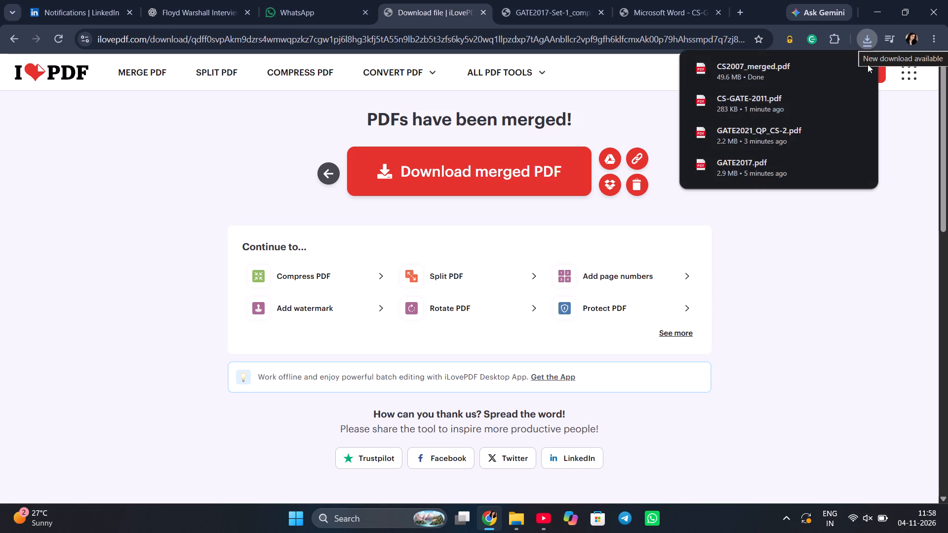
pyautogui.click(860, 69)
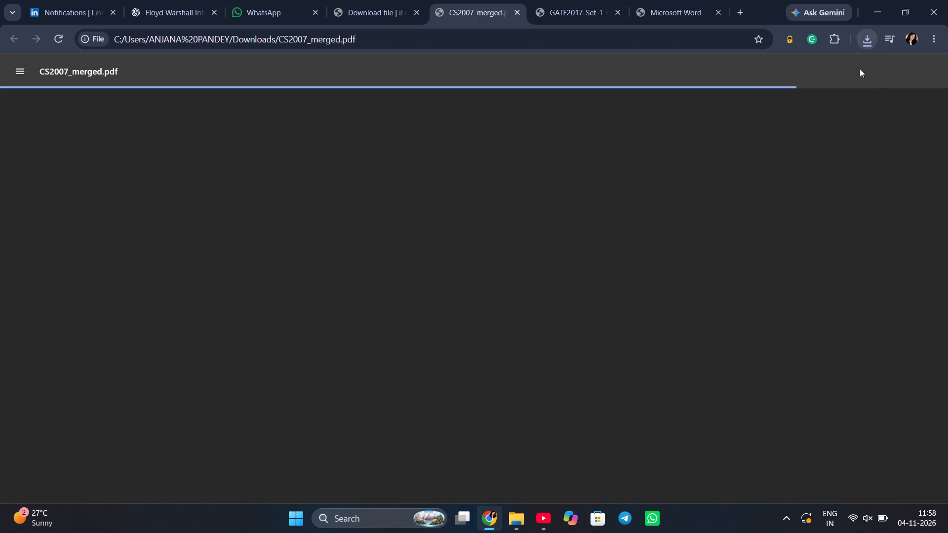
# Examine the 2007 paper's pages in the merged PDF and continue into the start of the 2008 paper.
pyautogui.scroll(-1, 851, 224)
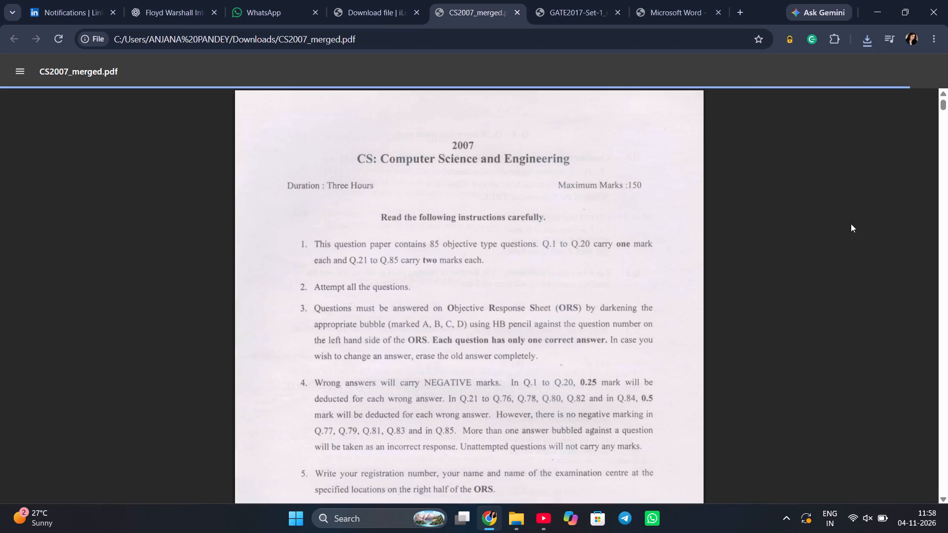
pyautogui.scroll(-5, 851, 224)
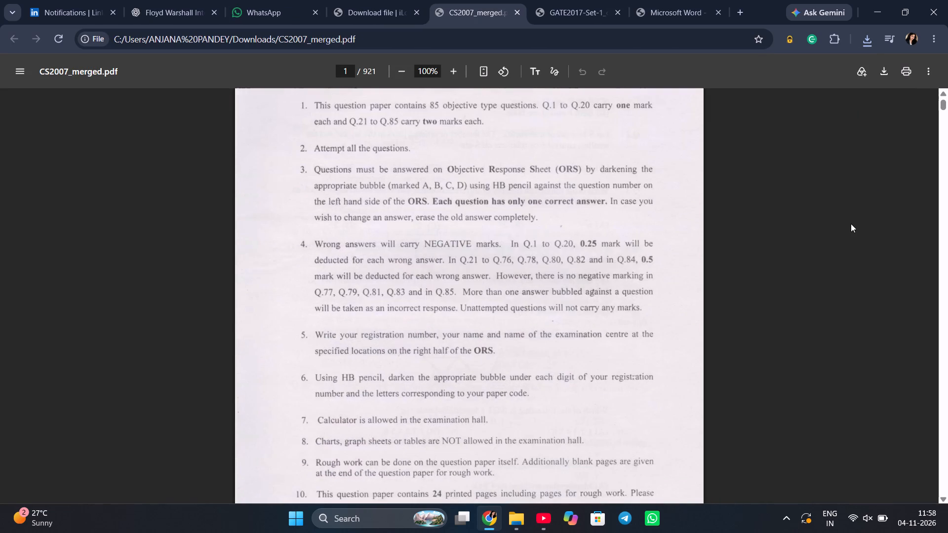
pyautogui.scroll(-8, 851, 224)
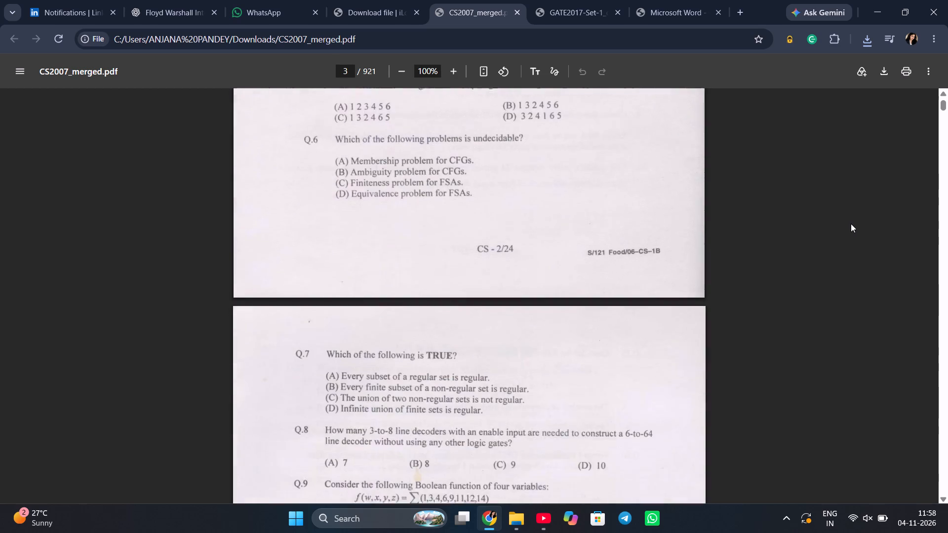
pyautogui.scroll(-9, 851, 224)
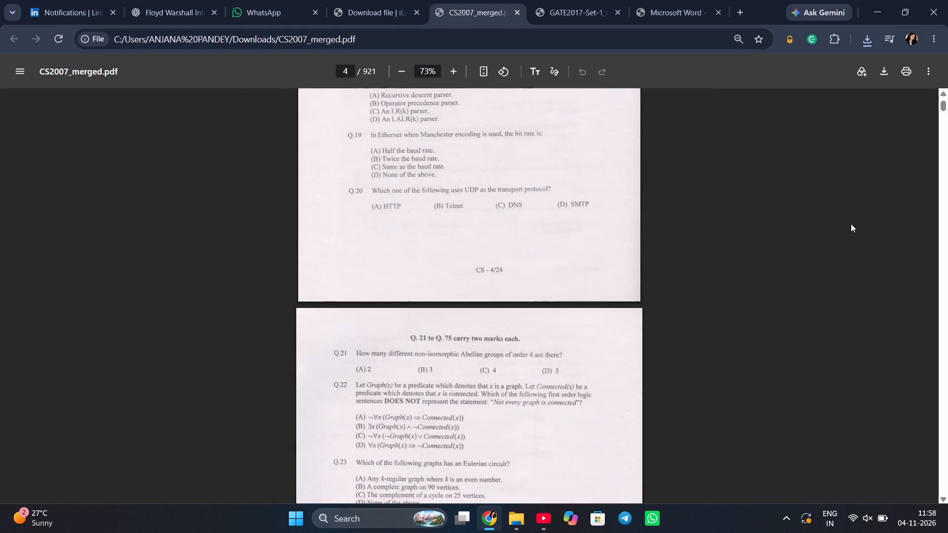
pyautogui.scroll(-9, 851, 224)
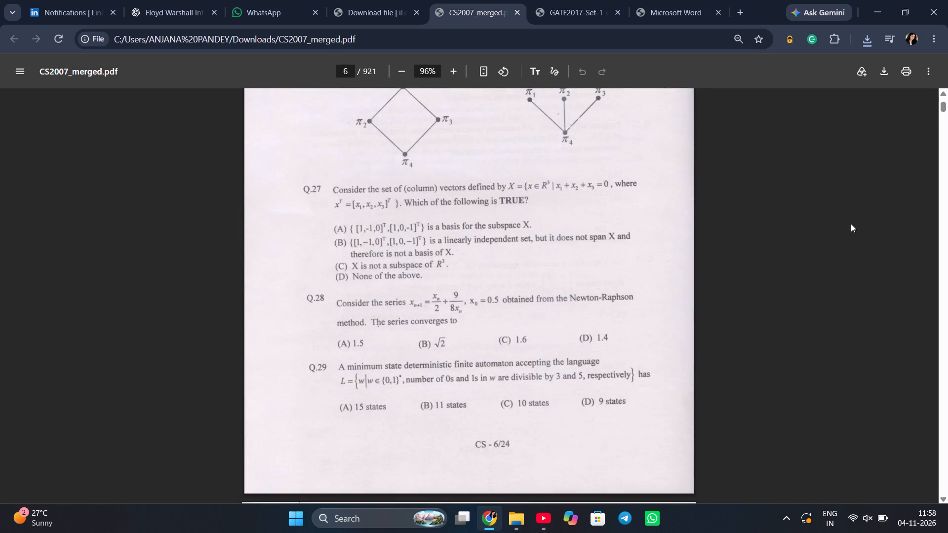
pyautogui.scroll(-6, 851, 224)
pyautogui.scroll(-15, 851, 224)
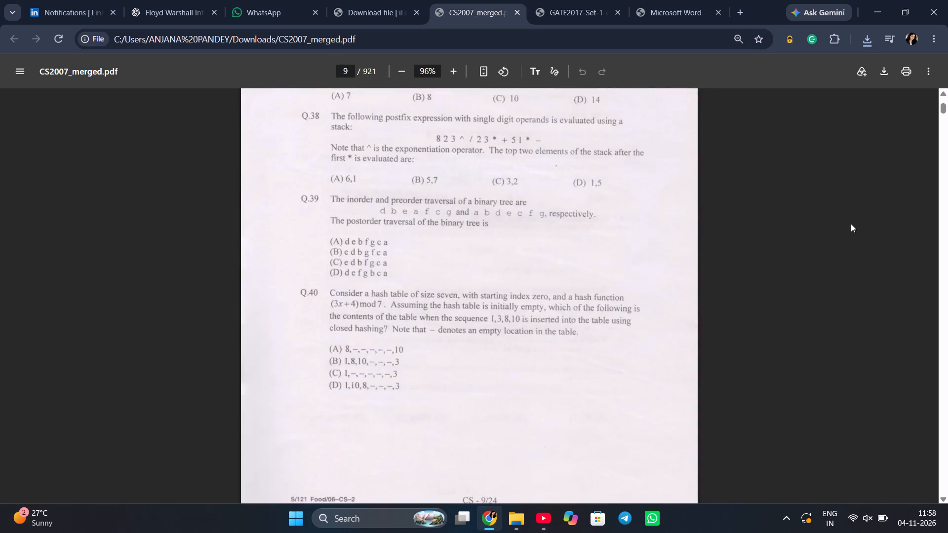
pyautogui.scroll(-16, 851, 224)
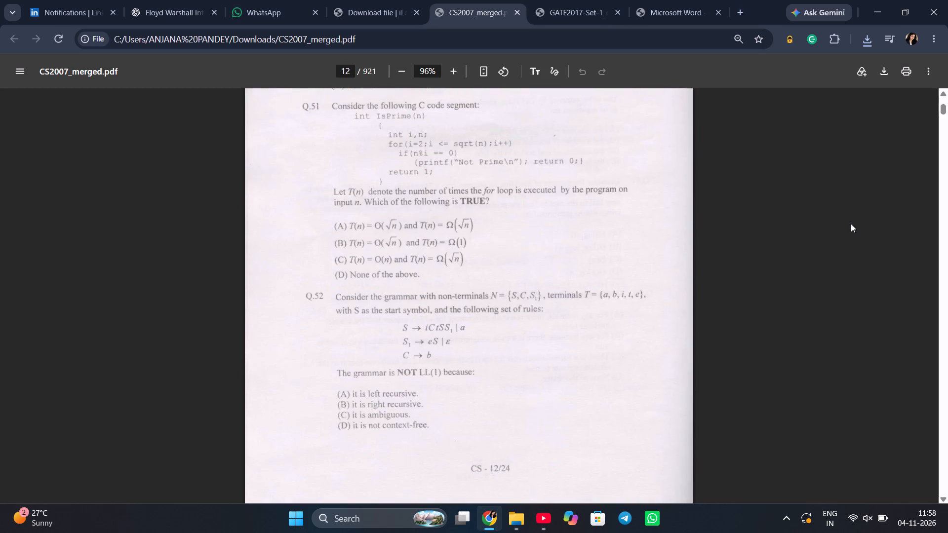
pyautogui.scroll(-19, 851, 224)
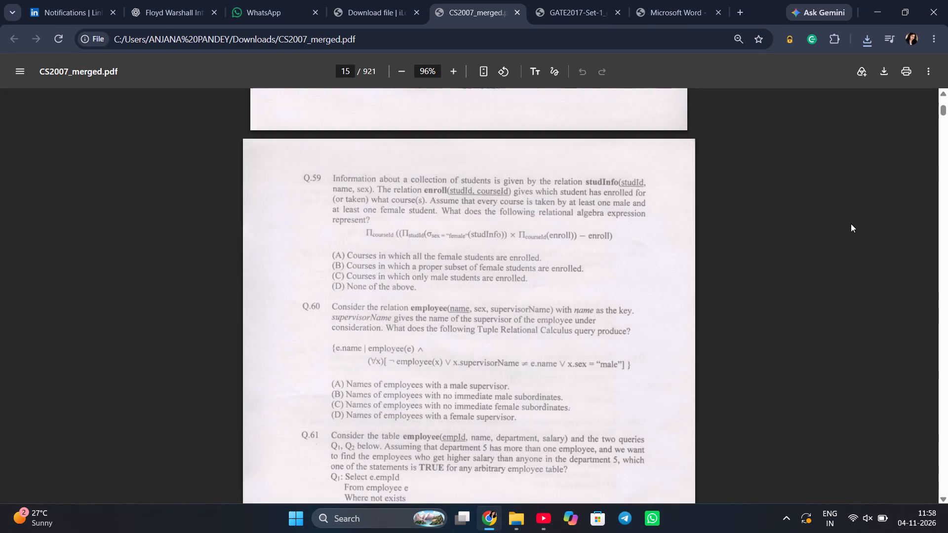
pyautogui.scroll(-17, 851, 224)
pyautogui.scroll(-20, 851, 224)
pyautogui.scroll(-9, 851, 224)
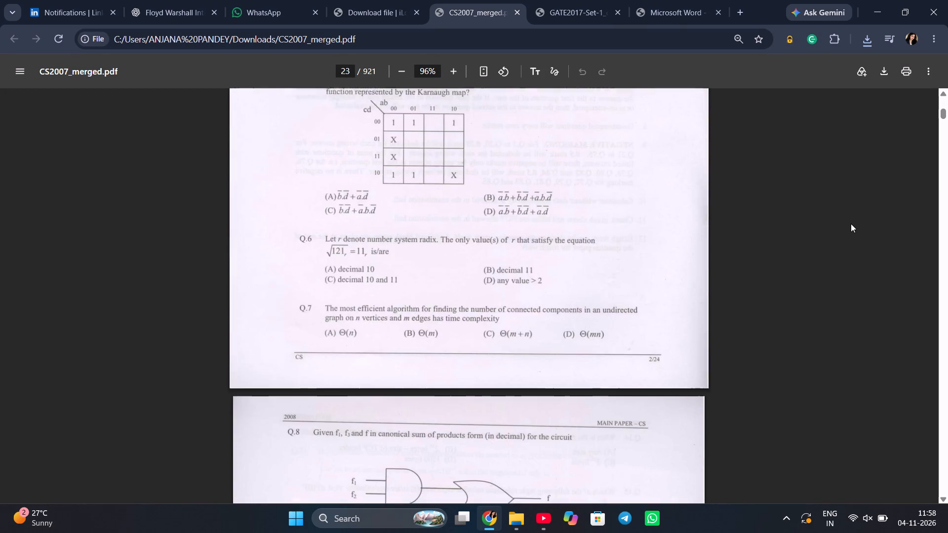
pyautogui.scroll(4, 851, 224)
pyautogui.scroll(-7, 851, 224)
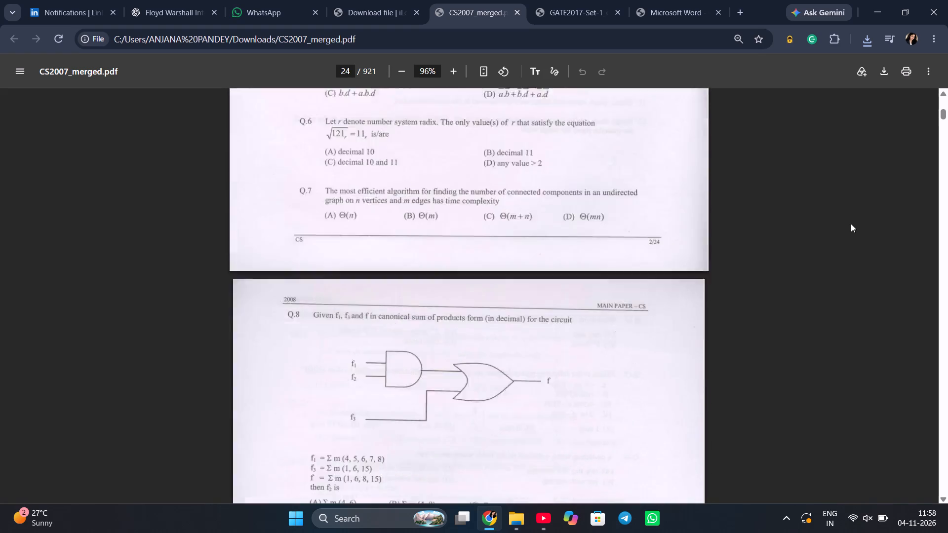
pyautogui.scroll(-4, 851, 224)
# Skip ahead in the merged PDF to check the GATE 2011 paper and the sessions of the 2013 paper.
pyautogui.moveTo(946, 114); pyautogui.dragTo(946, 118)
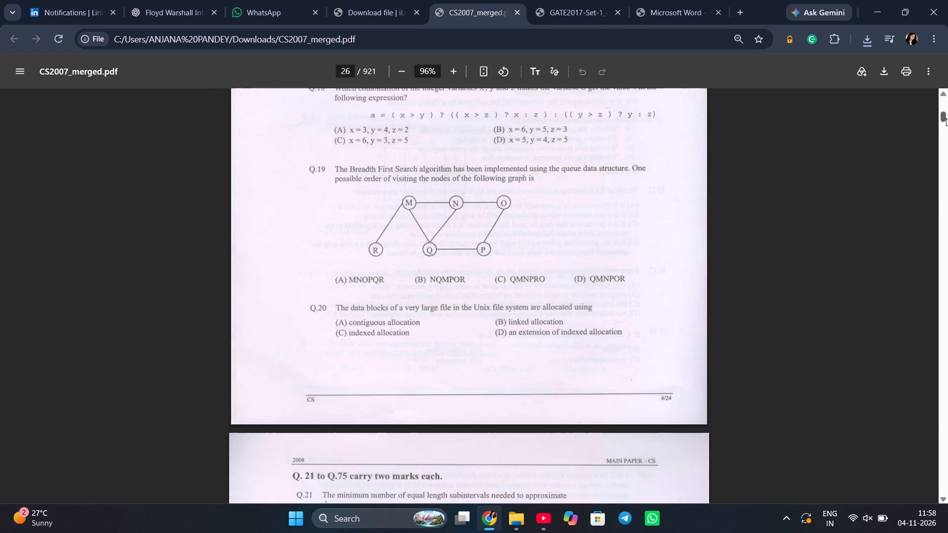
pyautogui.moveTo(946, 118); pyautogui.dragTo(947, 140)
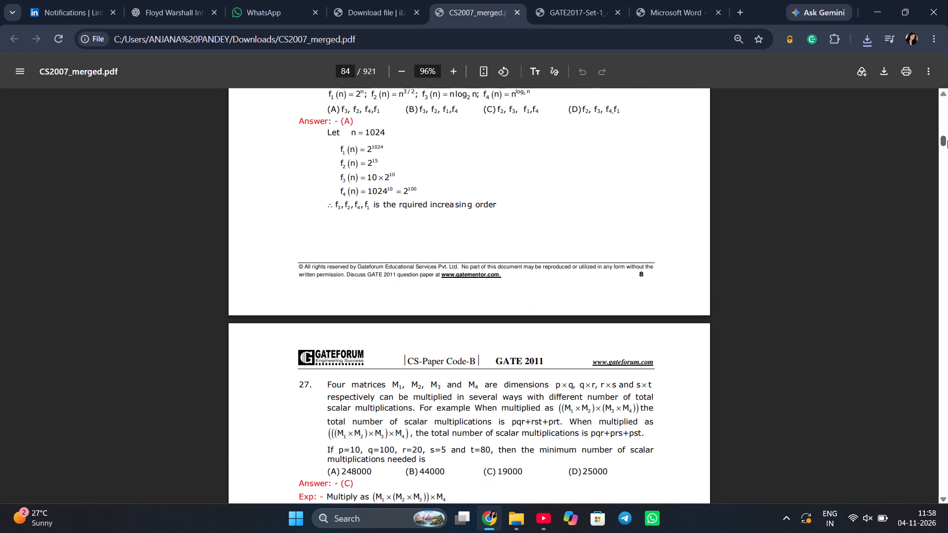
pyautogui.moveTo(947, 140); pyautogui.dragTo(946, 162)
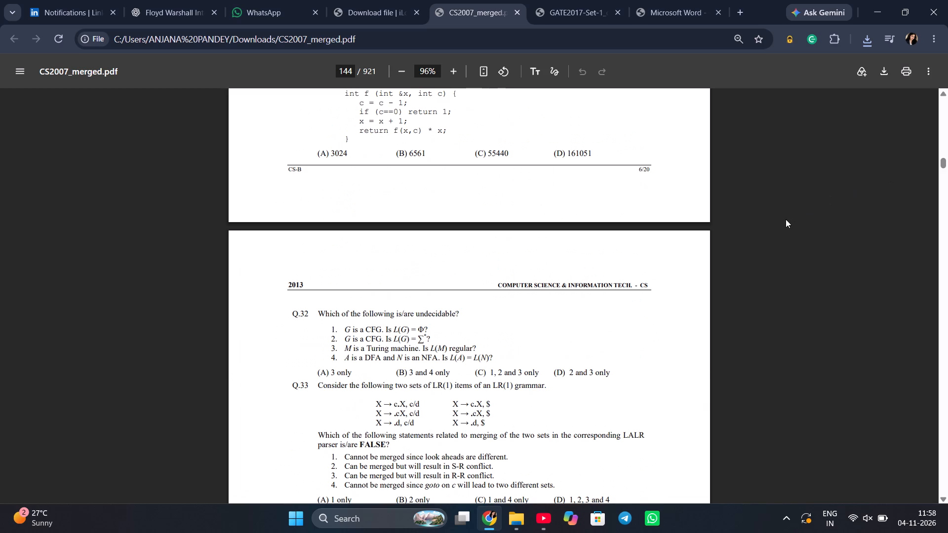
pyautogui.scroll(-5, 786, 219)
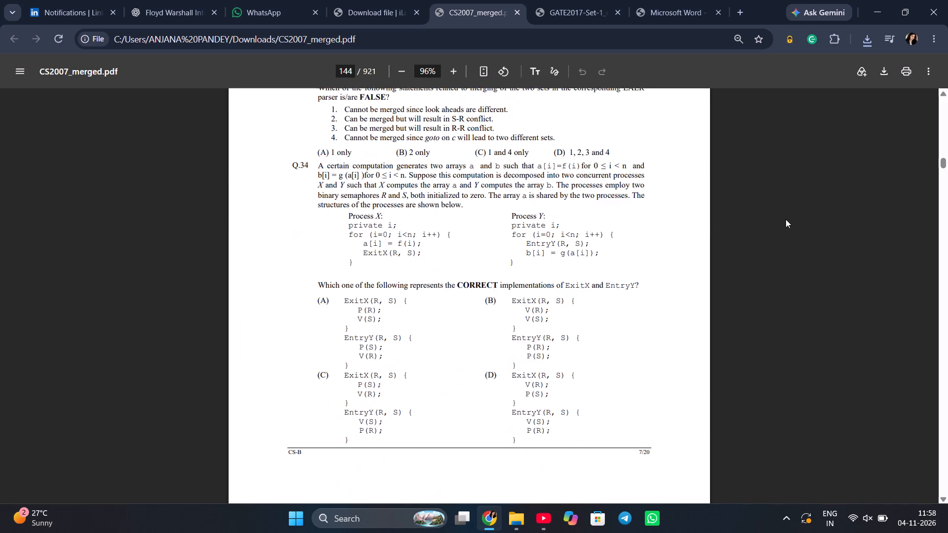
pyautogui.scroll(-17, 786, 219)
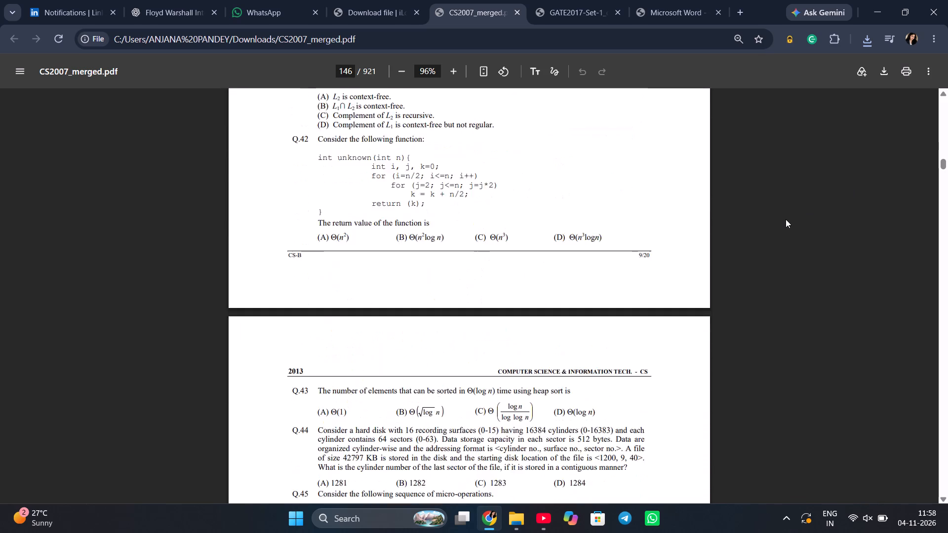
pyautogui.scroll(-13, 786, 219)
pyautogui.scroll(-11, 786, 219)
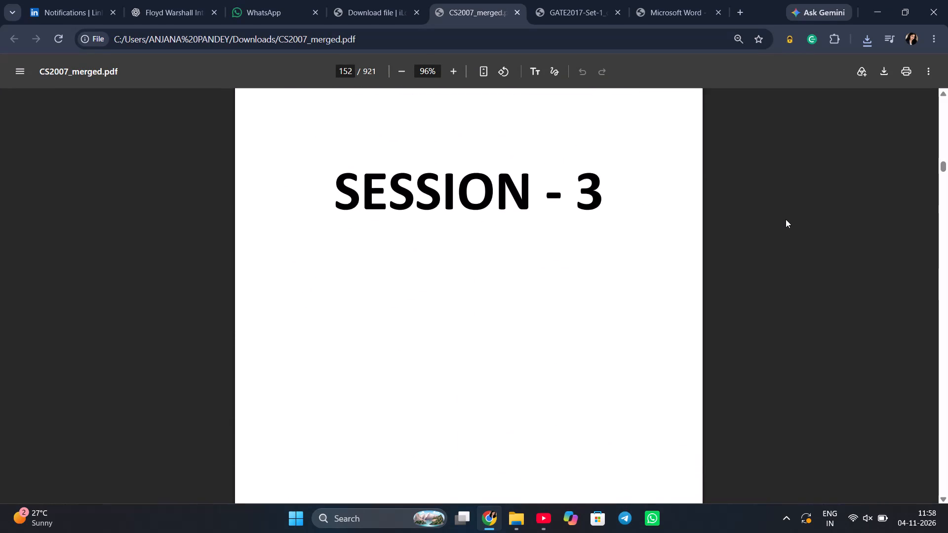
pyautogui.scroll(-5, 786, 219)
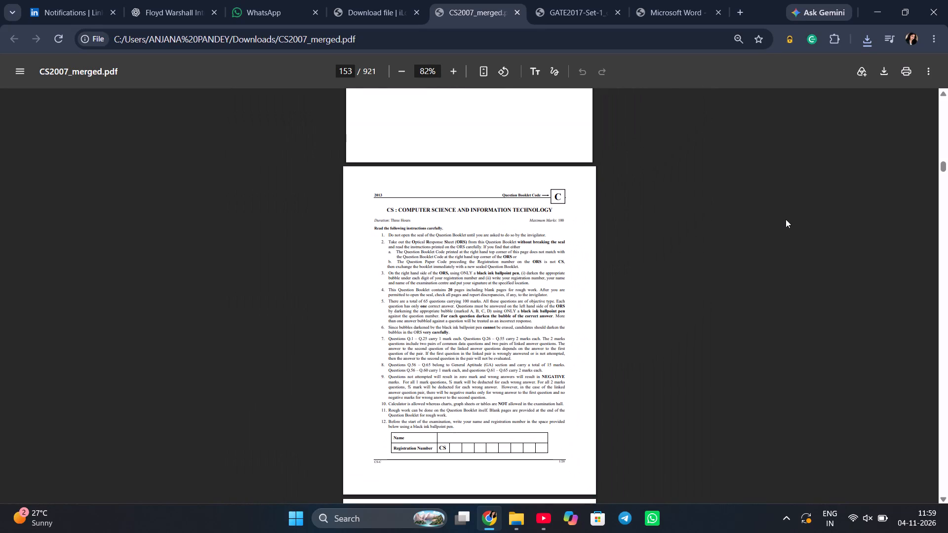
pyautogui.scroll(-10, 787, 222)
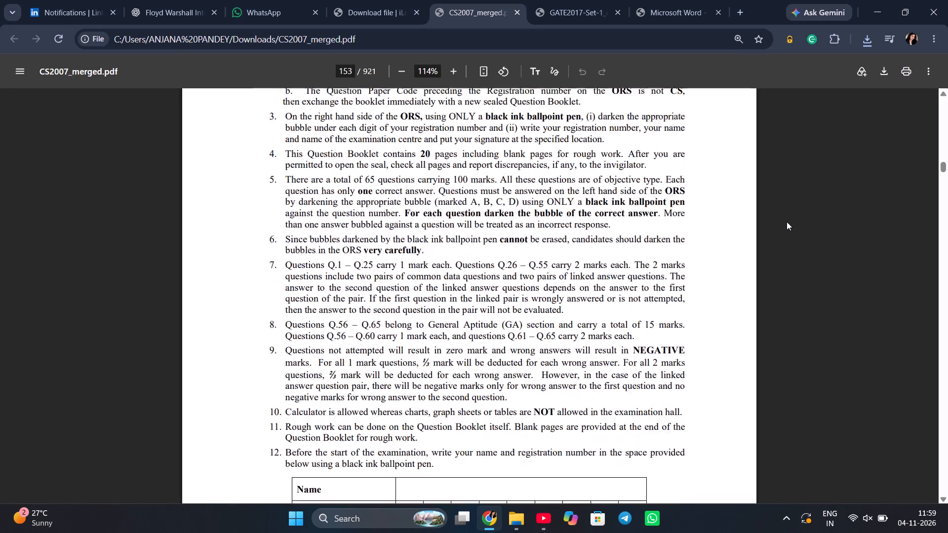
pyautogui.scroll(-20, 787, 222)
pyautogui.scroll(-8, 787, 222)
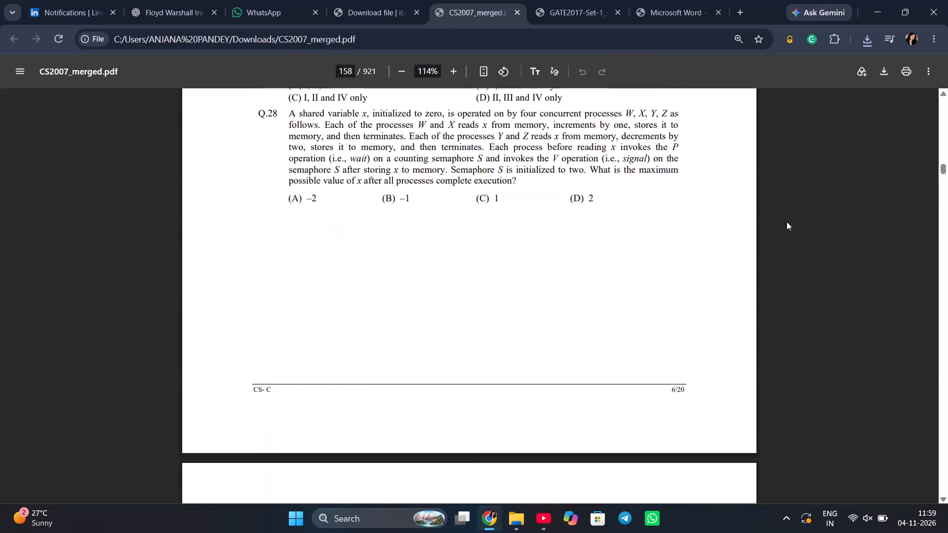
pyautogui.scroll(-16, 787, 222)
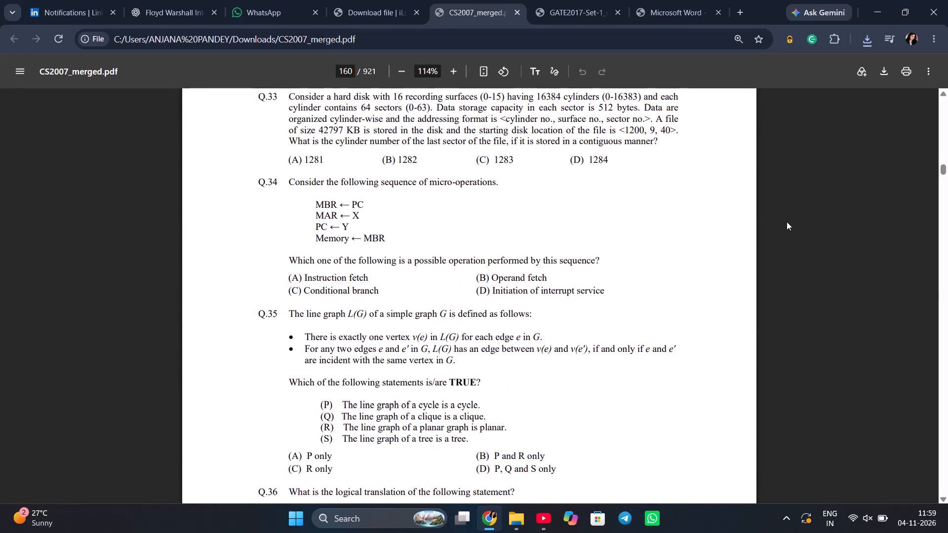
pyautogui.scroll(-9, 787, 222)
pyautogui.scroll(-20, 782, 344)
pyautogui.scroll(-1, 782, 344)
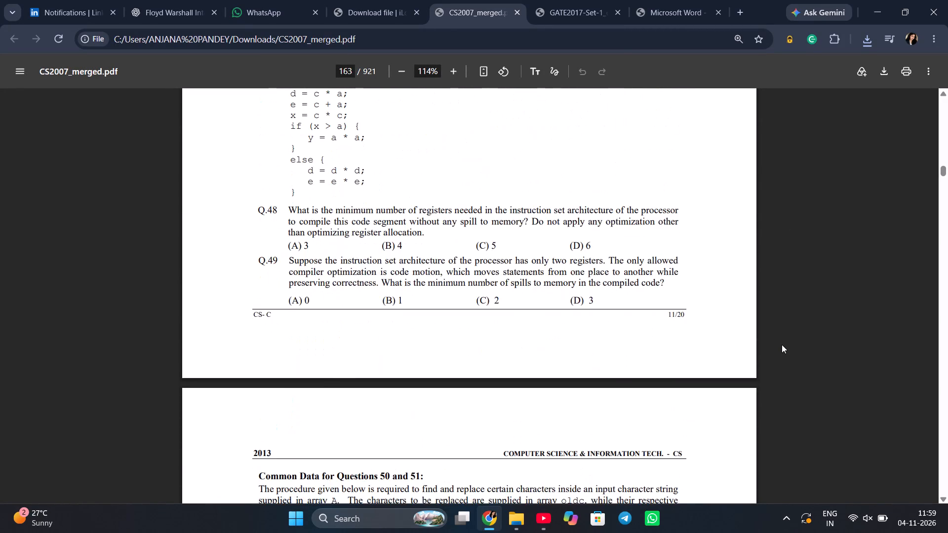
# Examine the rest of the 2013 paper in the merged PDF, then the final pages with the last paper's answer key.
pyautogui.scroll(-8, 782, 344)
pyautogui.scroll(-20, 782, 344)
pyautogui.scroll(-6, 782, 344)
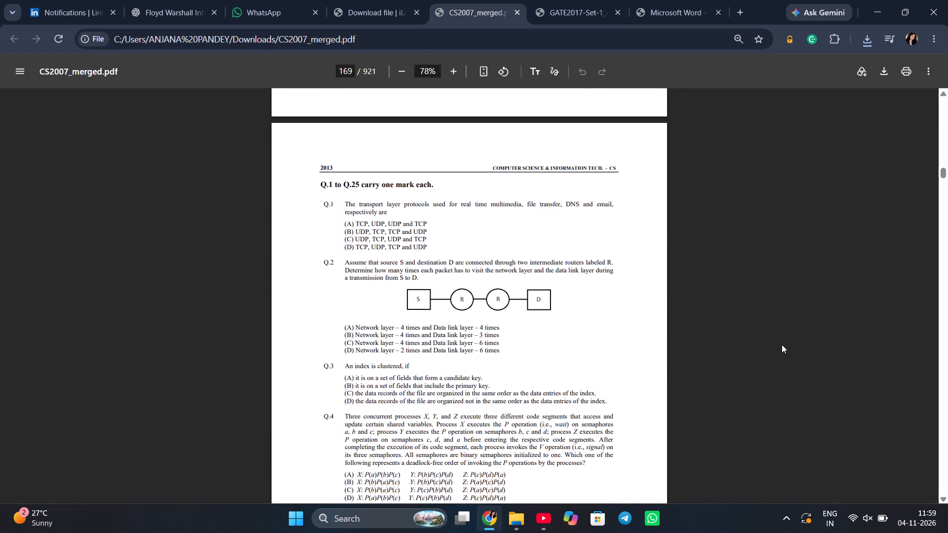
pyautogui.scroll(-20, 782, 344)
pyautogui.scroll(-20, 782, 344)
pyautogui.scroll(-9, 782, 344)
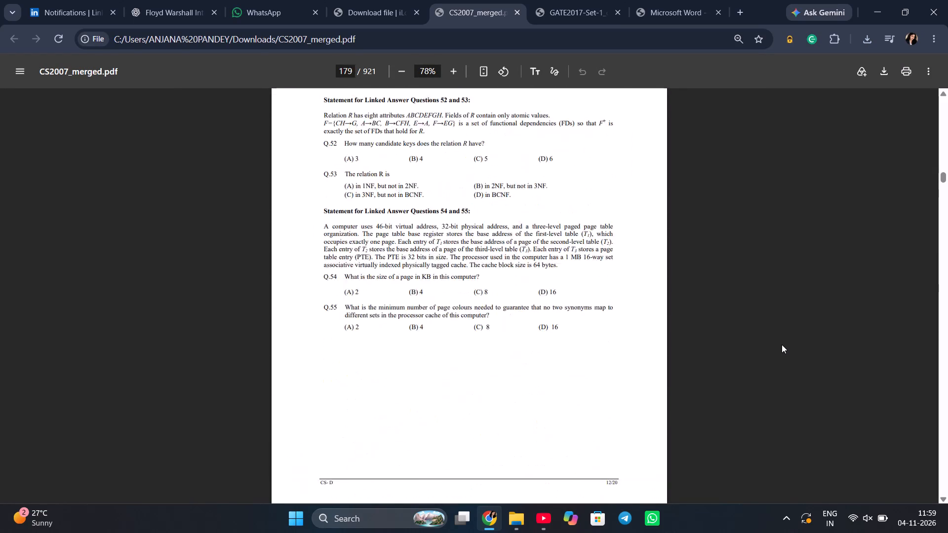
pyautogui.scroll(-12, 782, 344)
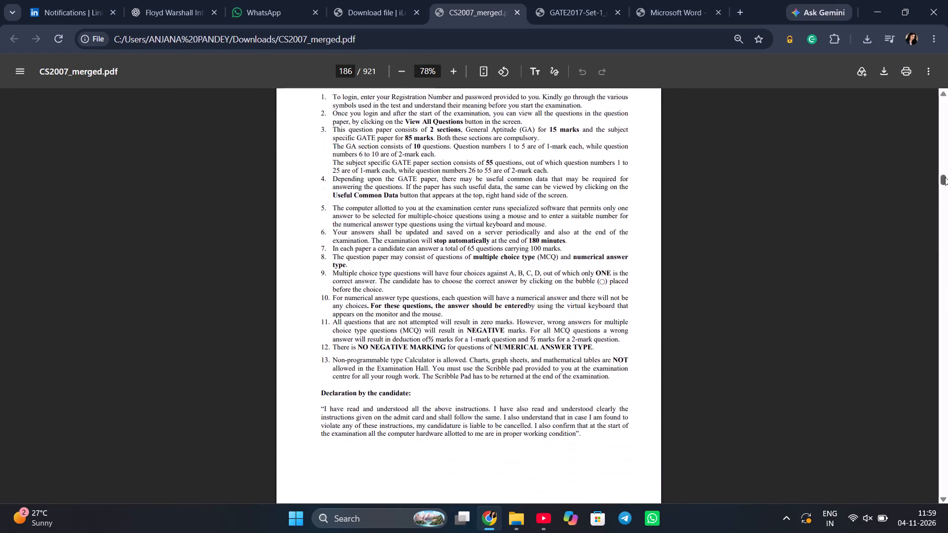
pyautogui.moveTo(945, 177); pyautogui.dragTo(936, 485)
pyautogui.scroll(1, 940, 365)
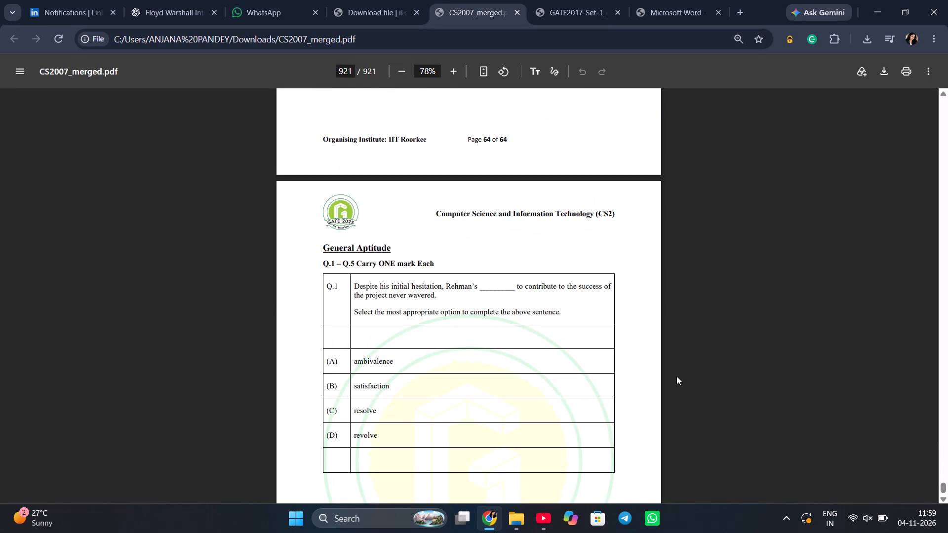
pyautogui.scroll(-20, 676, 376)
pyautogui.scroll(-1, 676, 376)
pyautogui.scroll(-2, 560, 394)
pyautogui.scroll(2, 560, 394)
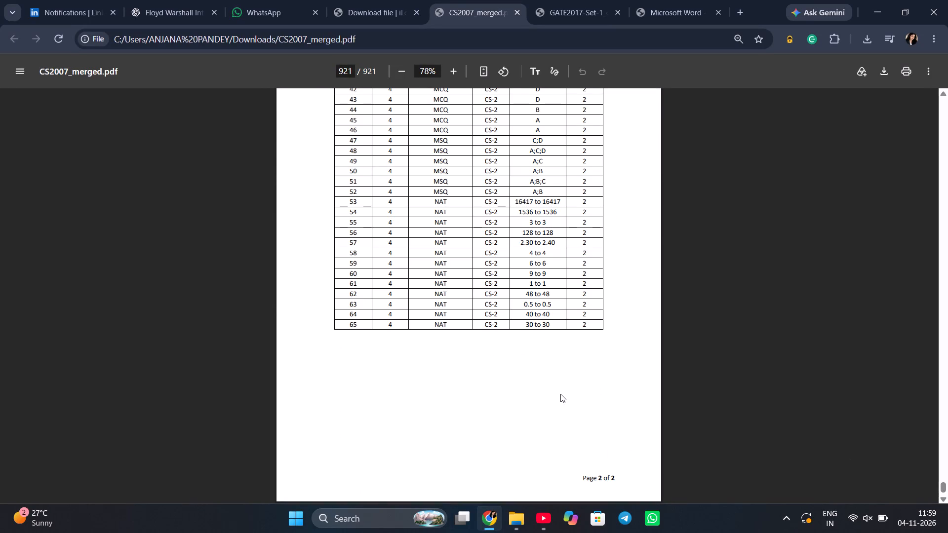
pyautogui.scroll(8, 560, 394)
pyautogui.click(376, 6)
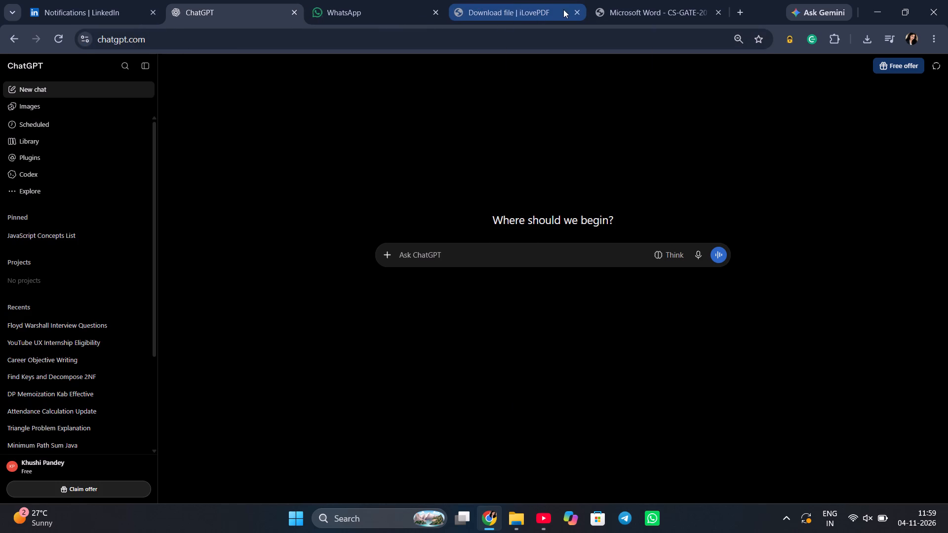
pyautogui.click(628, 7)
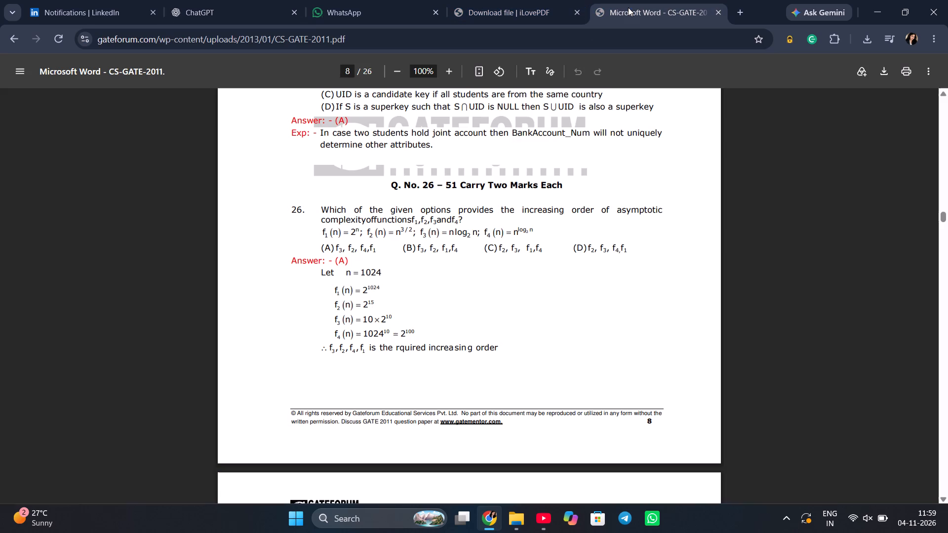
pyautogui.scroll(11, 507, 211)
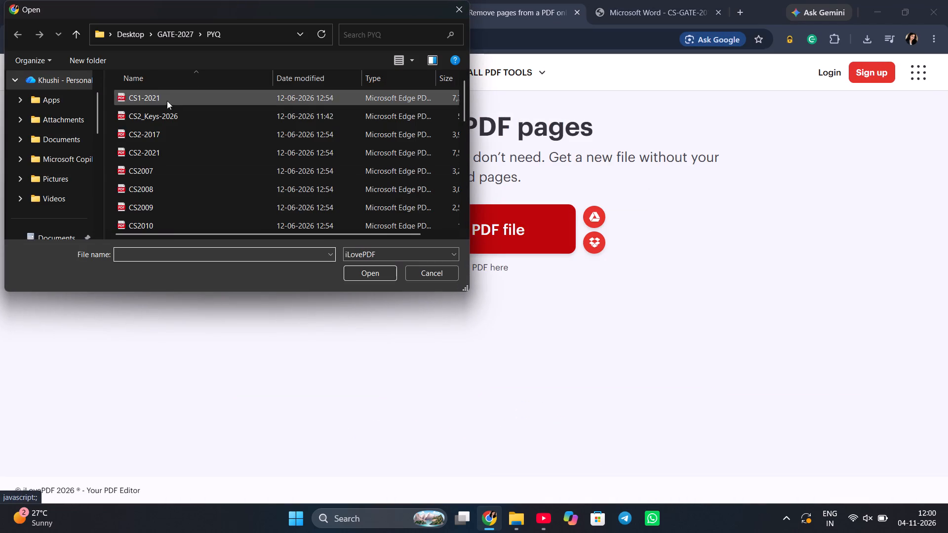
pyautogui.scroll(-1, 46, 182)
pyautogui.doubleClick(38, 157)
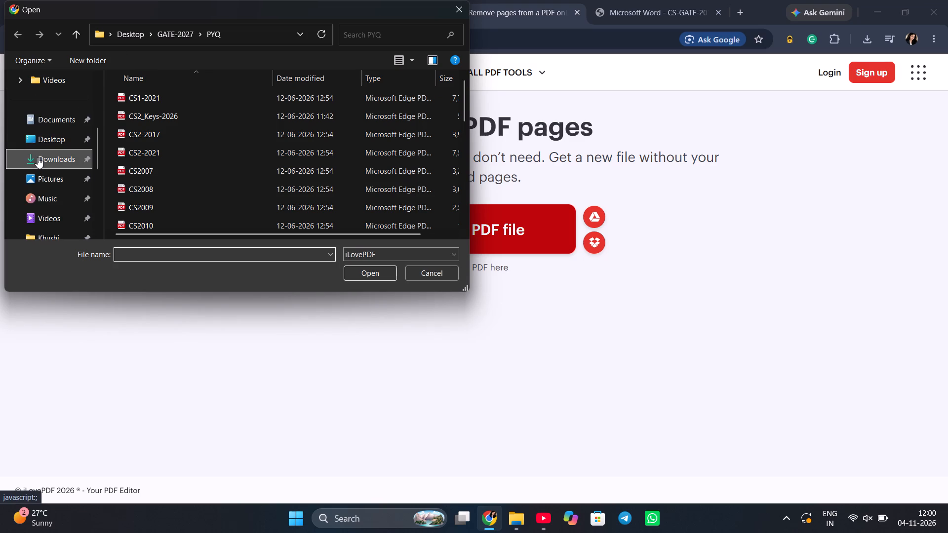
pyautogui.click(139, 104)
pyautogui.click(305, 208)
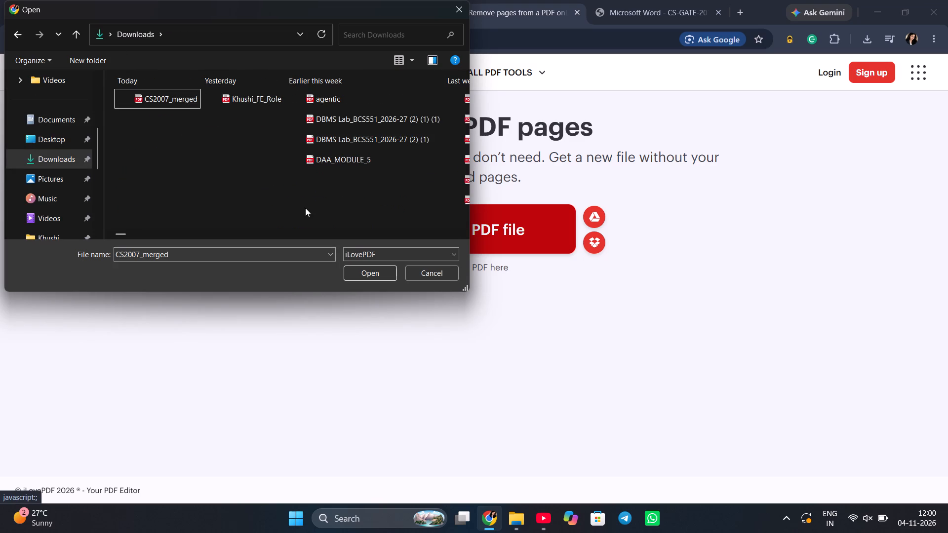
pyautogui.click(348, 270)
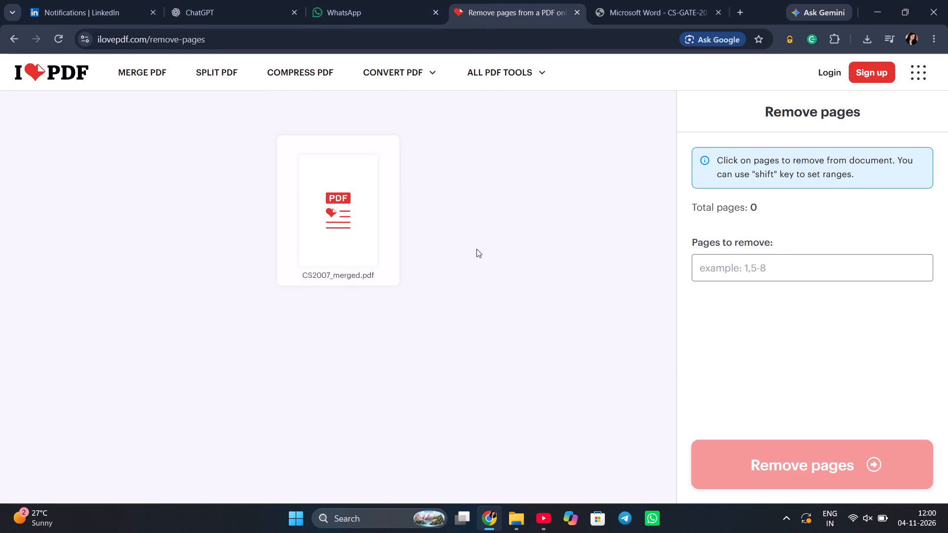
# Look through the merged PDF's page thumbnails, up to about page 76, for pages that can be removed.
pyautogui.scroll(-3, 420, 423)
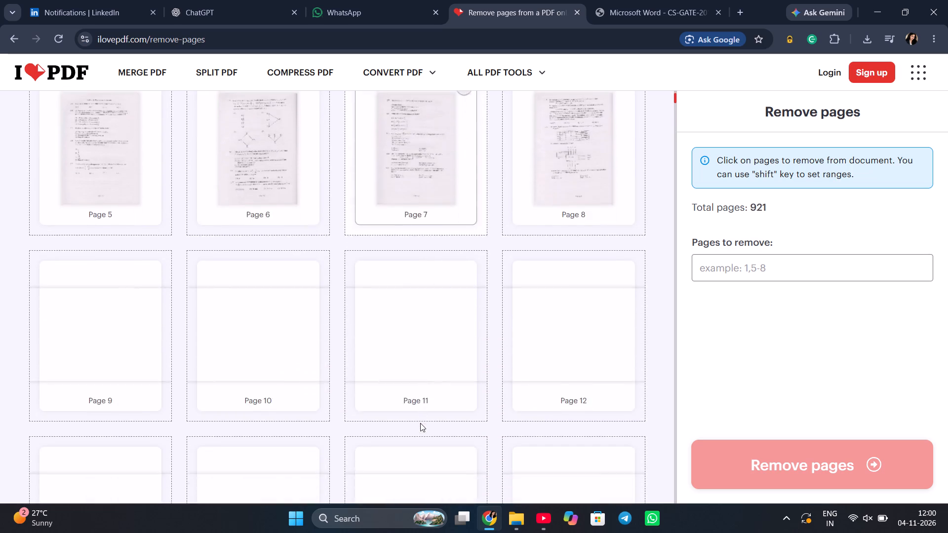
pyautogui.scroll(-3, 420, 423)
pyautogui.scroll(-20, 420, 423)
pyautogui.scroll(-7, 420, 423)
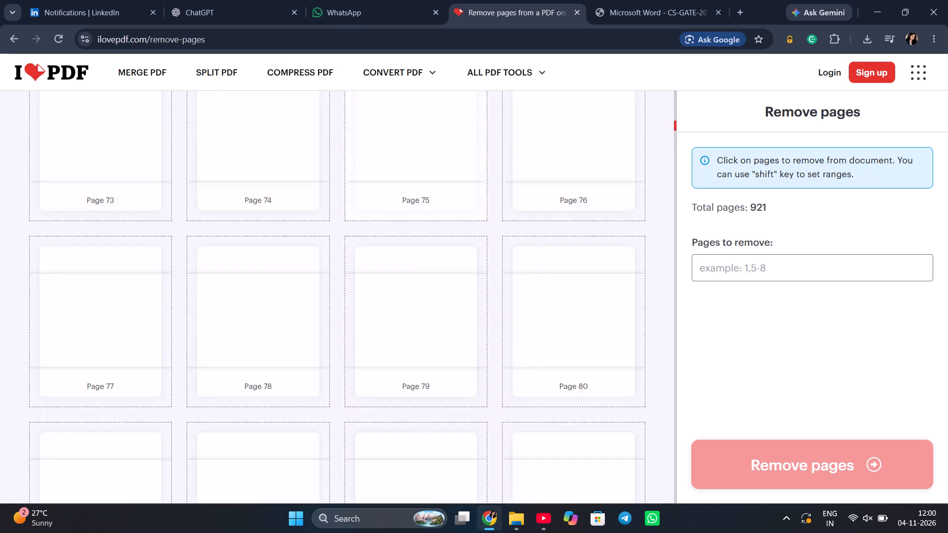
pyautogui.scroll(-20, 420, 423)
pyautogui.scroll(-14, 420, 423)
pyautogui.scroll(3, 420, 423)
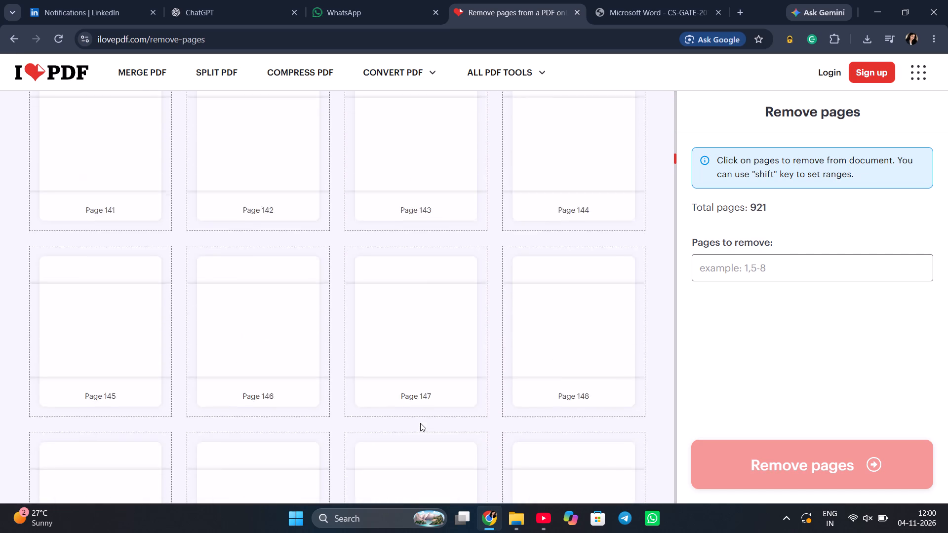
pyautogui.scroll(20, 420, 423)
pyautogui.scroll(20, 420, 423)
pyautogui.scroll(2, 420, 423)
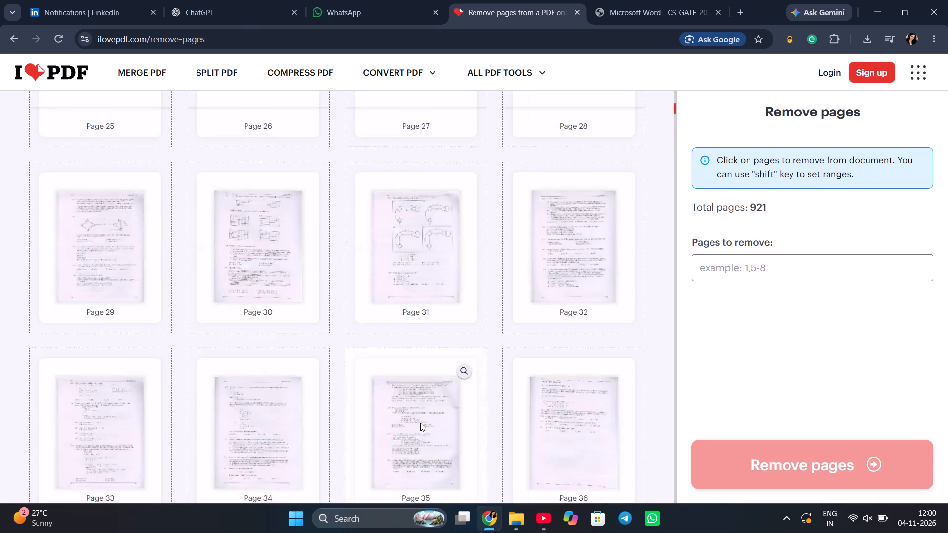
pyautogui.scroll(11, 420, 423)
pyautogui.scroll(-7, 420, 423)
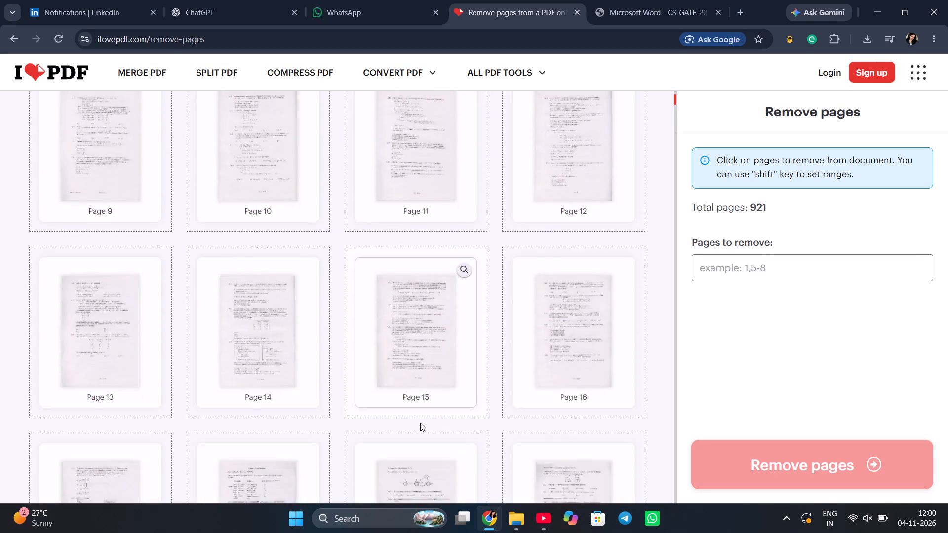
pyautogui.scroll(-8, 420, 423)
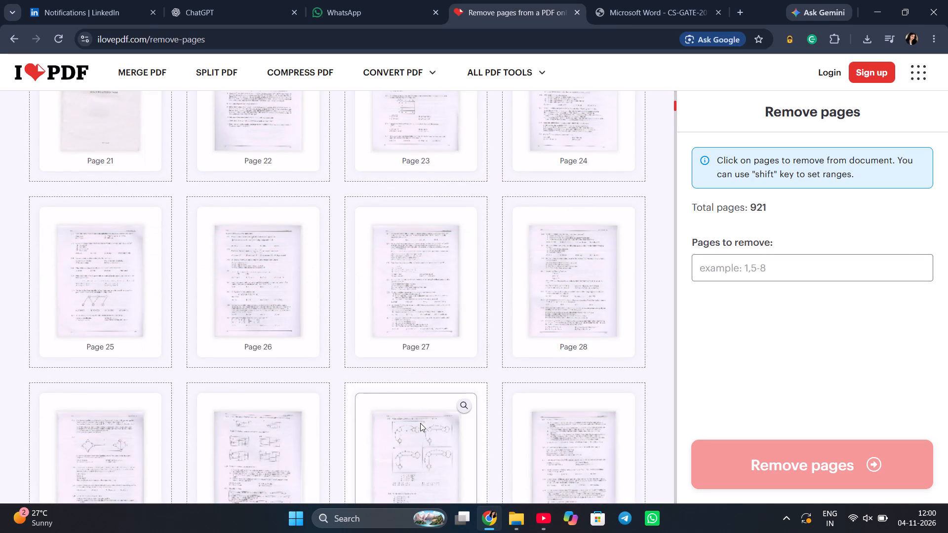
pyautogui.scroll(-3, 420, 423)
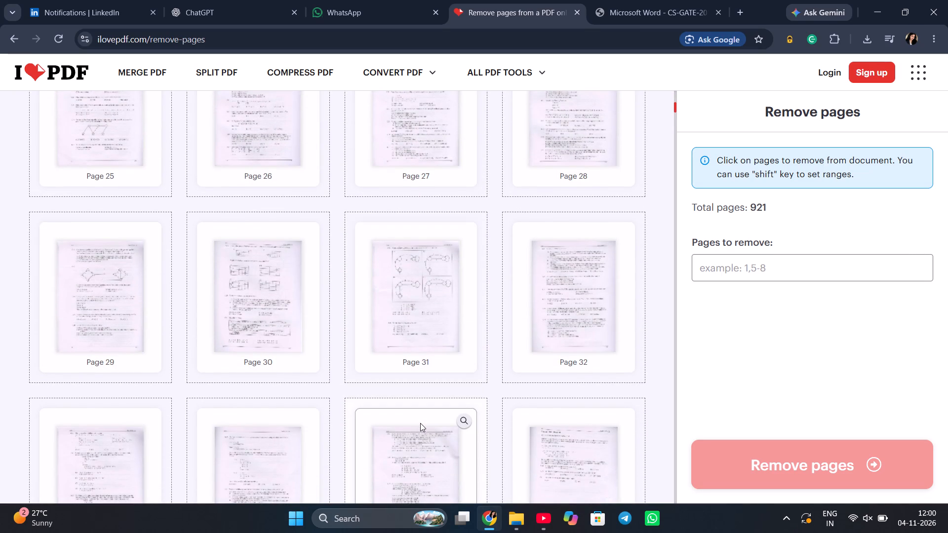
pyautogui.scroll(-1, 420, 423)
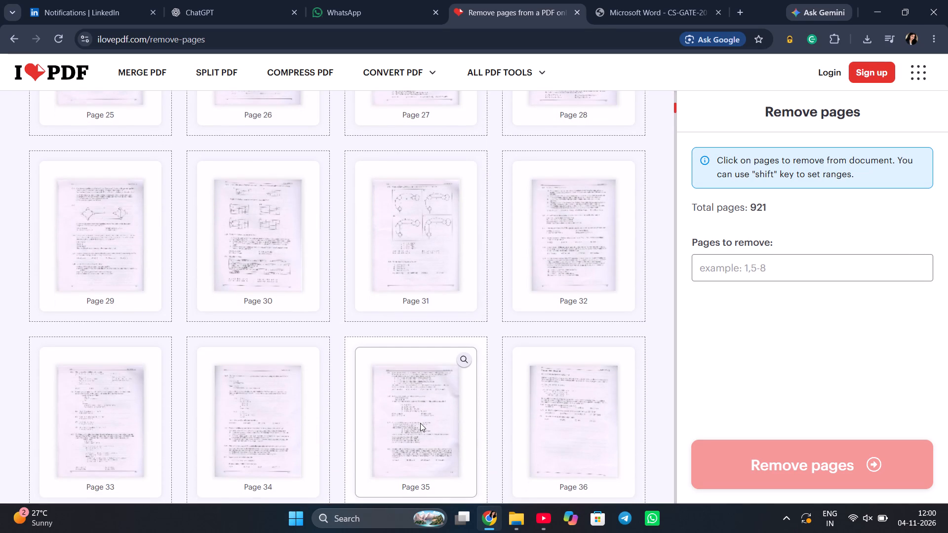
pyautogui.scroll(-2, 420, 423)
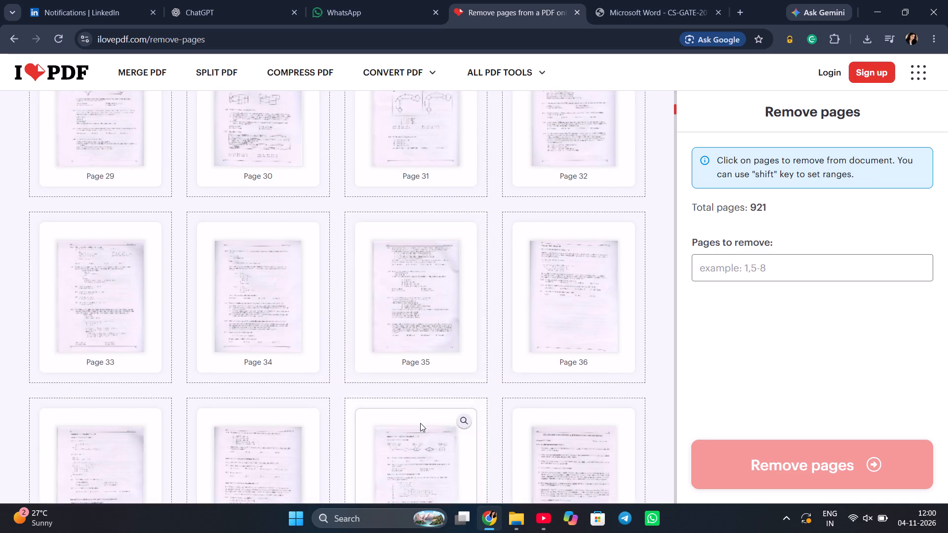
pyautogui.scroll(-5, 420, 423)
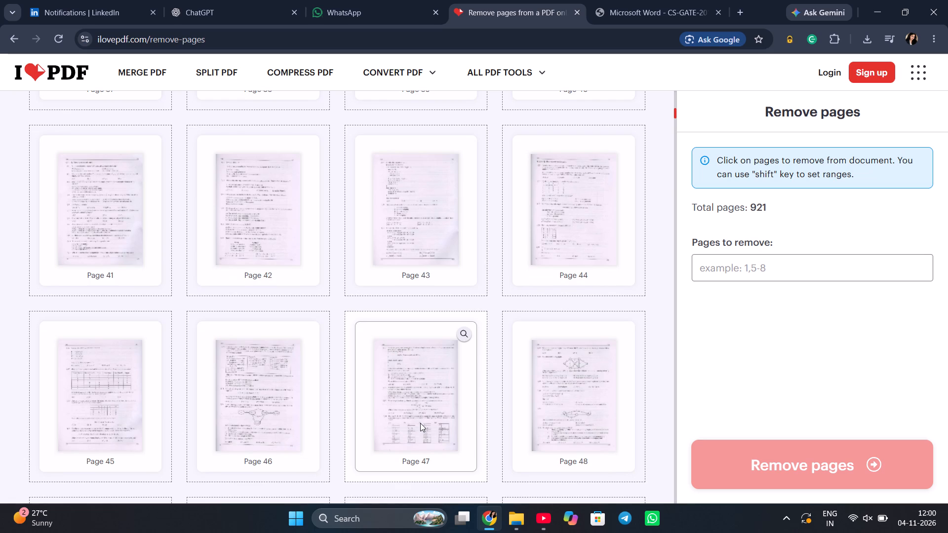
pyautogui.scroll(-7, 420, 423)
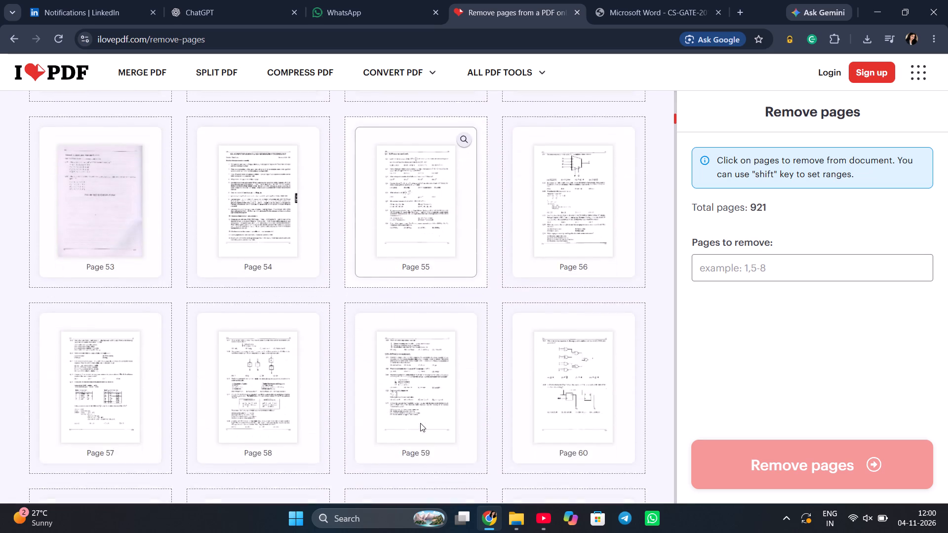
pyautogui.scroll(-10, 477, 381)
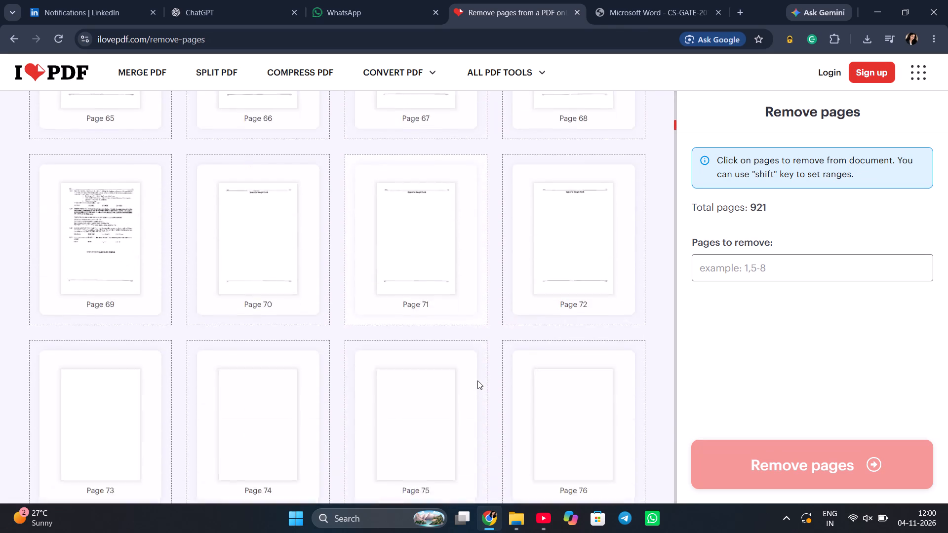
# Mark the blank rough-work pages 70 to 72 for removal.
pyautogui.scroll(1, 477, 381)
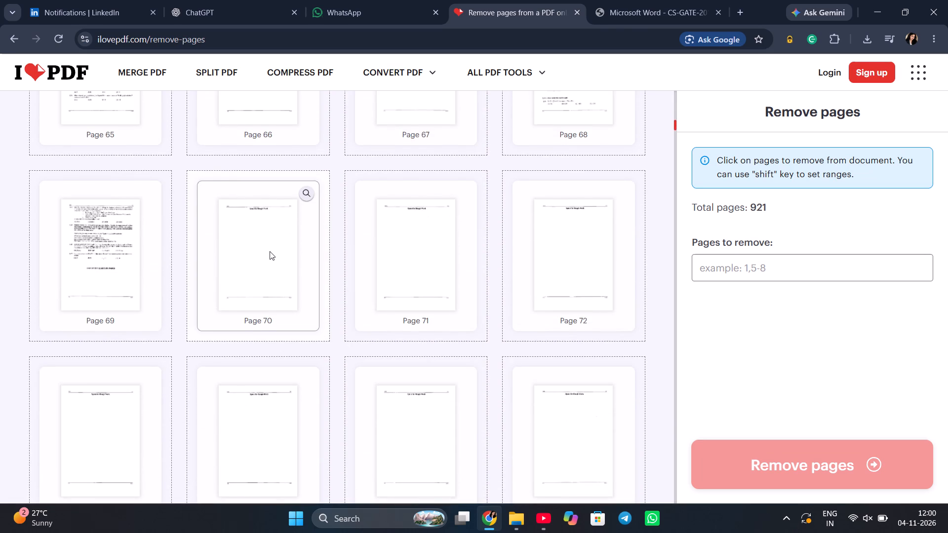
pyautogui.scroll(1, 270, 251)
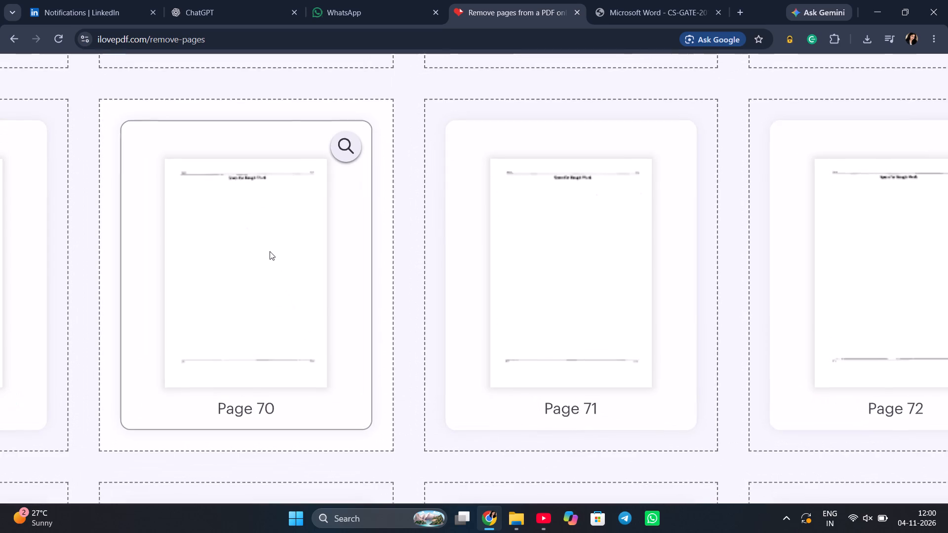
pyautogui.click(256, 254)
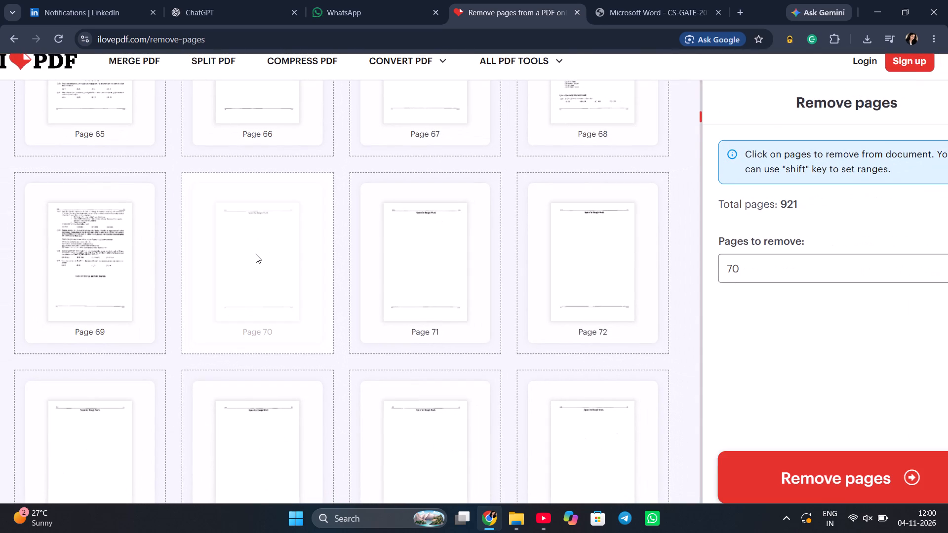
pyautogui.click(458, 266)
pyautogui.click(574, 286)
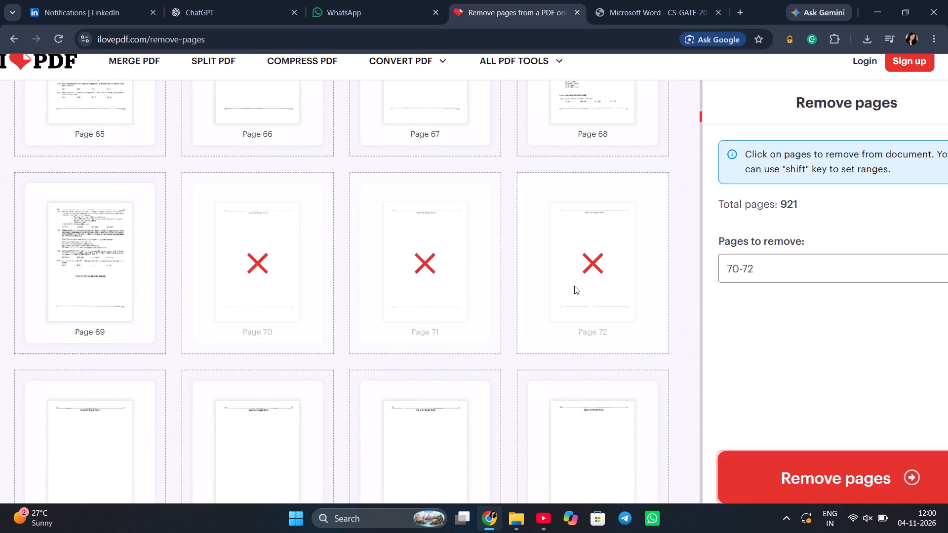
# Switch to File Explorer and open CS2007_merged from the Downloads folder.
pyautogui.click(515, 519)
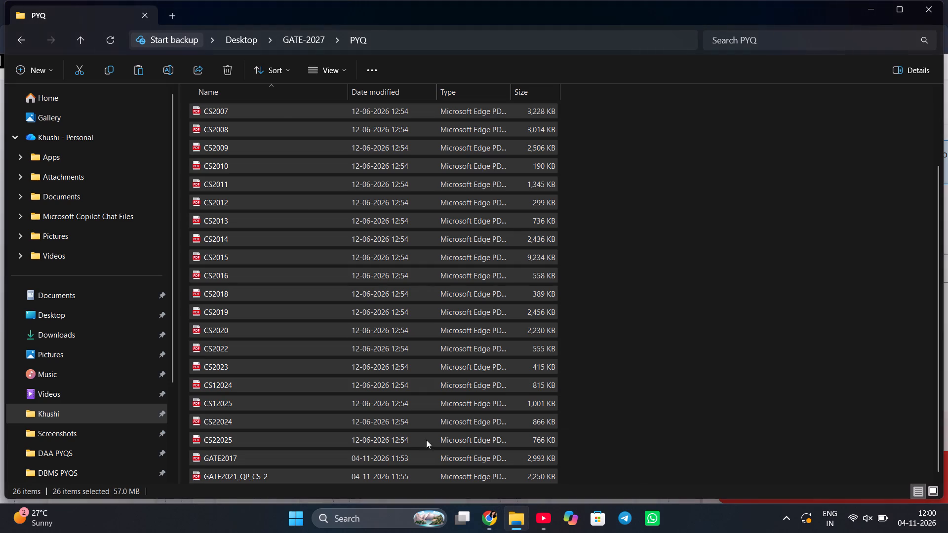
pyautogui.click(71, 343)
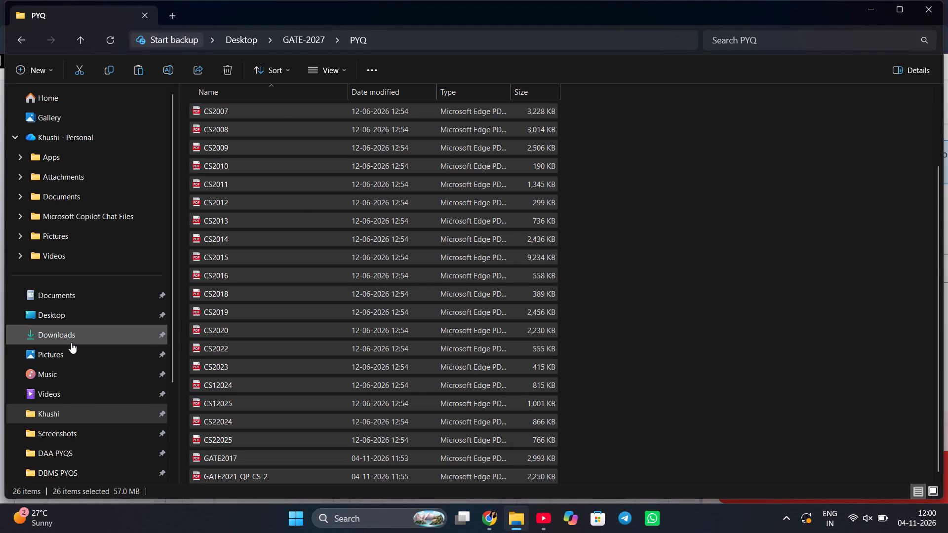
pyautogui.doubleClick(71, 343)
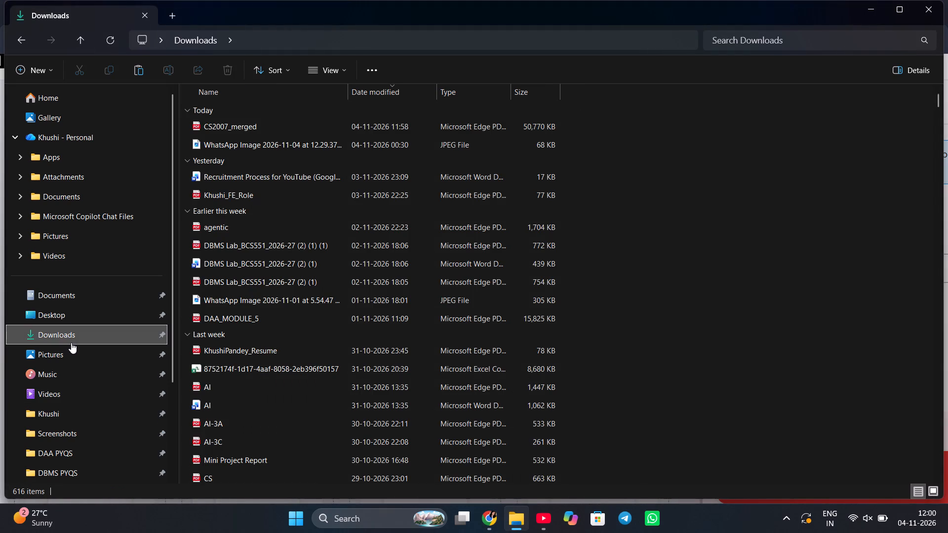
pyautogui.doubleClick(213, 129)
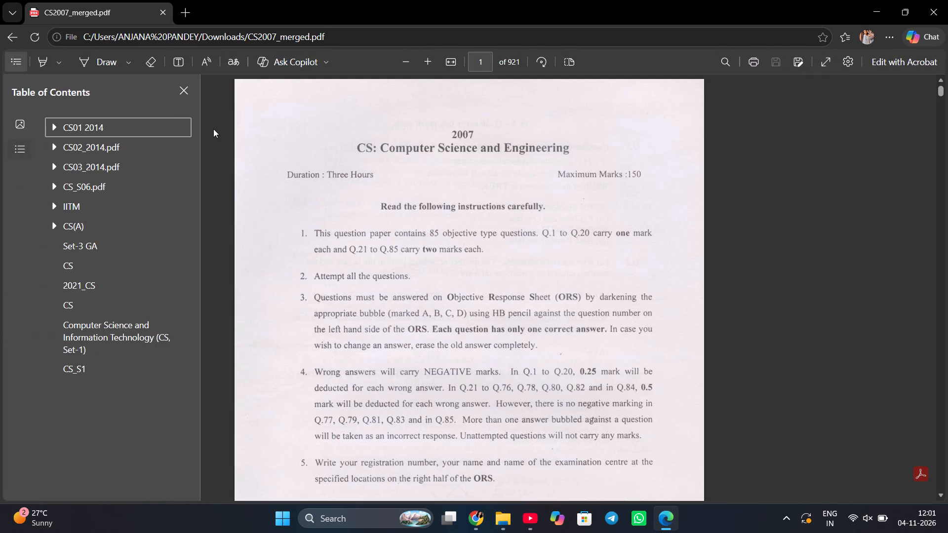
# Skim the first pages of the merged PDF and expand CS02_2014.pdf and CS01 2014 in its table of contents.
pyautogui.scroll(-20, 398, 360)
pyautogui.scroll(-2, 398, 360)
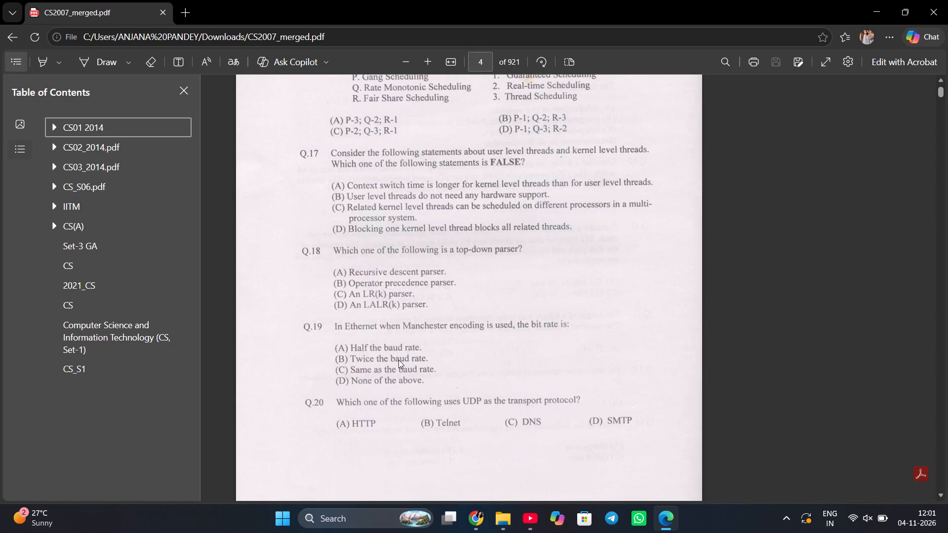
pyautogui.scroll(-6, 398, 360)
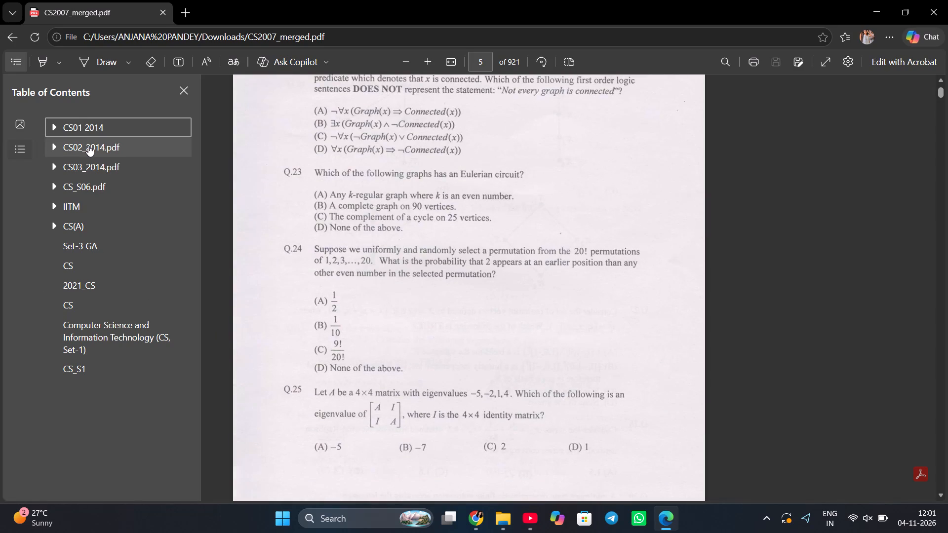
pyautogui.click(88, 146)
pyautogui.click(47, 148)
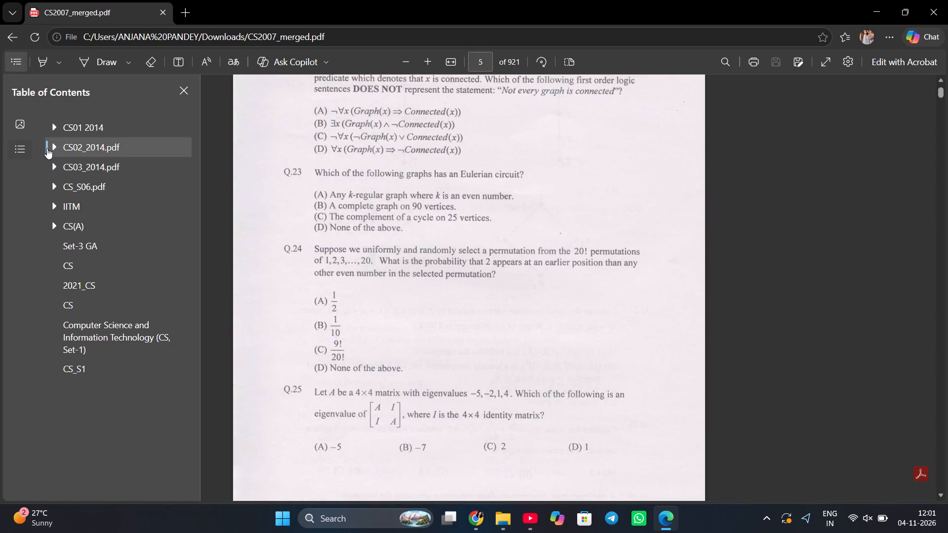
pyautogui.click(54, 147)
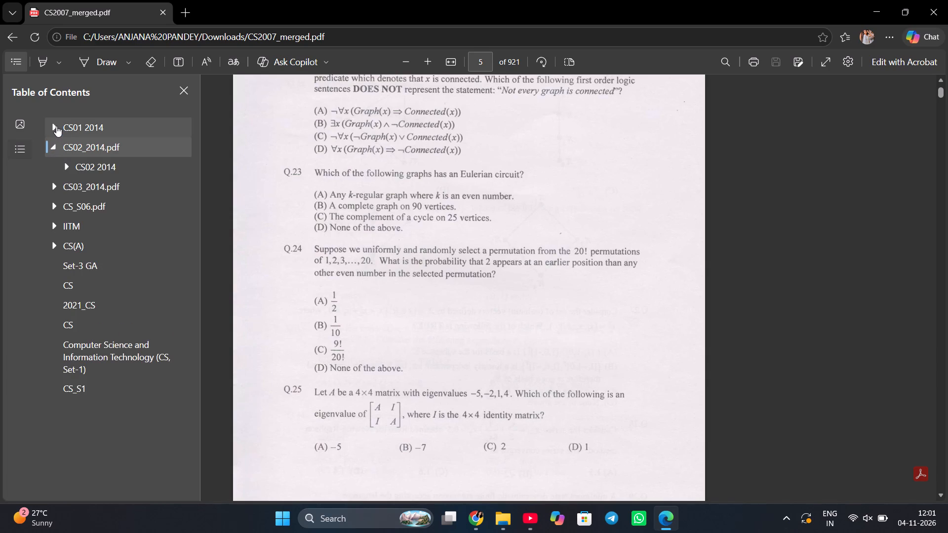
pyautogui.click(56, 126)
# Look through the merged PDF from about page 9 to page 59, with pages shown smaller, for blank rough-work pages.
pyautogui.scroll(-20, 388, 333)
pyautogui.scroll(-5, 388, 333)
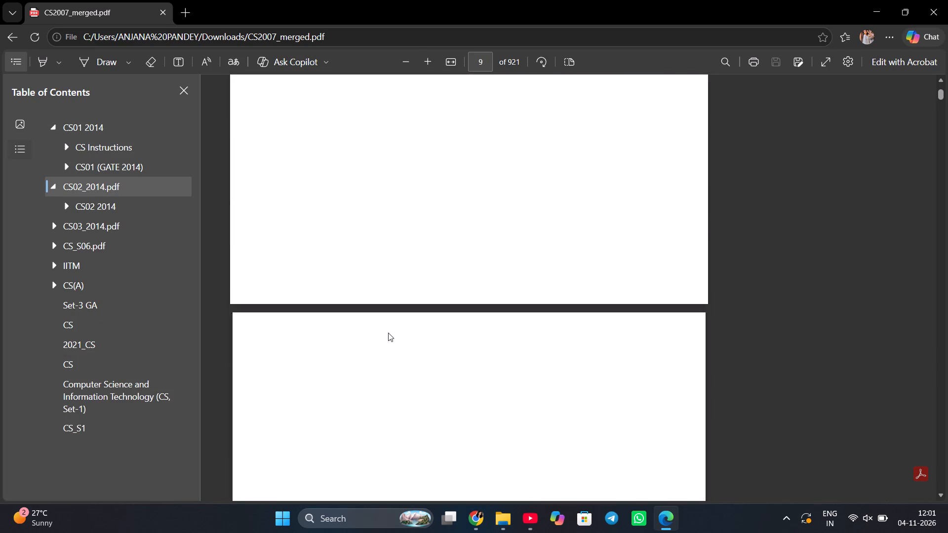
pyautogui.scroll(-12, 388, 333)
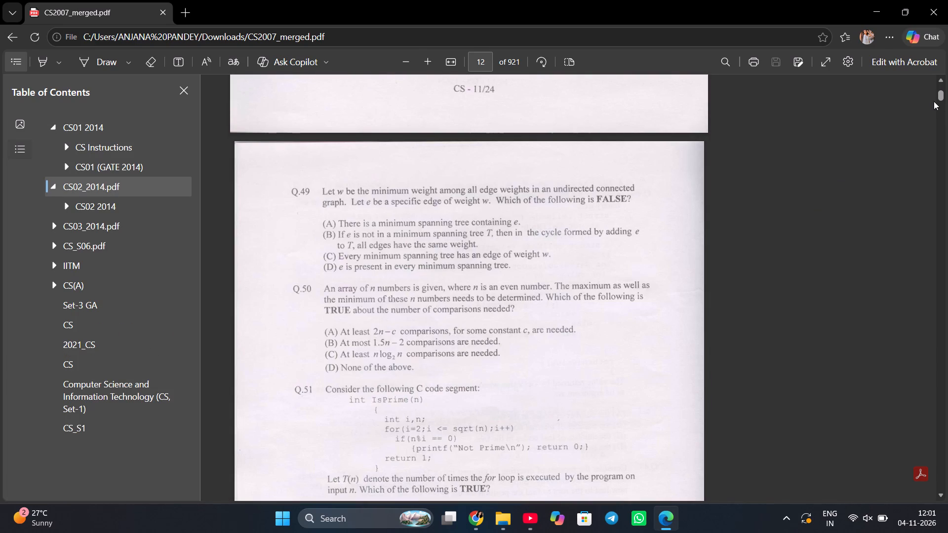
pyautogui.moveTo(938, 99); pyautogui.dragTo(938, 107)
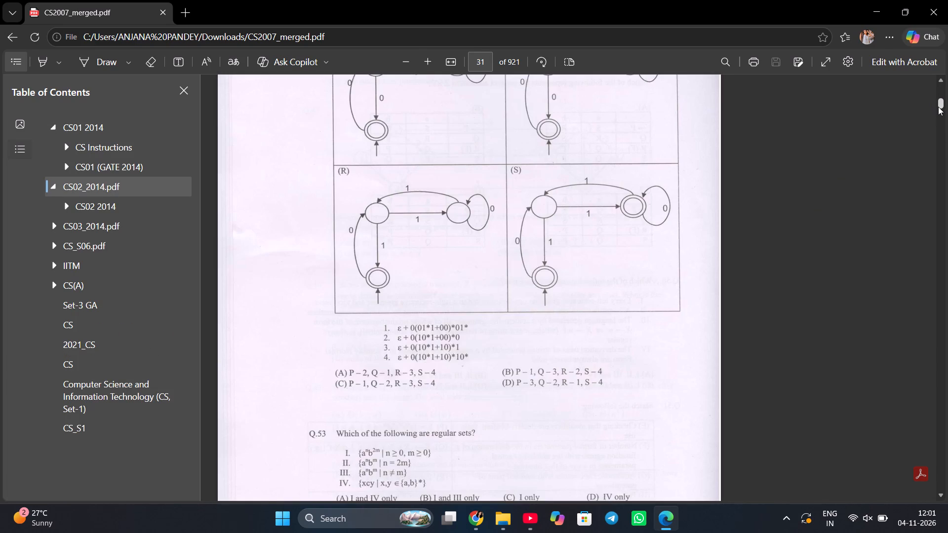
pyautogui.hscroll(1, 635, 276)
pyautogui.scroll(-19, 635, 276)
pyautogui.scroll(-4, 635, 276)
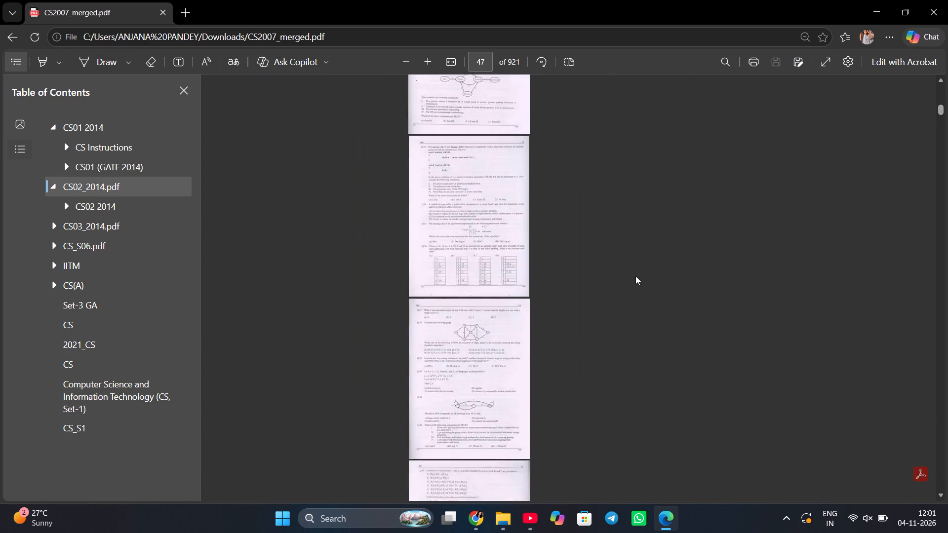
pyautogui.scroll(-13, 635, 276)
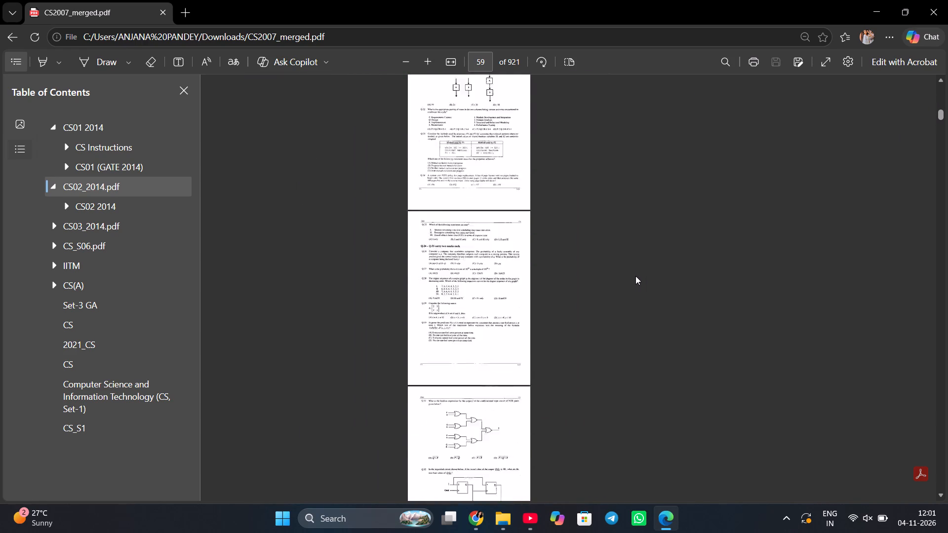
pyautogui.scroll(-2, 635, 276)
pyautogui.scroll(1, 635, 276)
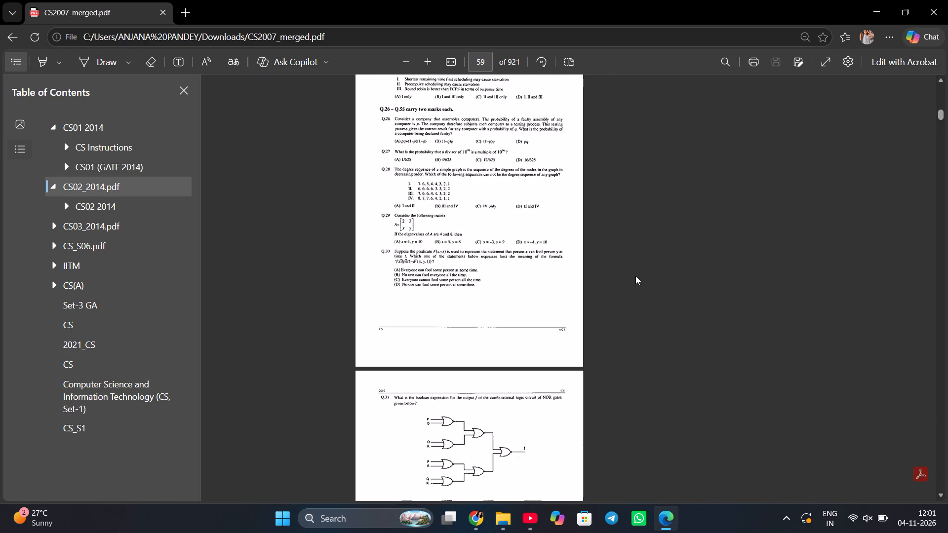
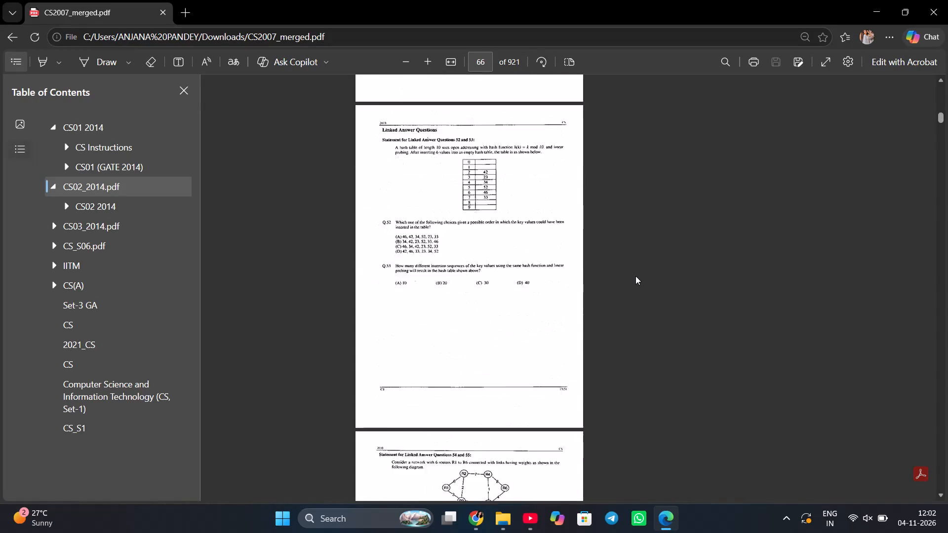
# Look through the merged PDF from page 66 to about page 78 for blank rough-work pages.
pyautogui.scroll(-4, 635, 276)
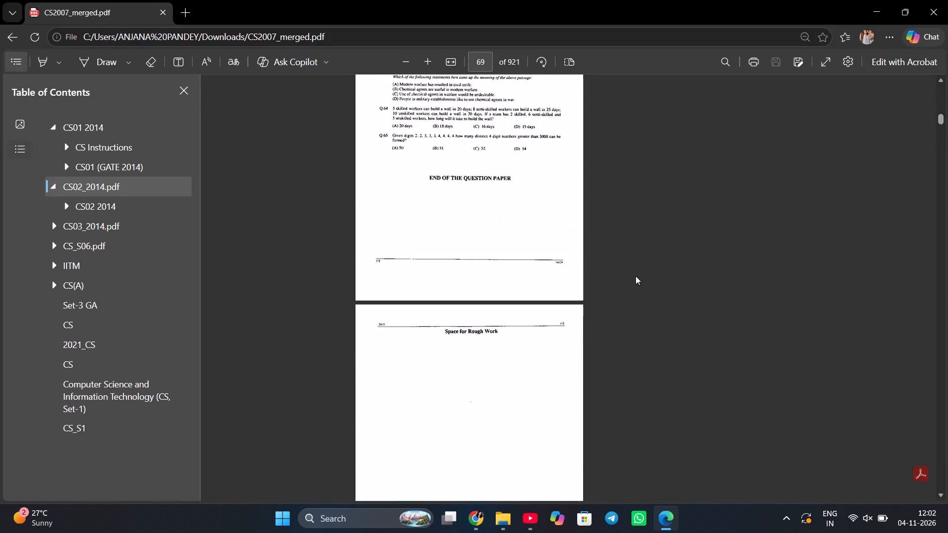
pyautogui.scroll(-4, 635, 276)
pyautogui.scroll(2, 635, 276)
pyautogui.scroll(-11, 635, 276)
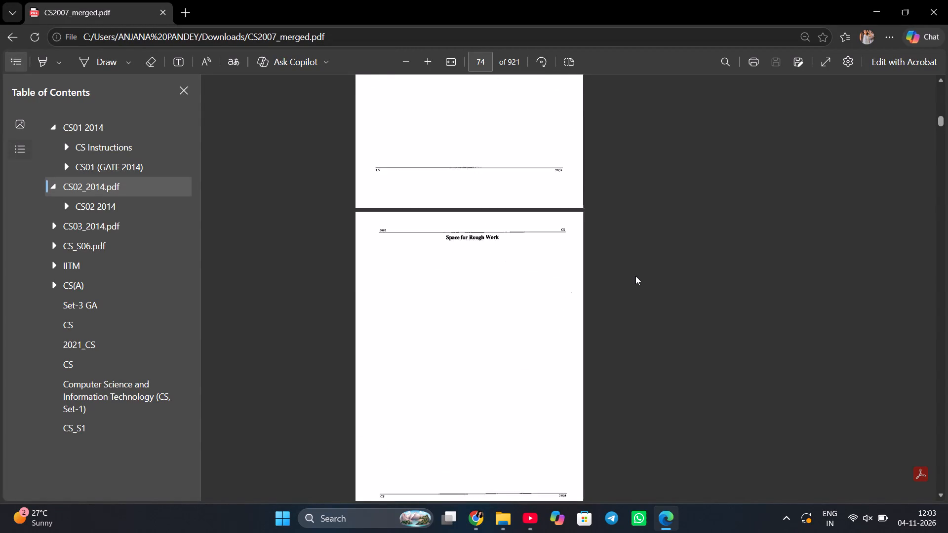
pyautogui.scroll(-5, 635, 276)
pyautogui.scroll(1, 635, 276)
pyautogui.scroll(-1, 635, 276)
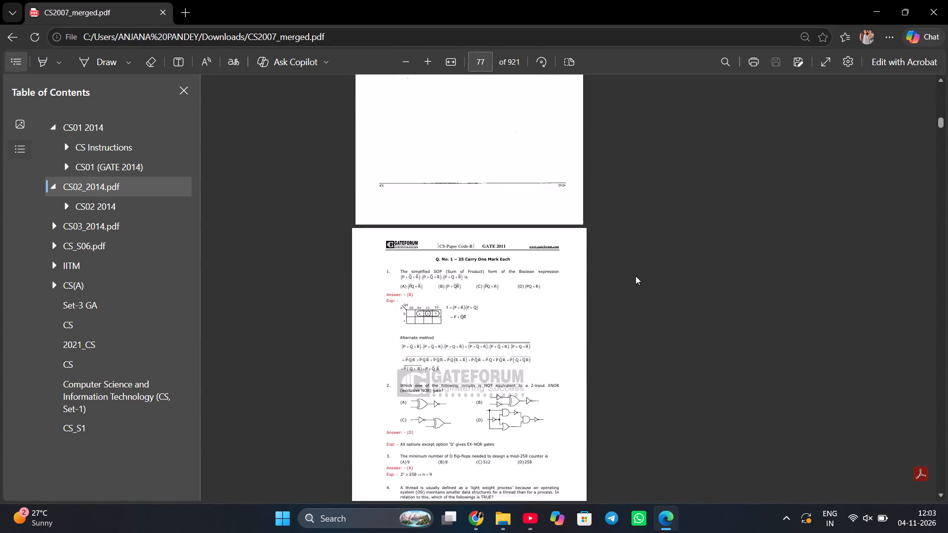
pyautogui.scroll(-1, 635, 276)
# Switch to Chrome and bring pages 73 to 76 into view on the iLovePDF Remove pages screen.
pyautogui.click(465, 524)
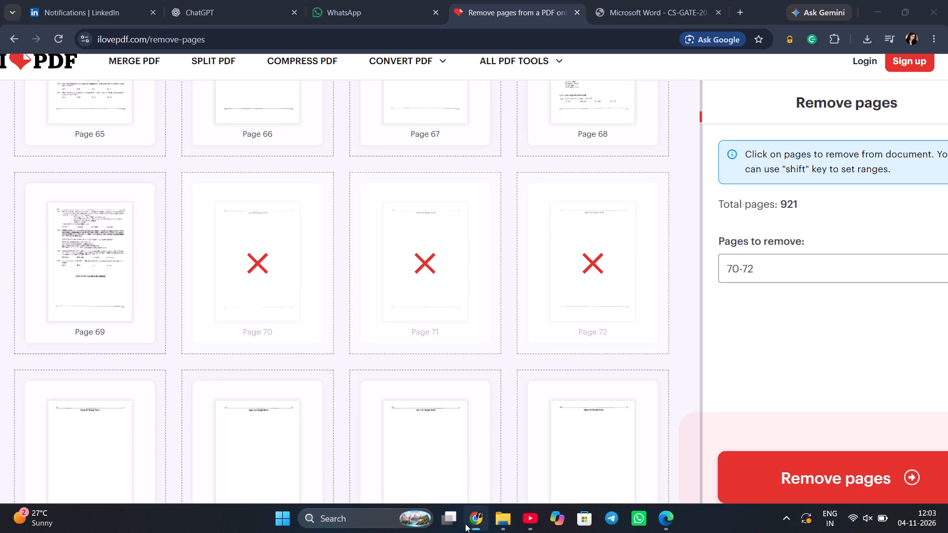
pyautogui.scroll(-1, 302, 377)
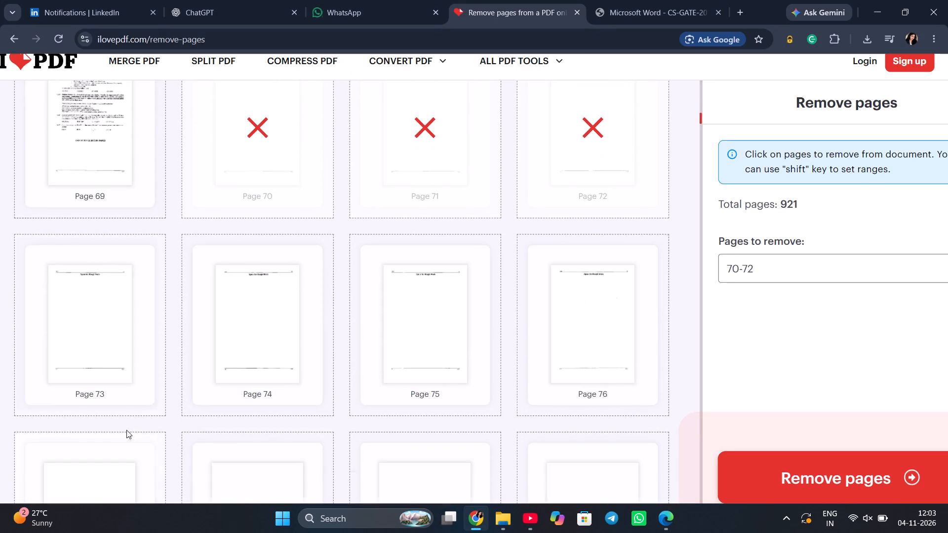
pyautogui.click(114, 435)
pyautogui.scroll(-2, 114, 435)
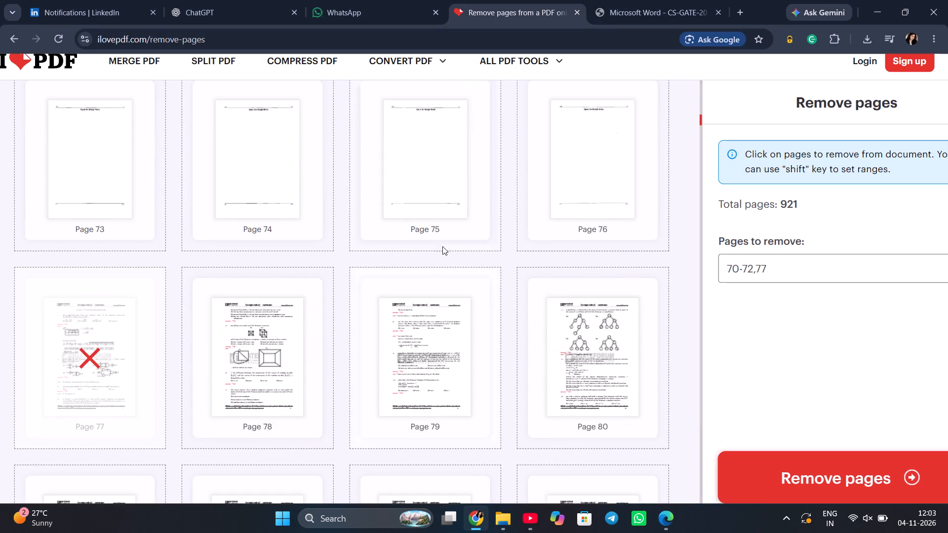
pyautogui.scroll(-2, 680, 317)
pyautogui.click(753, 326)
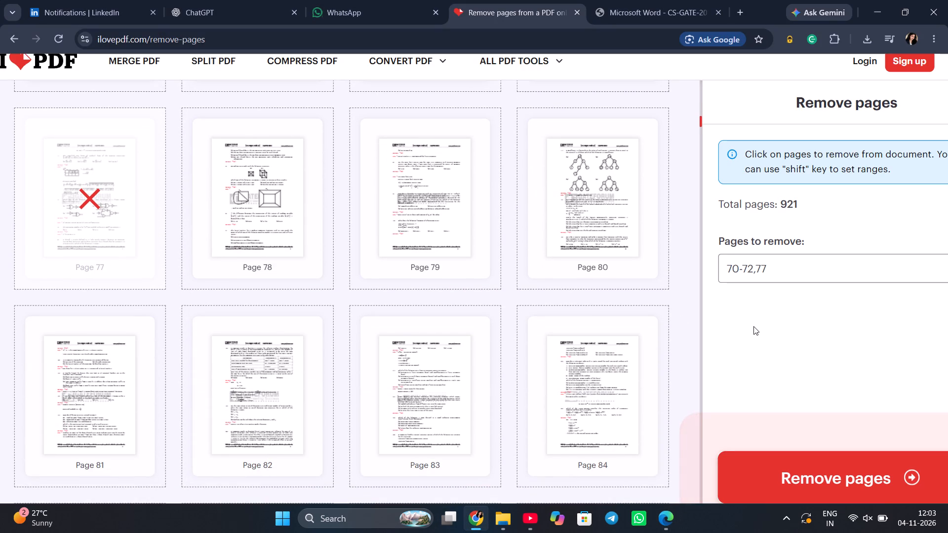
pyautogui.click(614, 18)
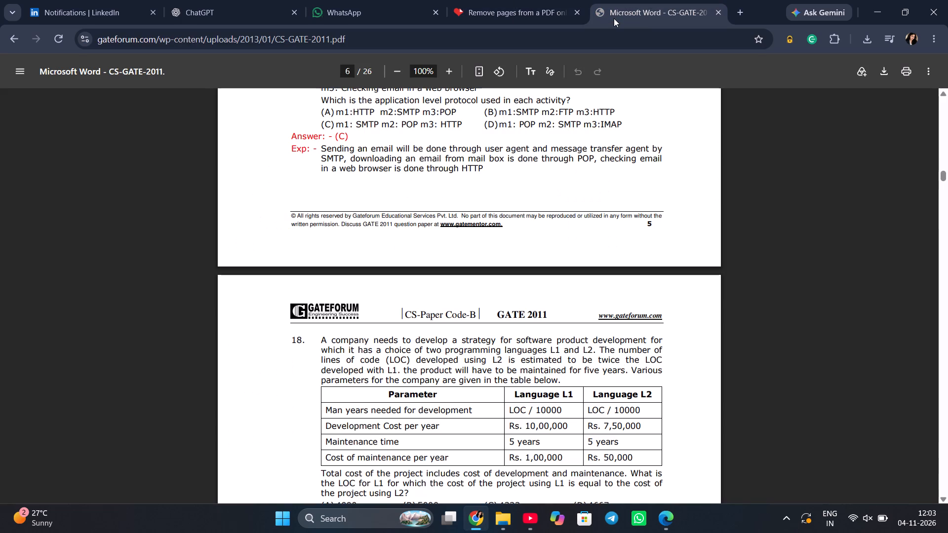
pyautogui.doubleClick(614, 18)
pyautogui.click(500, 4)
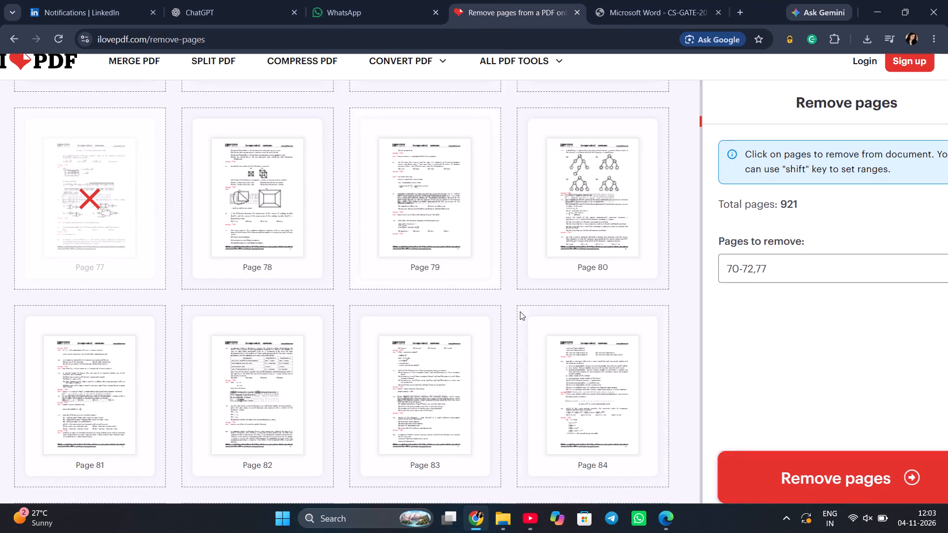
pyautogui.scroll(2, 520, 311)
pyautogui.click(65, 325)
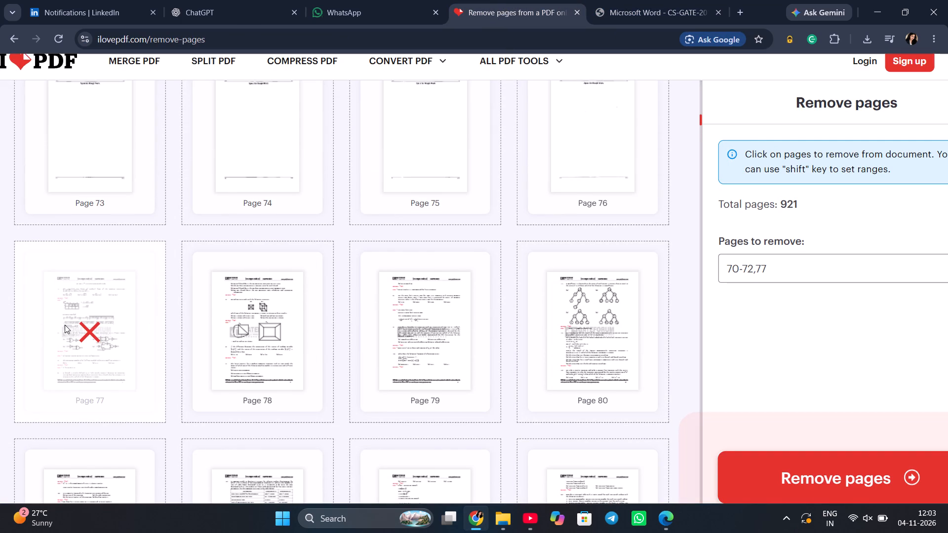
# Mark the blank rough-work pages 73 to 76 for removal.
pyautogui.scroll(2, 65, 325)
pyautogui.scroll(3, 82, 261)
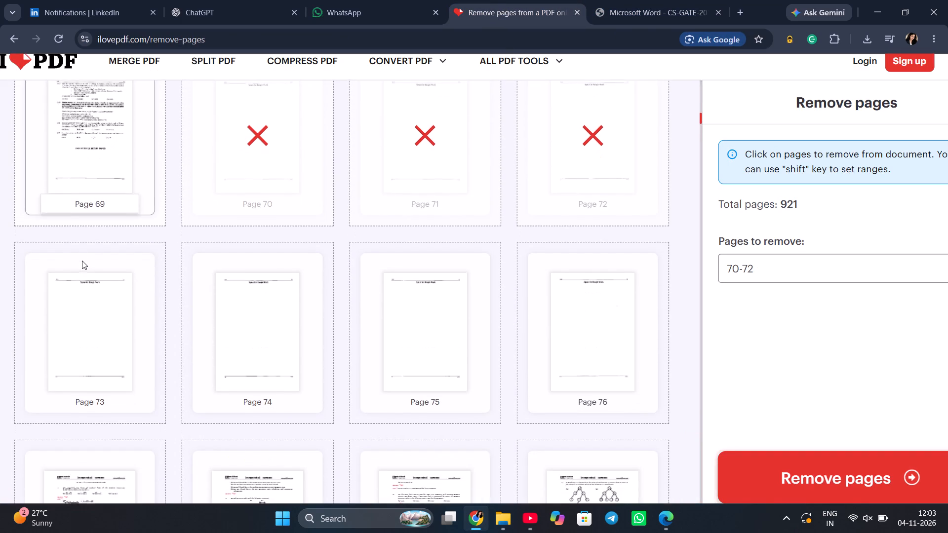
pyautogui.click(56, 334)
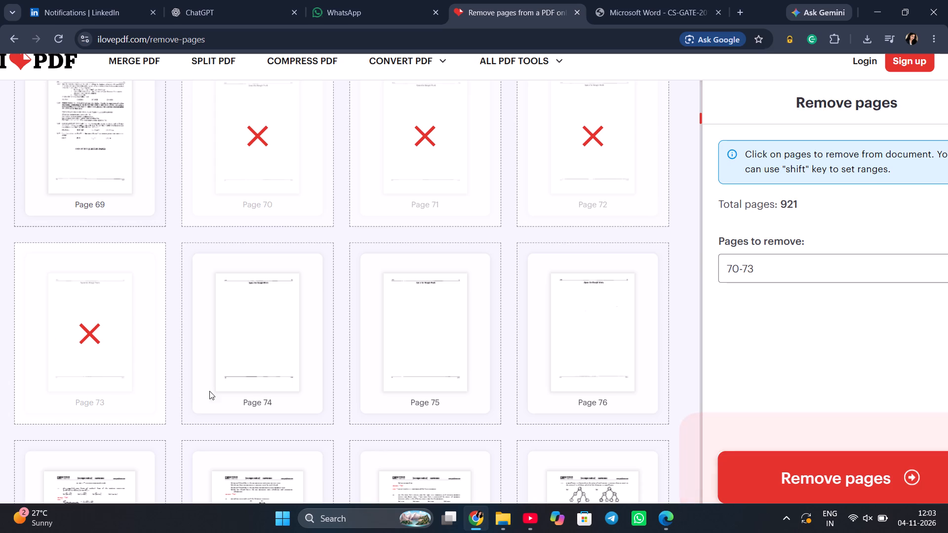
pyautogui.click(243, 351)
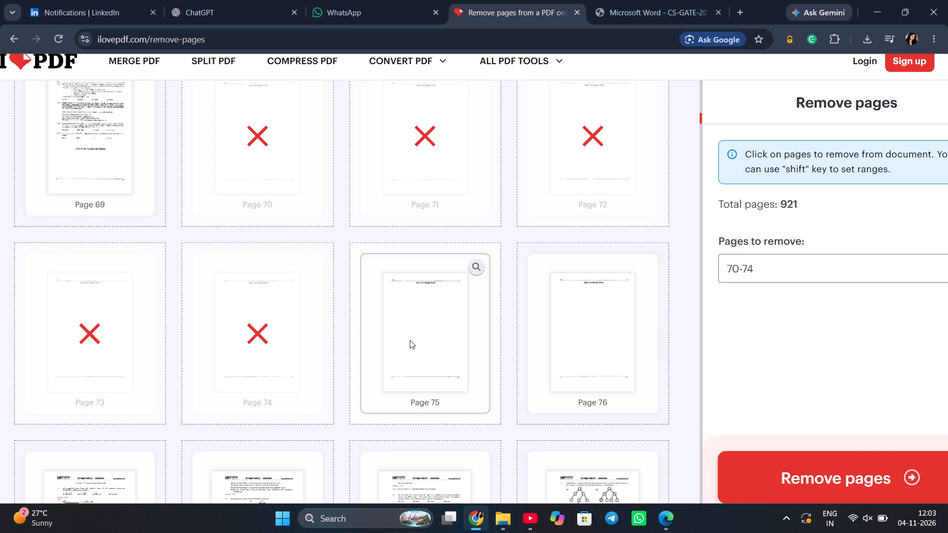
pyautogui.click(410, 340)
pyautogui.click(593, 346)
# Check the page thumbnails after page 76 and mark the SESSION - 1 title page, page 122, for removal.
pyautogui.scroll(-1, 593, 346)
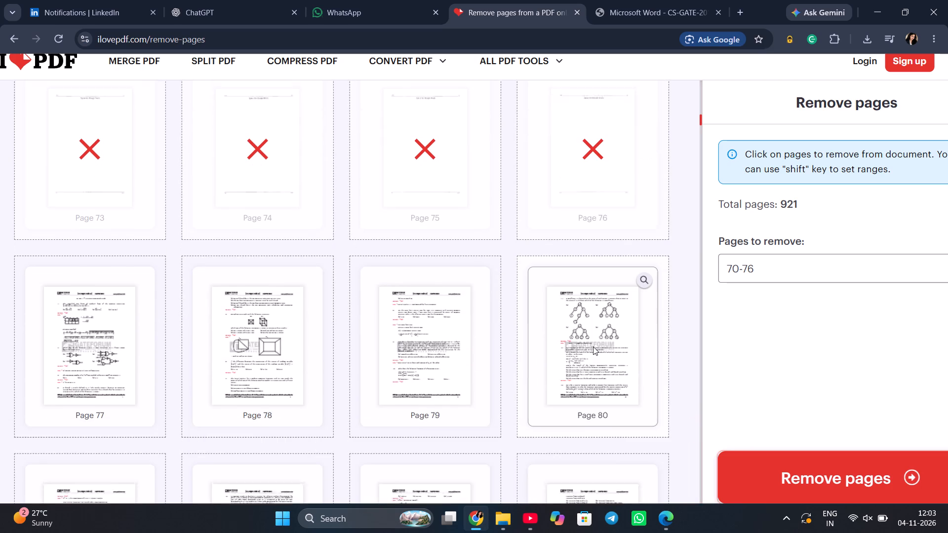
pyautogui.scroll(-1, 593, 346)
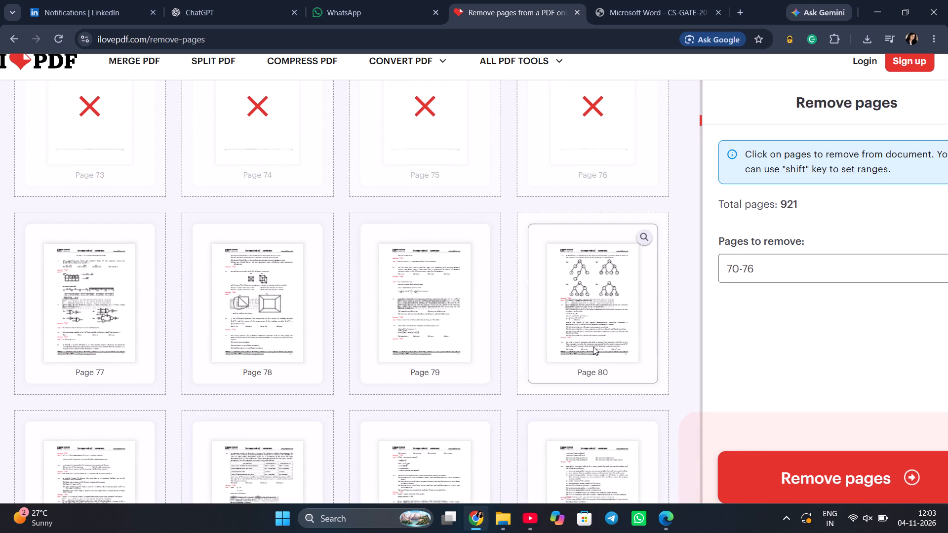
pyautogui.scroll(-1, 593, 346)
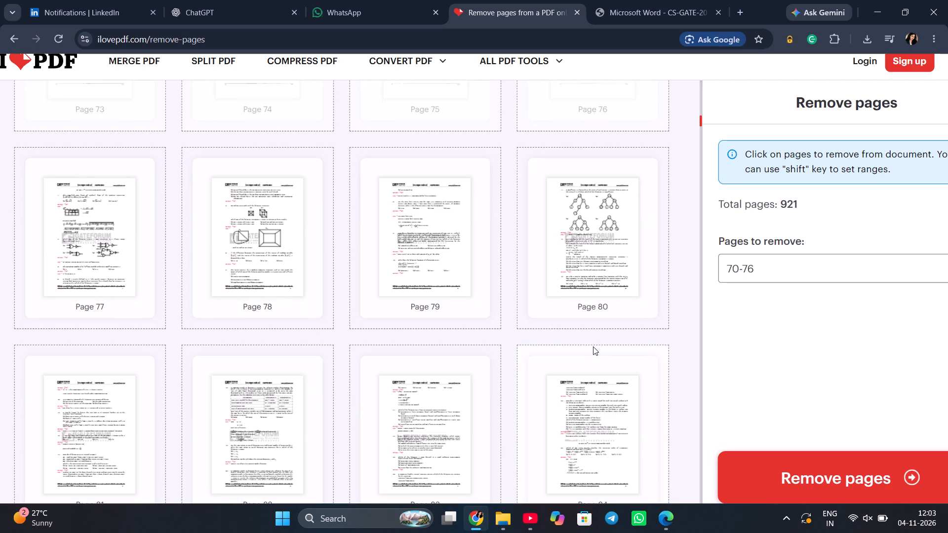
pyautogui.scroll(-12, 593, 346)
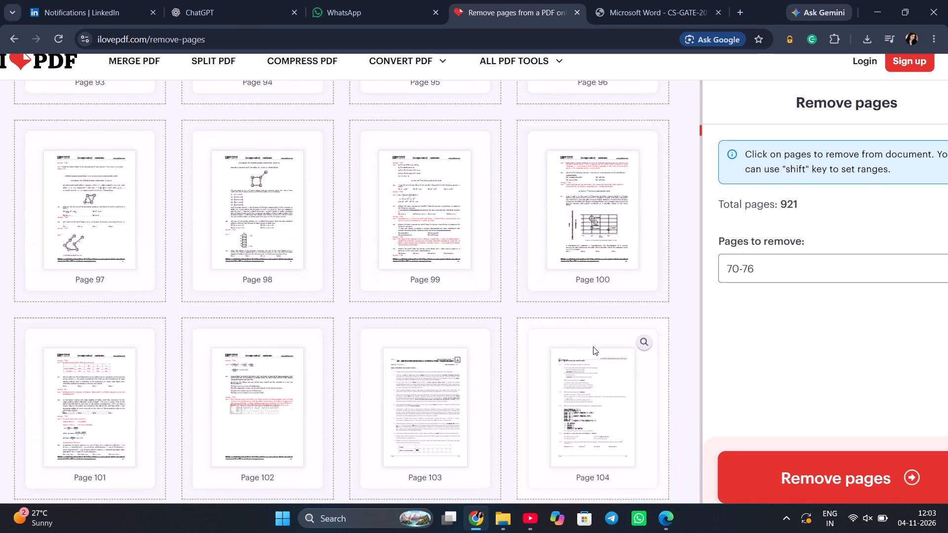
pyautogui.scroll(-7, 593, 346)
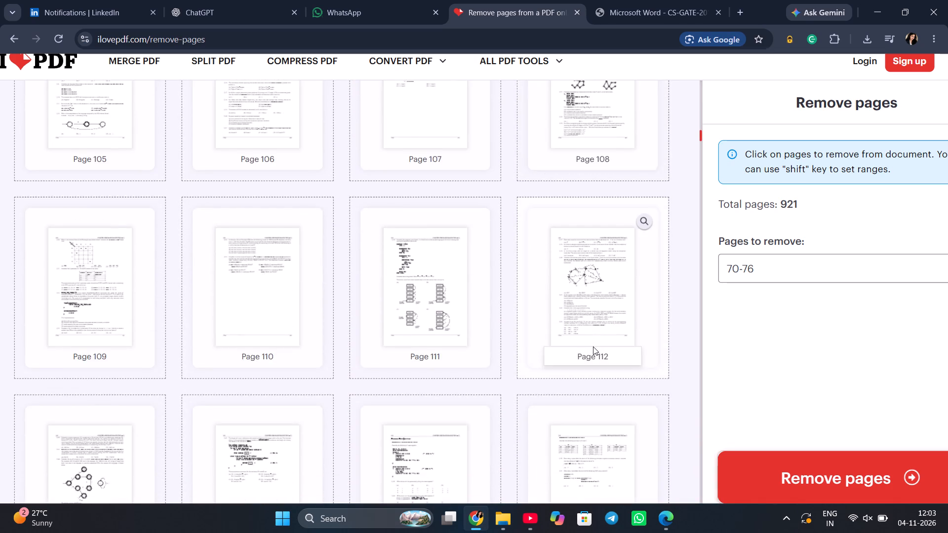
pyautogui.scroll(-1, 593, 346)
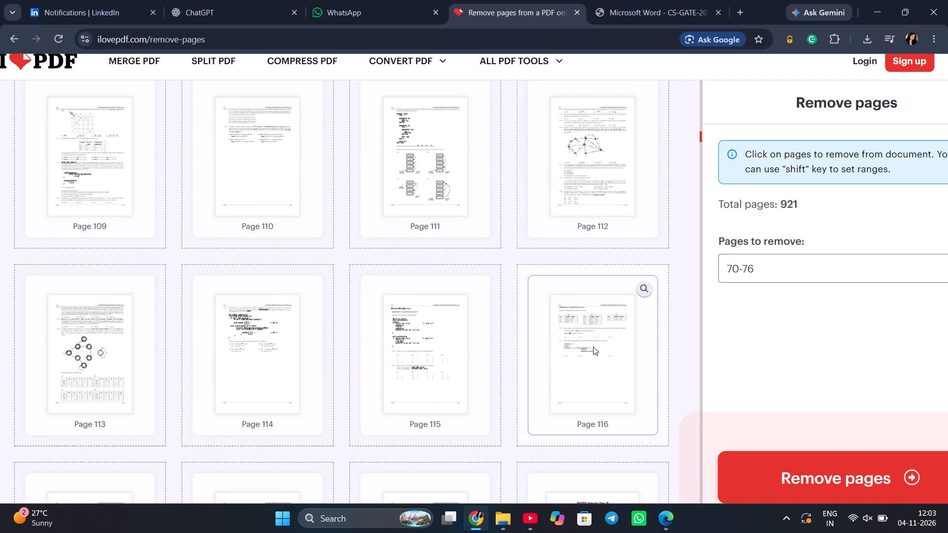
pyautogui.scroll(-3, 593, 346)
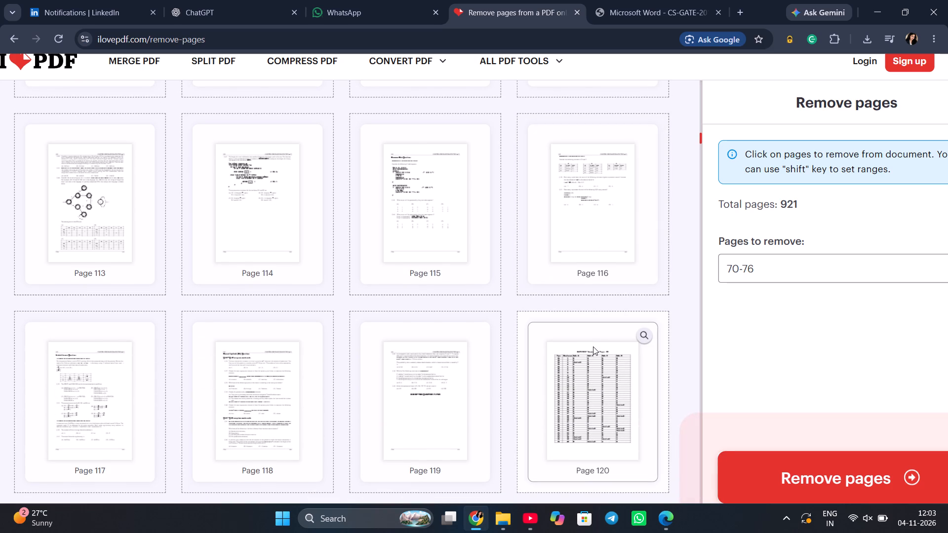
pyautogui.scroll(-1, 593, 346)
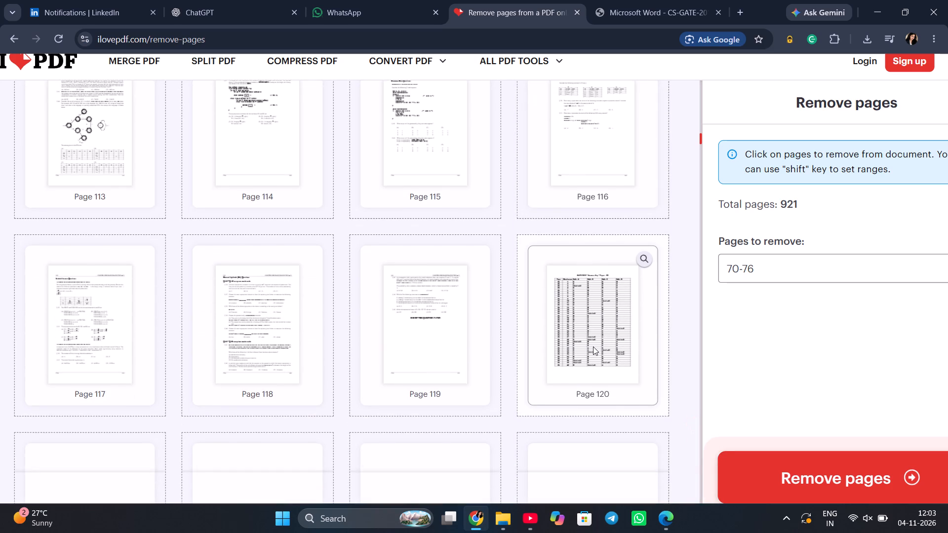
pyautogui.scroll(-4, 593, 346)
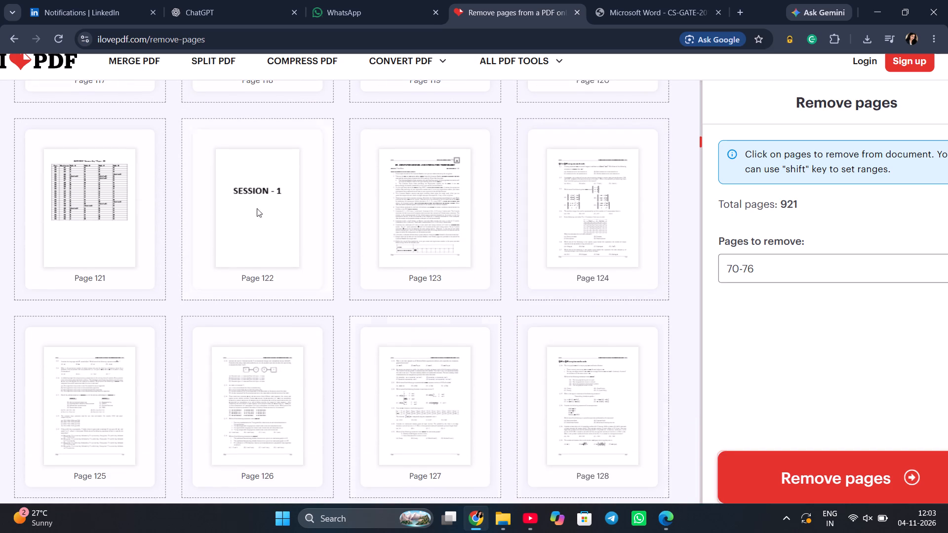
pyautogui.click(246, 203)
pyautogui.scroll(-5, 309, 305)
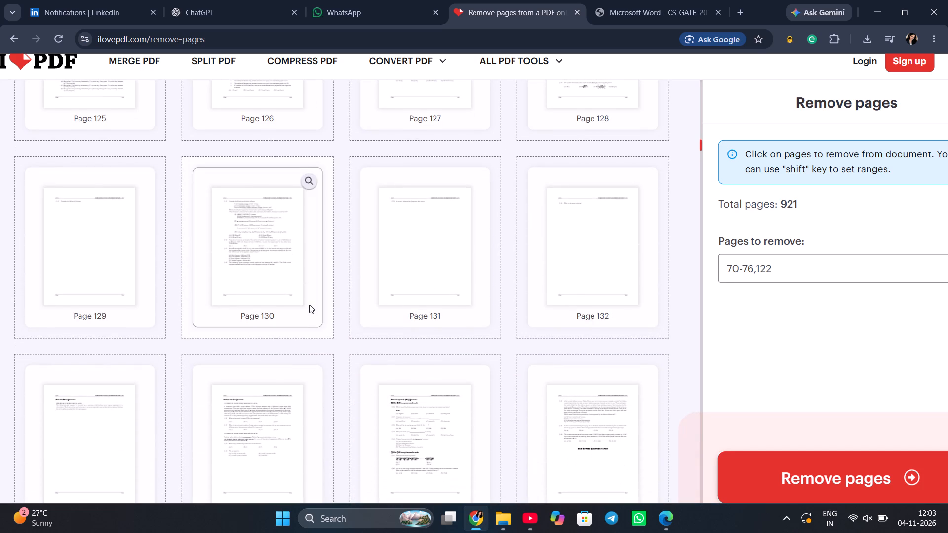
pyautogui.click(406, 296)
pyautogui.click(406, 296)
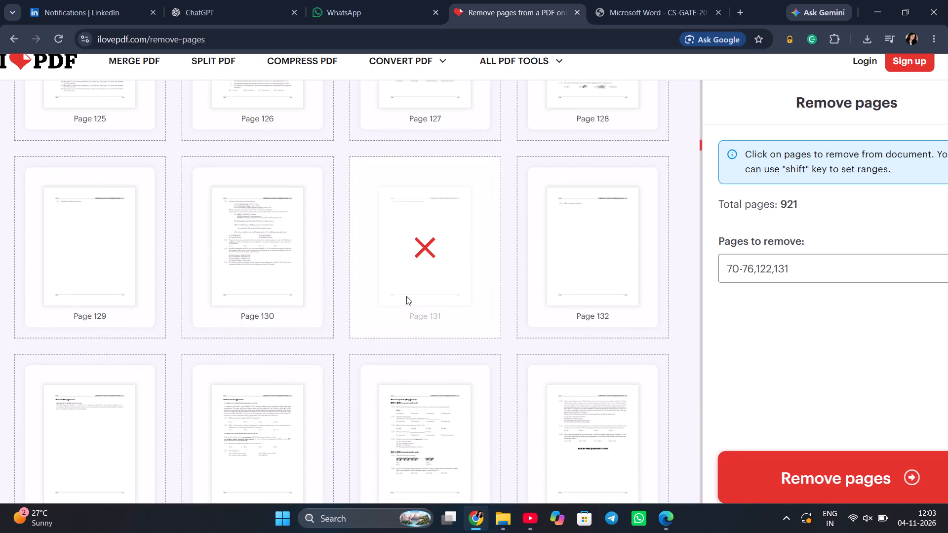
# Switch to the merged PDF in Edge, go to page 131, and examine the pages through 137 for blank content.
pyautogui.click(658, 518)
pyautogui.scroll(-5, 526, 115)
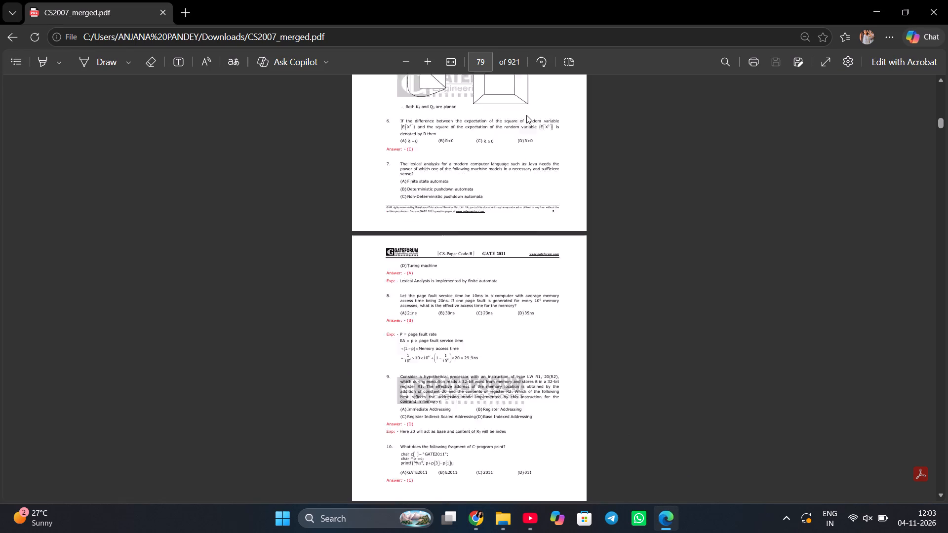
pyautogui.click(487, 56)
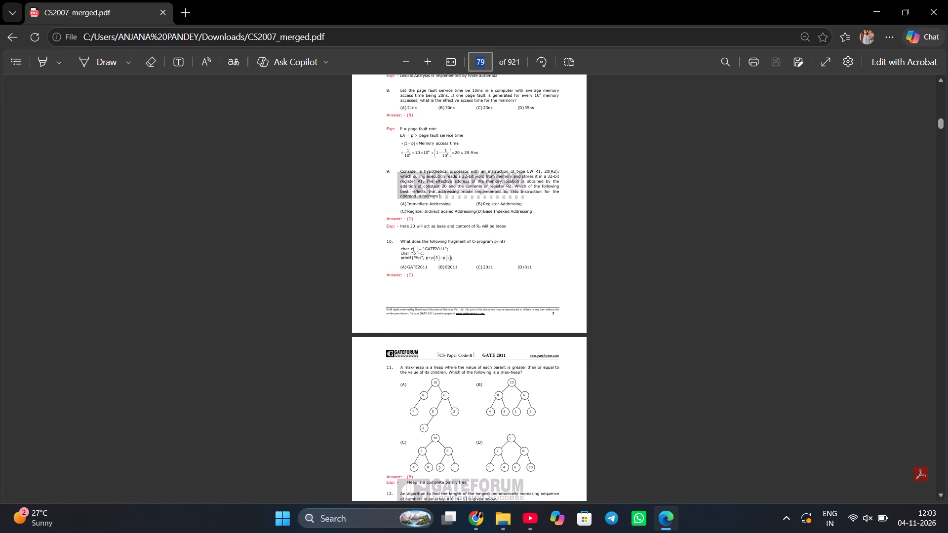
pyautogui.write('131')
pyautogui.press('Return')
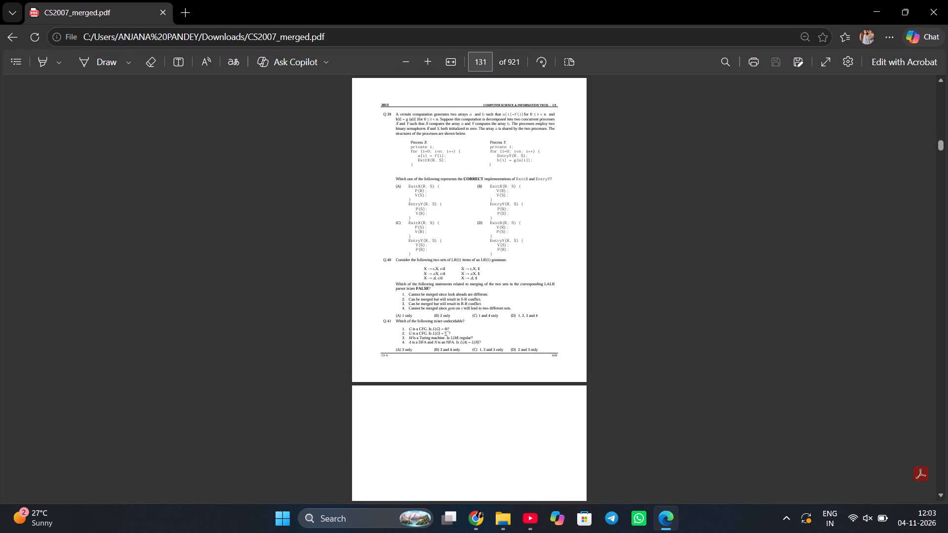
pyautogui.scroll(-3, 431, 194)
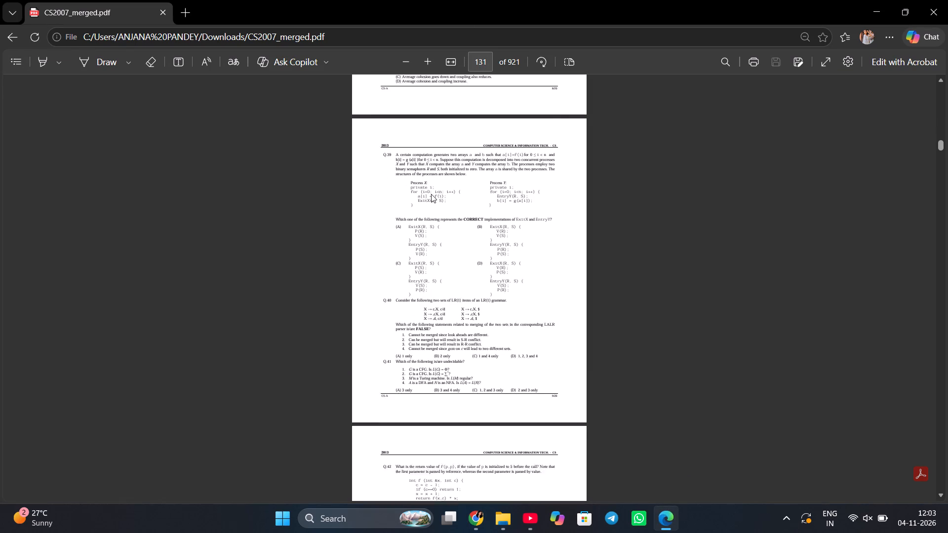
pyautogui.scroll(-16, 431, 194)
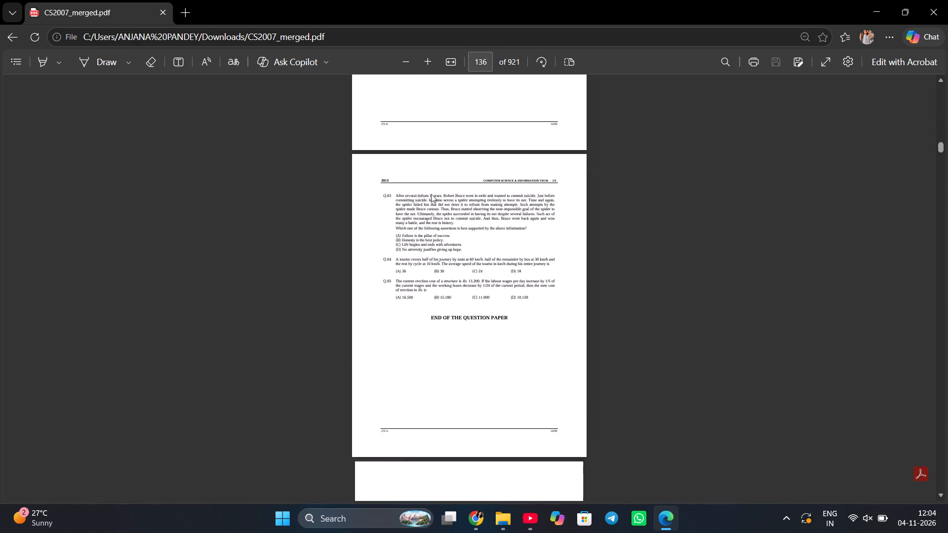
pyautogui.scroll(-1, 431, 194)
pyautogui.scroll(1, 431, 194)
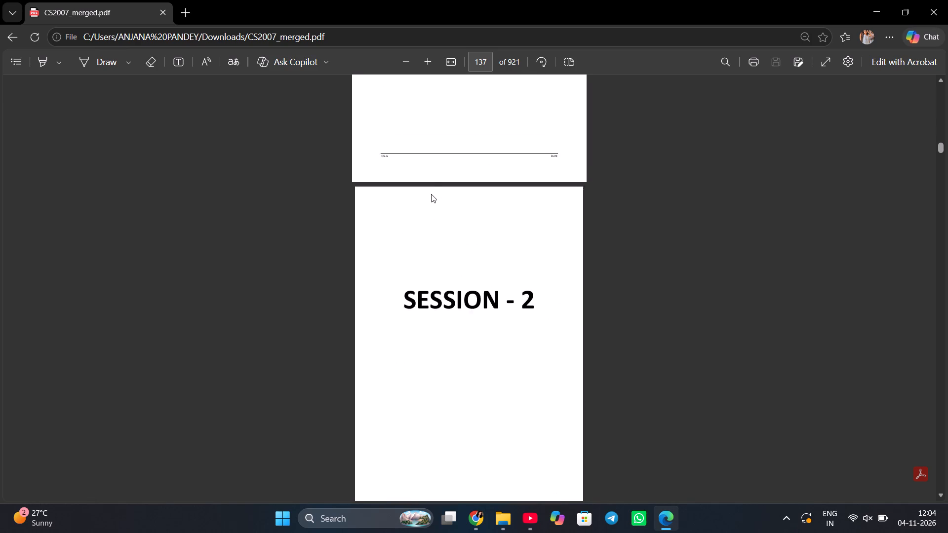
# Compare the iLovePDF thumbnails around pages 129 to 132 with the merged PDF in Edge, examining its pages 119 to 130.
pyautogui.click(477, 520)
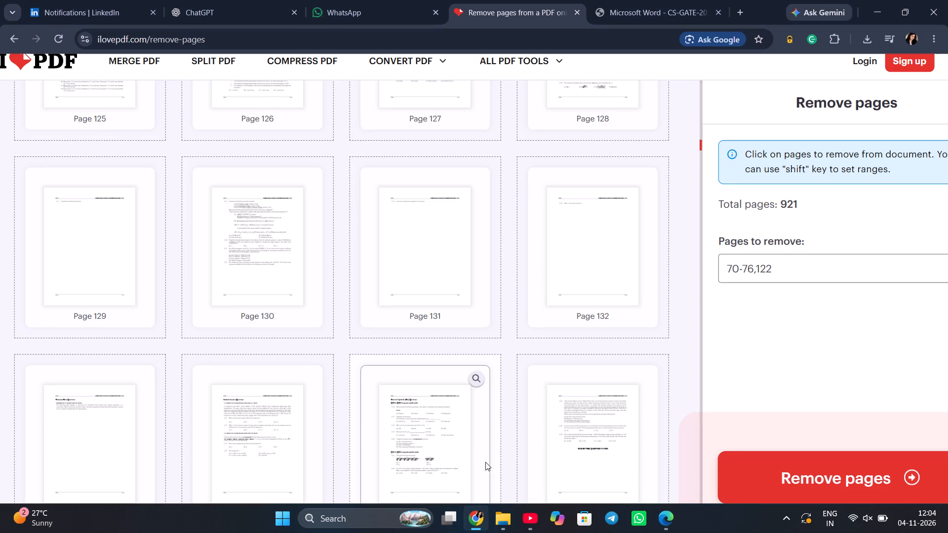
pyautogui.click(657, 521)
pyautogui.scroll(20, 556, 233)
pyautogui.scroll(2, 556, 233)
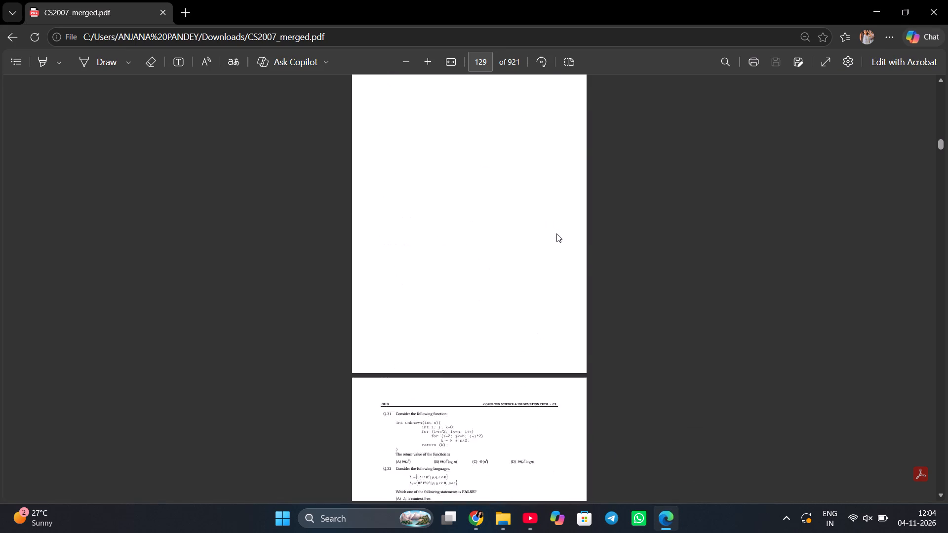
pyautogui.scroll(-7, 556, 233)
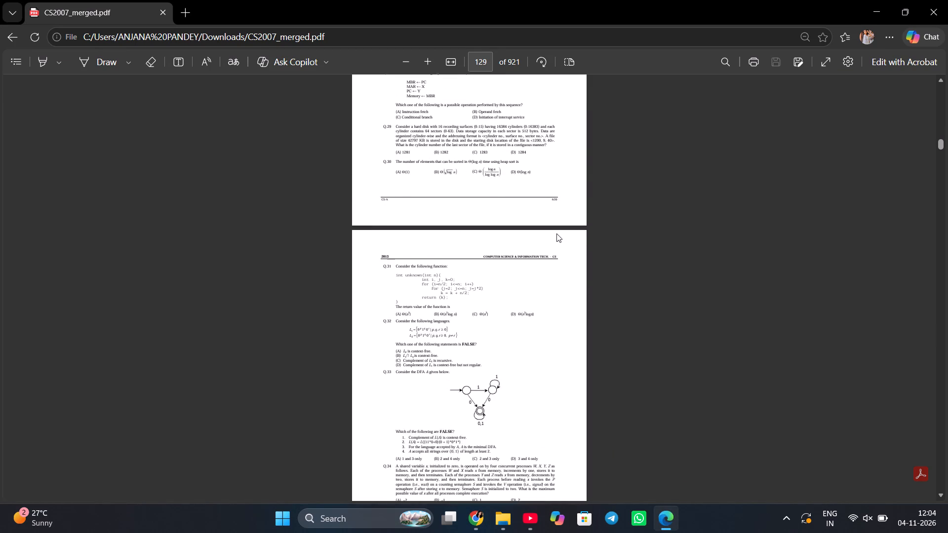
pyautogui.scroll(-2, 556, 233)
pyautogui.scroll(1, 556, 233)
pyautogui.scroll(-3, 556, 233)
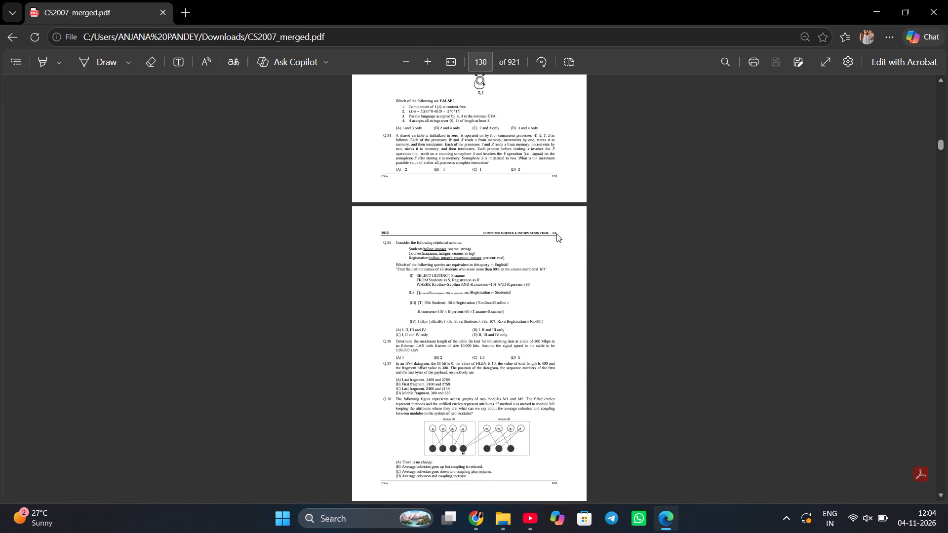
pyautogui.scroll(-6, 556, 233)
pyautogui.scroll(20, 556, 233)
pyautogui.scroll(4, 556, 233)
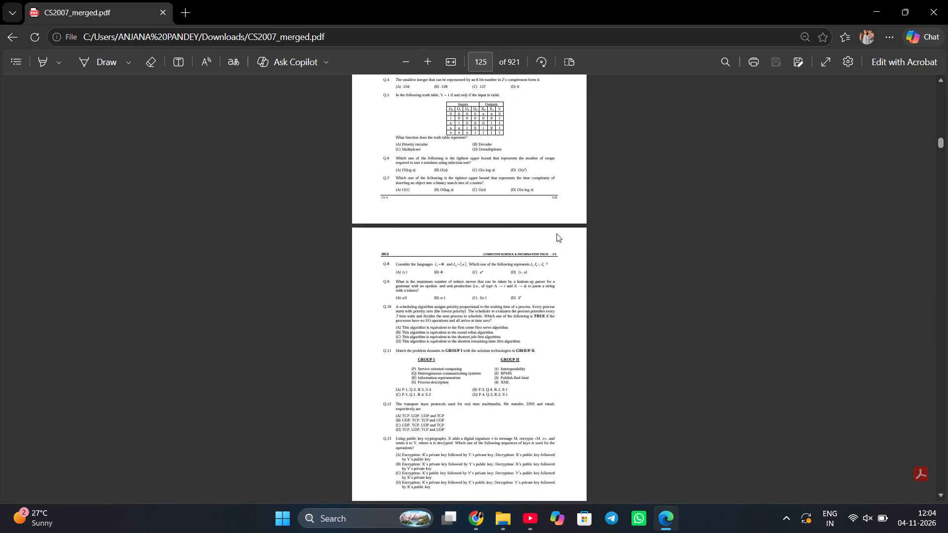
pyautogui.scroll(12, 556, 233)
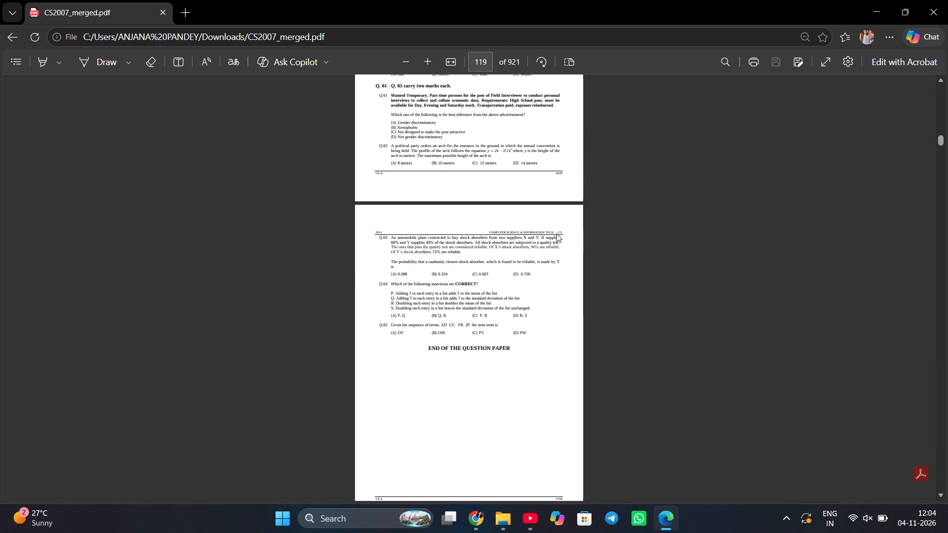
pyautogui.scroll(2, 556, 233)
pyautogui.scroll(-13, 556, 233)
pyautogui.scroll(1, 556, 233)
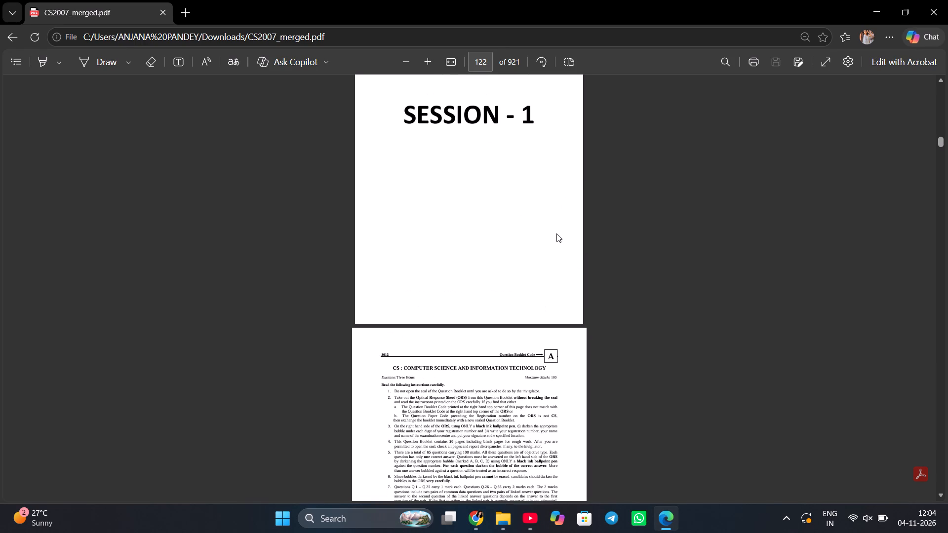
pyautogui.scroll(-2, 555, 317)
# Switch to Chrome and recheck the removal marks on pages 70 to 76 in iLovePDF.
pyautogui.click(481, 512)
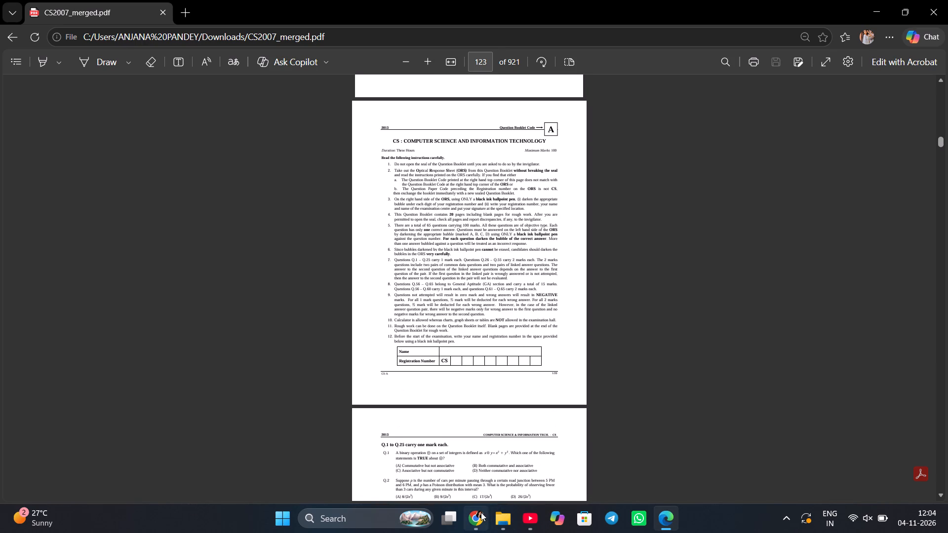
pyautogui.scroll(14, 463, 385)
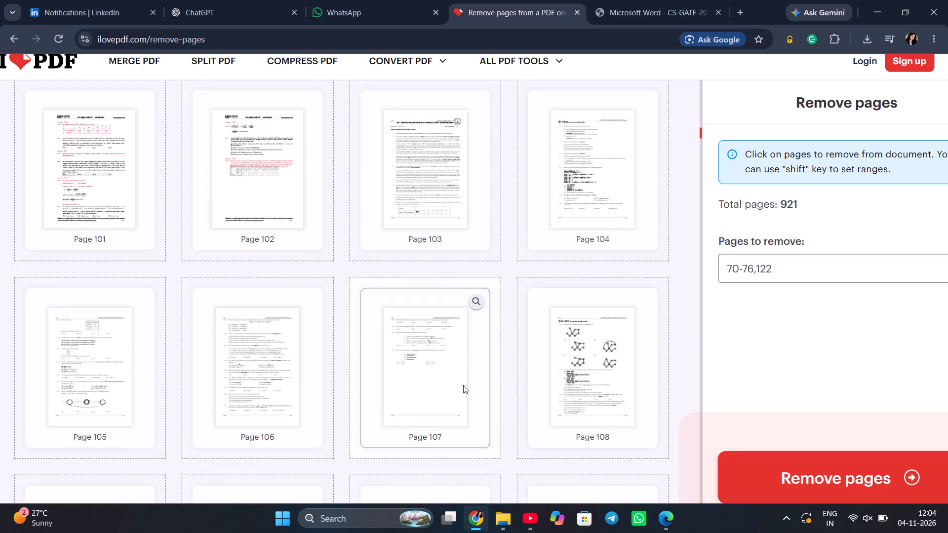
pyautogui.scroll(18, 463, 385)
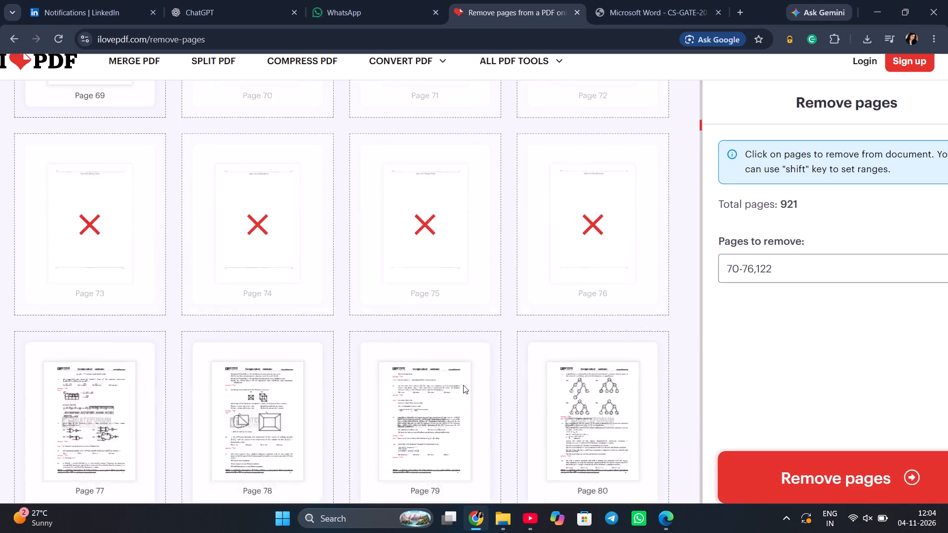
pyautogui.scroll(3, 463, 385)
pyautogui.scroll(-10, 463, 385)
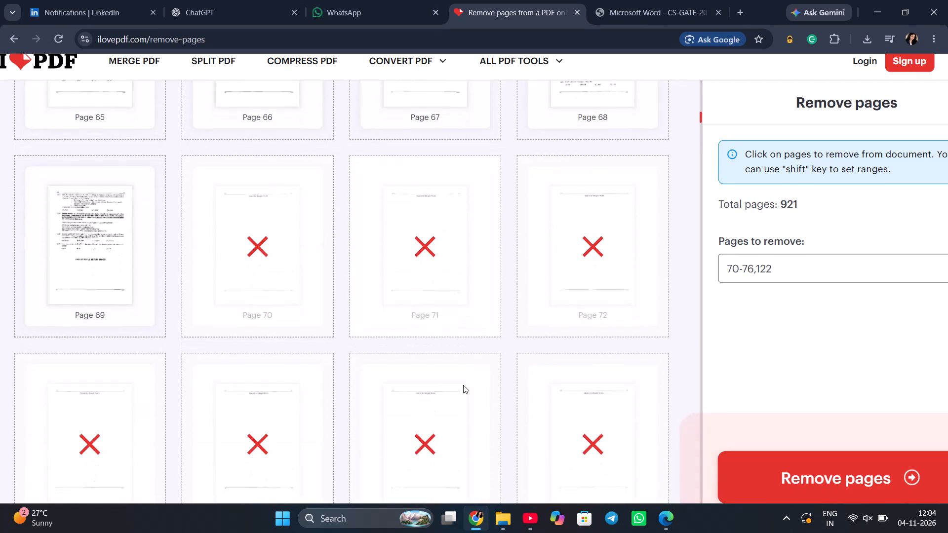
pyautogui.scroll(-5, 463, 385)
pyautogui.scroll(2, 463, 385)
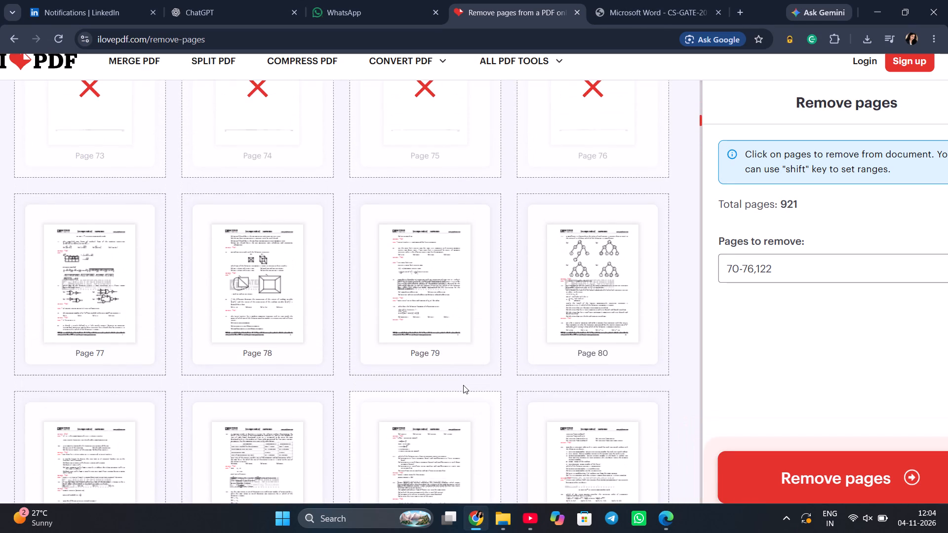
# Review the page thumbnails from page 77 through page 132 for further blank or title pages.
pyautogui.scroll(-7, 463, 385)
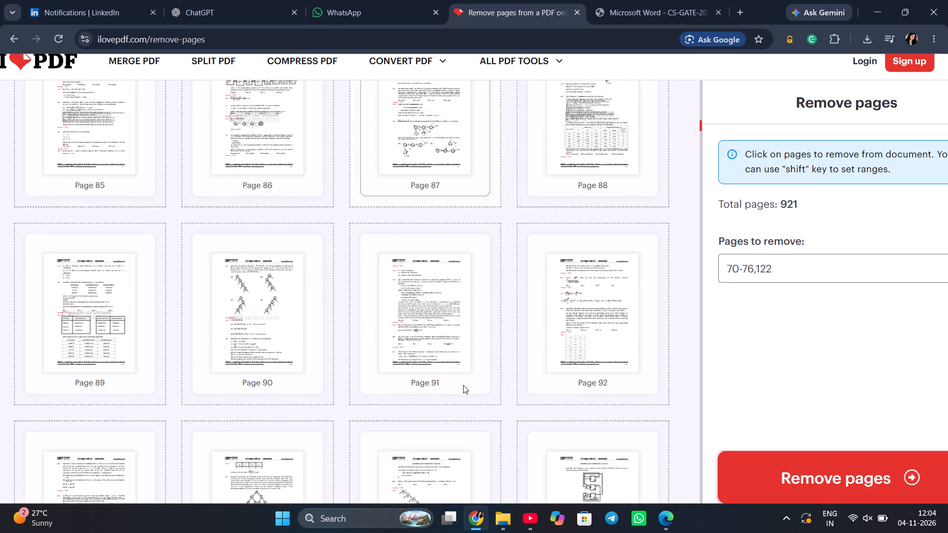
pyautogui.scroll(-4, 463, 385)
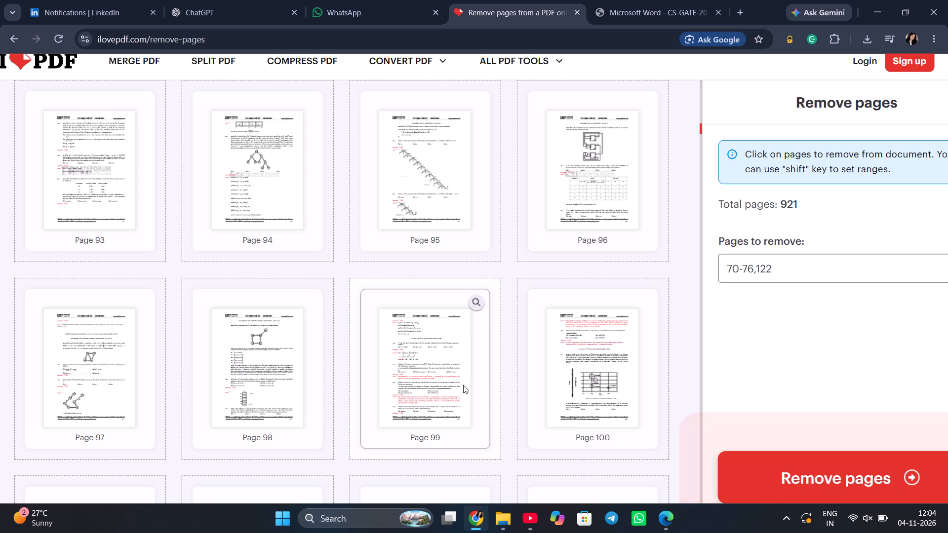
pyautogui.scroll(-4, 463, 385)
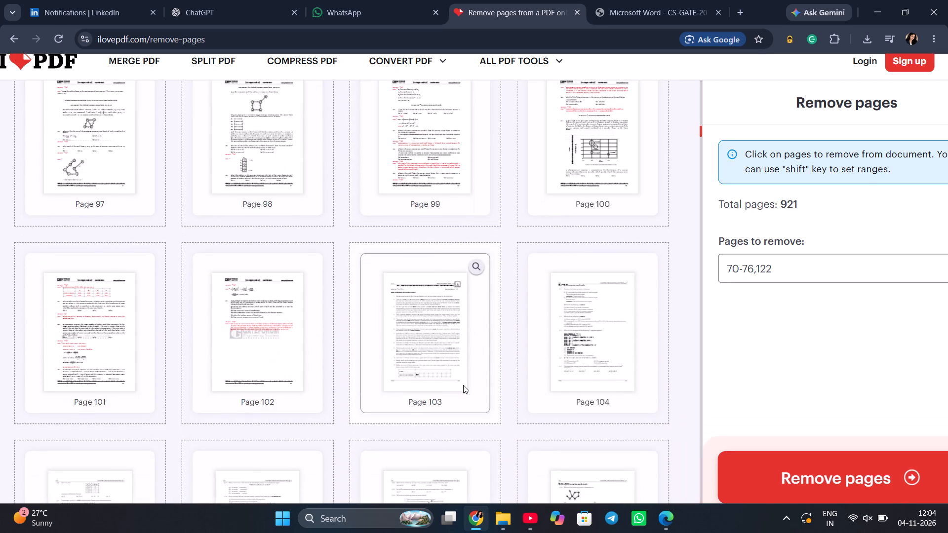
pyautogui.scroll(-3, 463, 385)
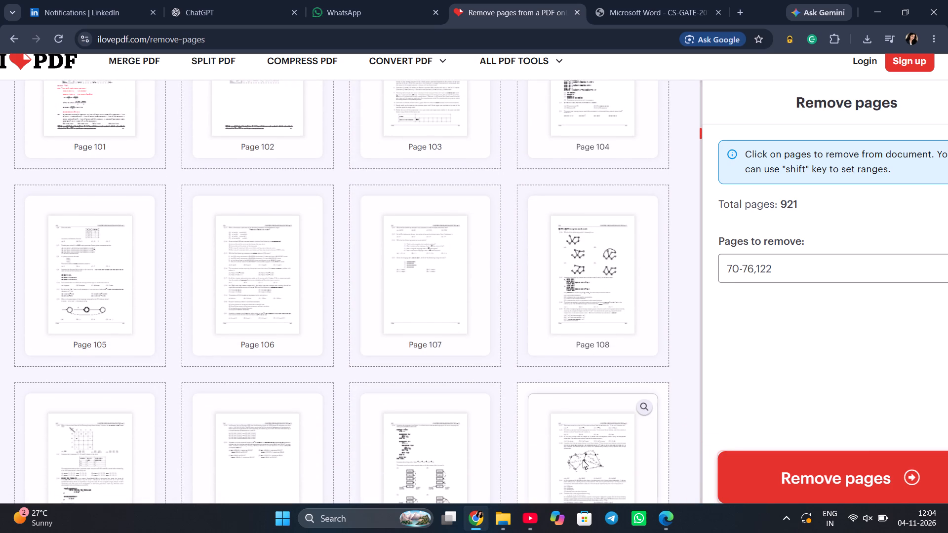
pyautogui.scroll(-4, 505, 393)
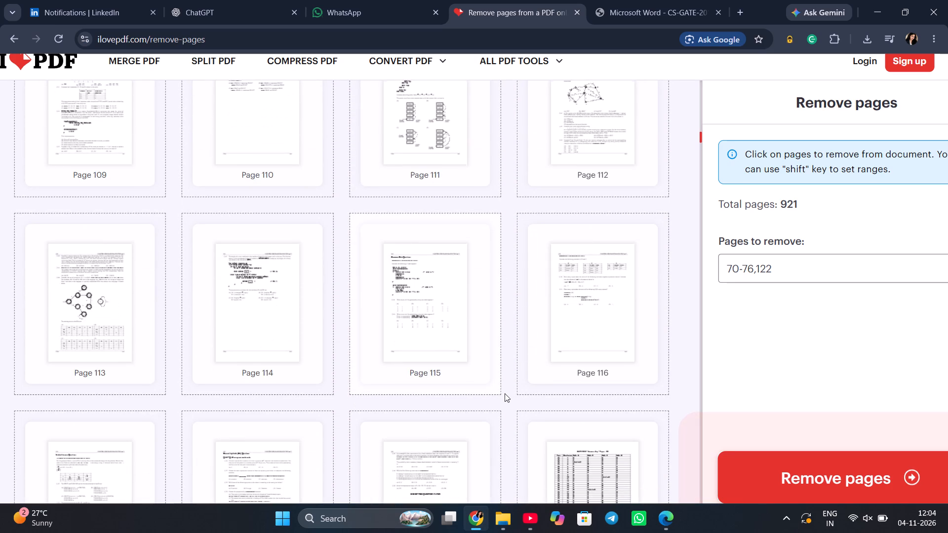
pyautogui.scroll(-4, 505, 393)
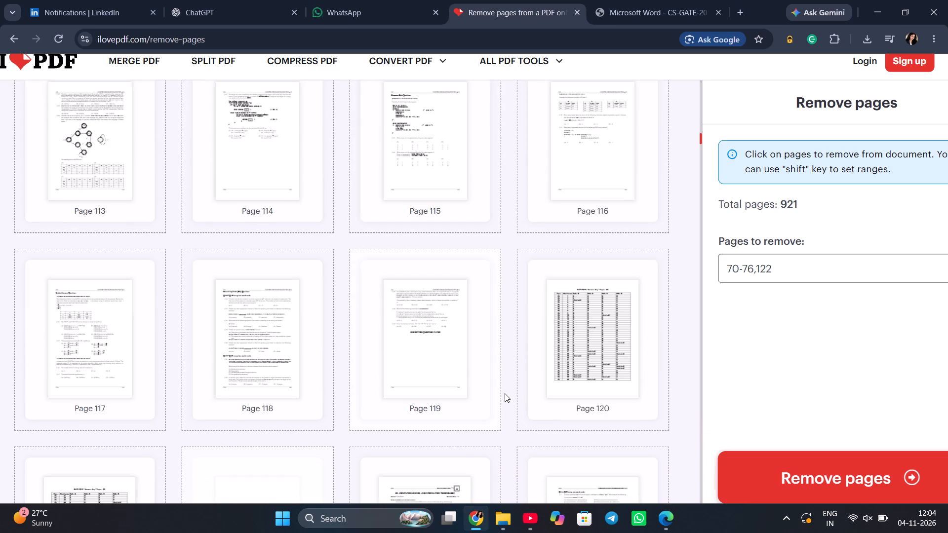
pyautogui.scroll(-3, 505, 393)
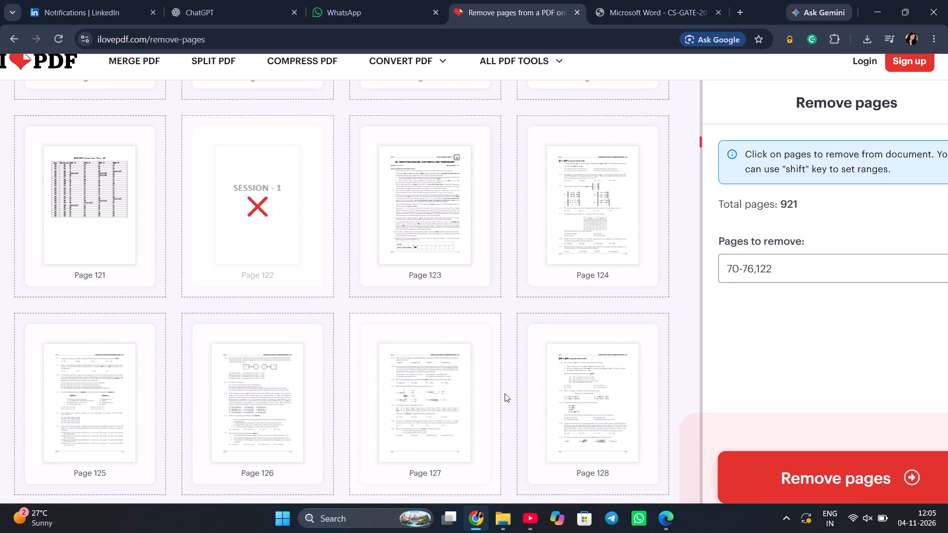
pyautogui.scroll(-3, 500, 417)
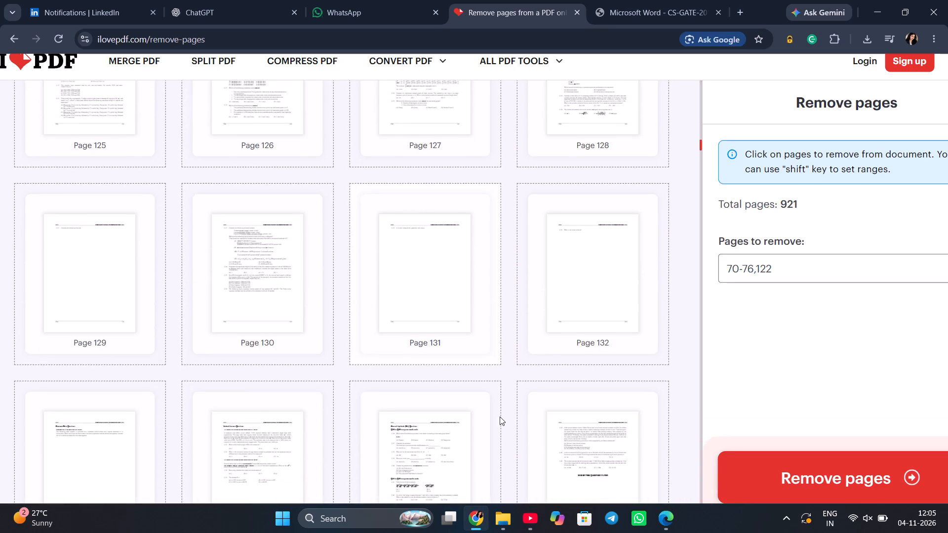
pyautogui.scroll(-1, 500, 417)
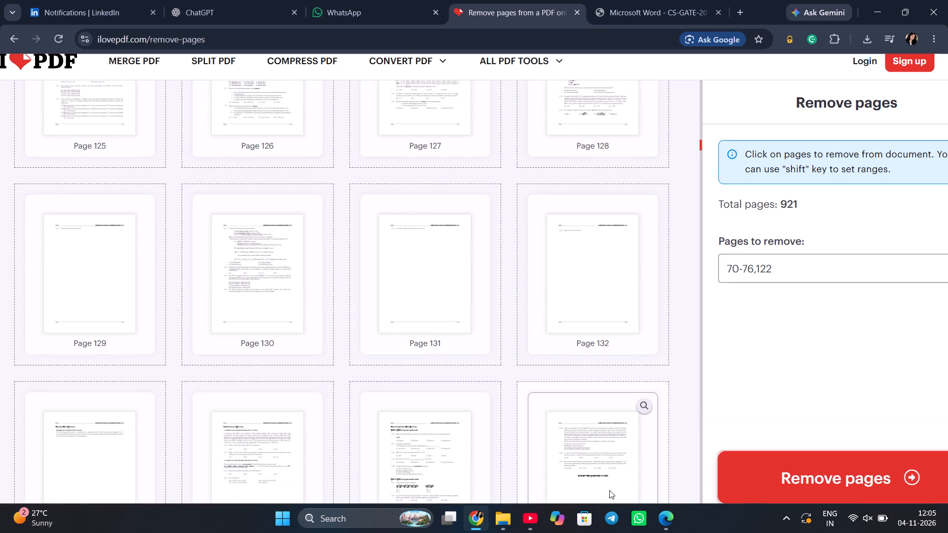
# Switch to the merged PDF in Edge and examine pages 122 to 137, from SESSION - 1 to the SESSION - 2 title page.
pyautogui.click(660, 532)
pyautogui.scroll(4, 606, 328)
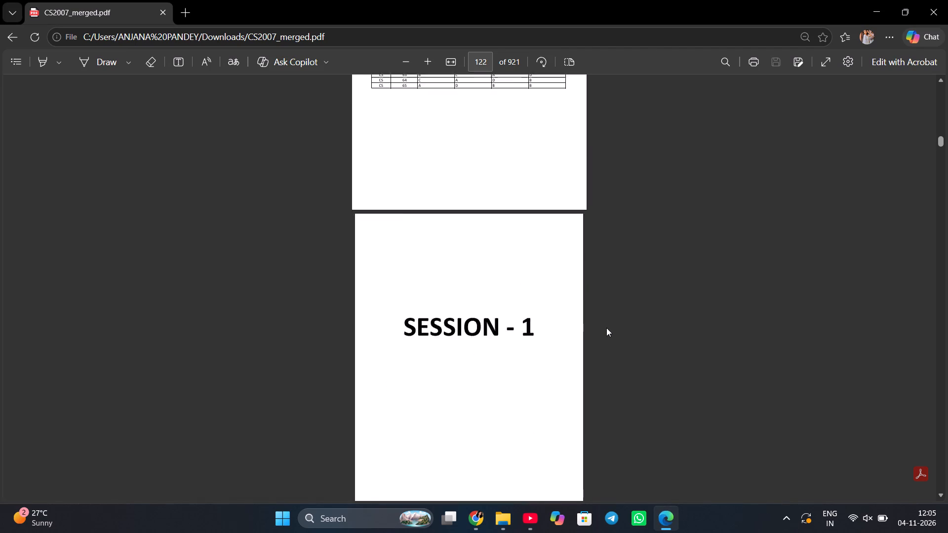
pyautogui.scroll(-18, 606, 328)
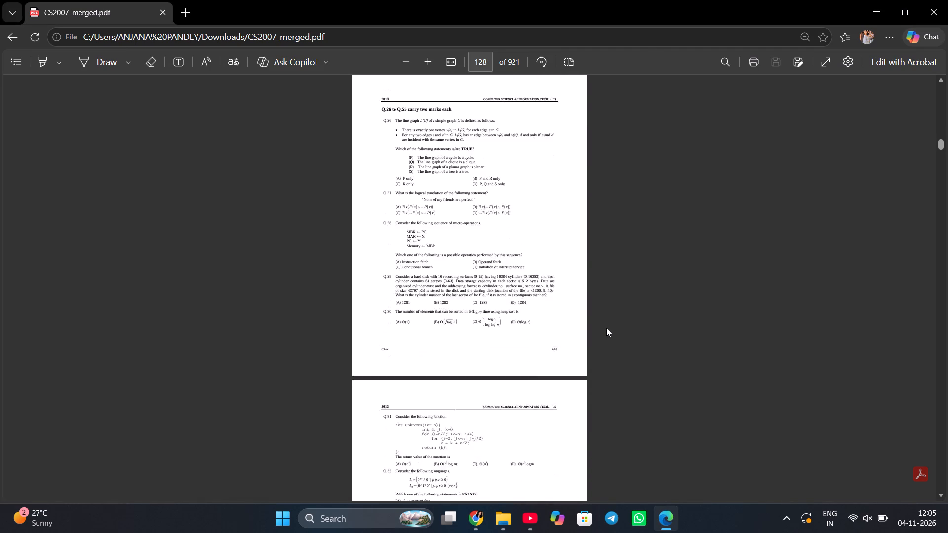
pyautogui.scroll(-5, 606, 328)
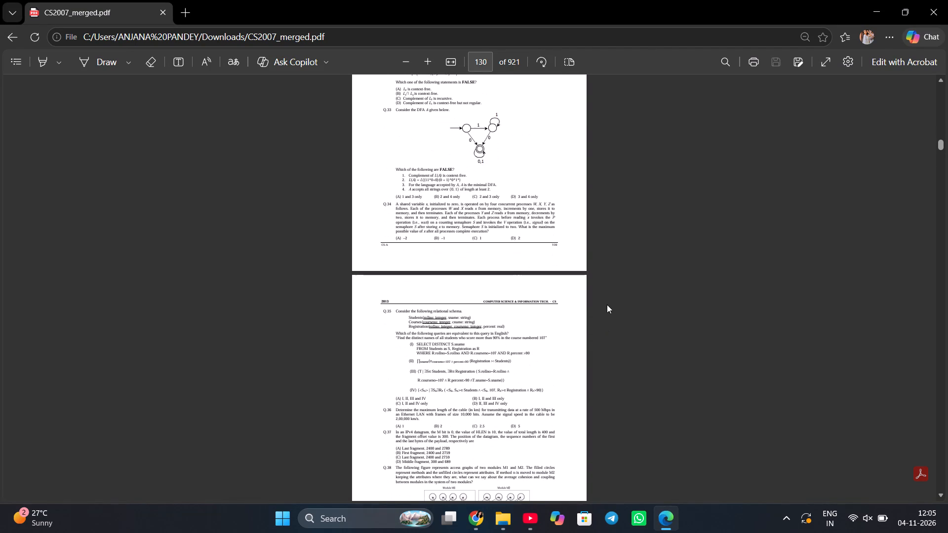
pyautogui.scroll(-2, 607, 305)
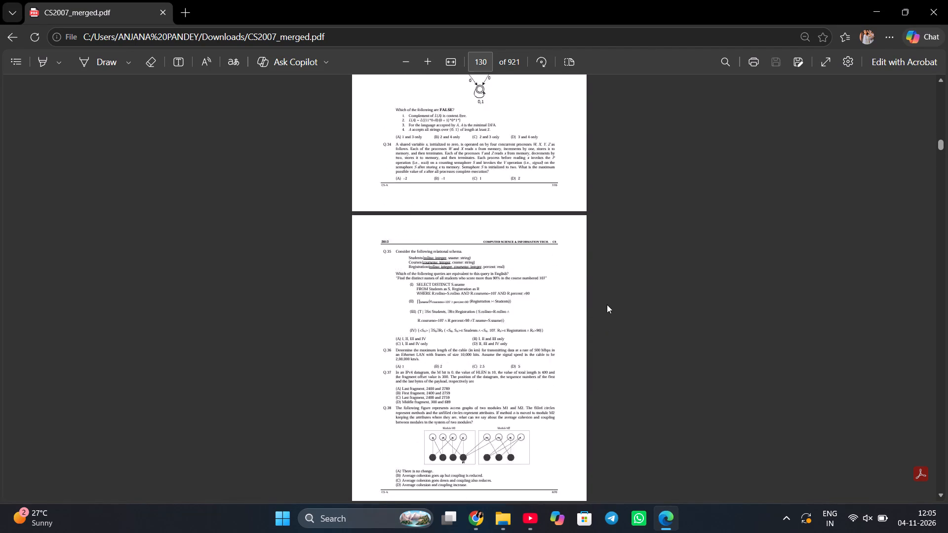
pyautogui.scroll(-15, 607, 305)
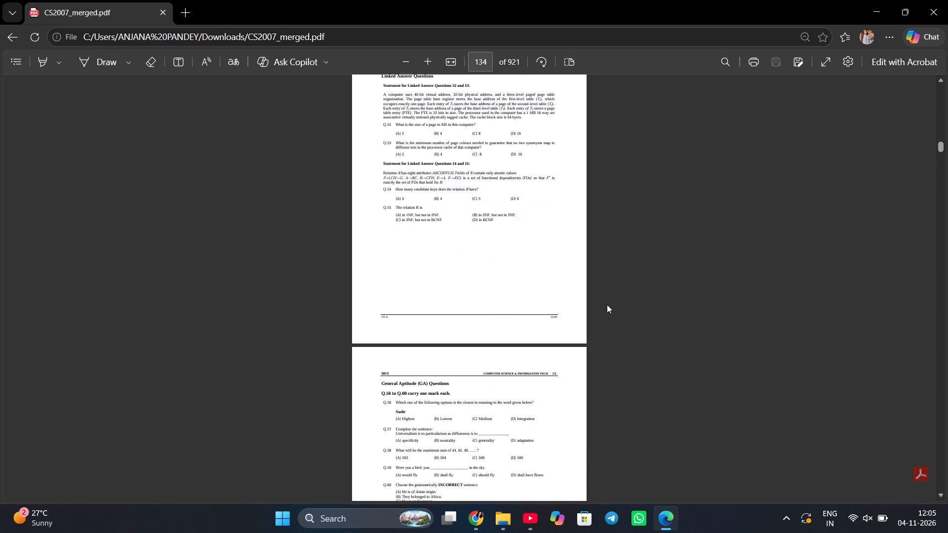
pyautogui.scroll(-5, 607, 305)
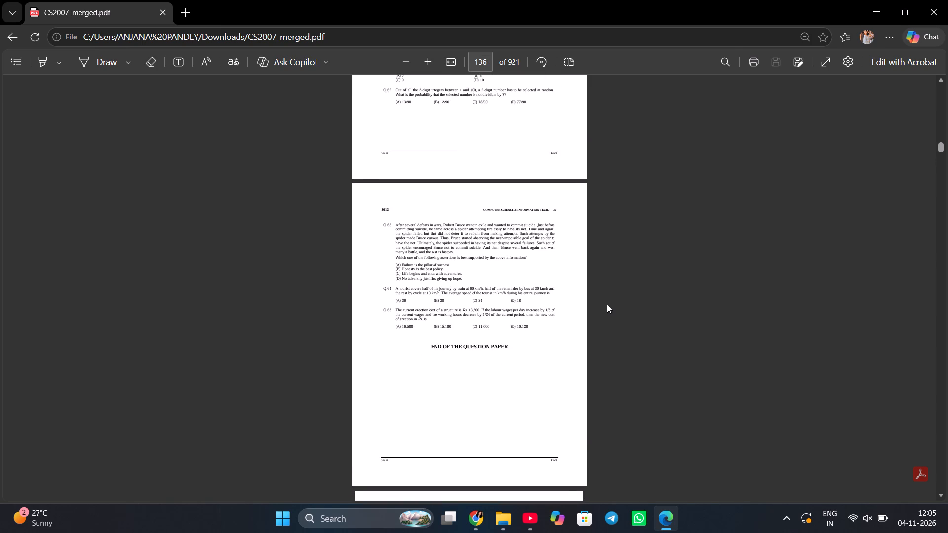
pyautogui.scroll(-5, 607, 305)
pyautogui.scroll(3, 607, 305)
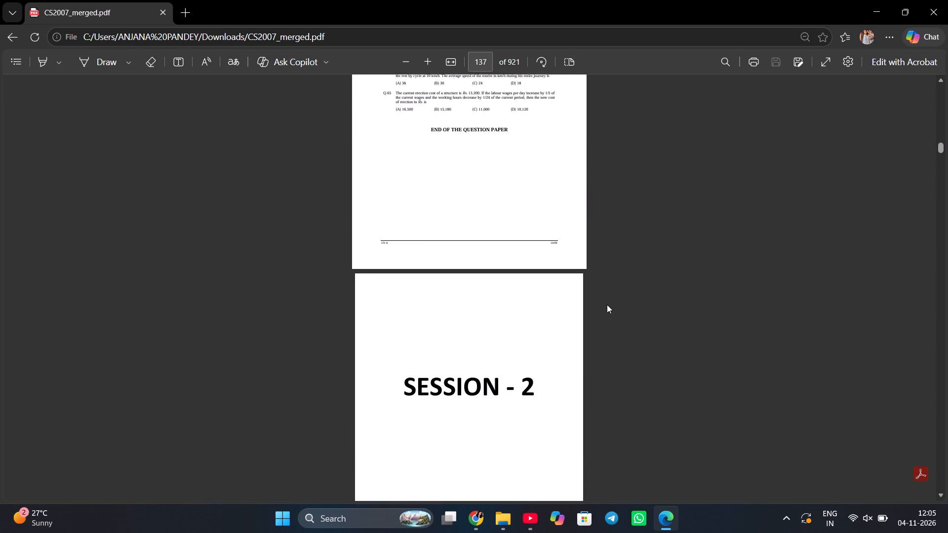
pyautogui.scroll(1, 607, 305)
pyautogui.scroll(-3, 607, 305)
pyautogui.scroll(11, 607, 305)
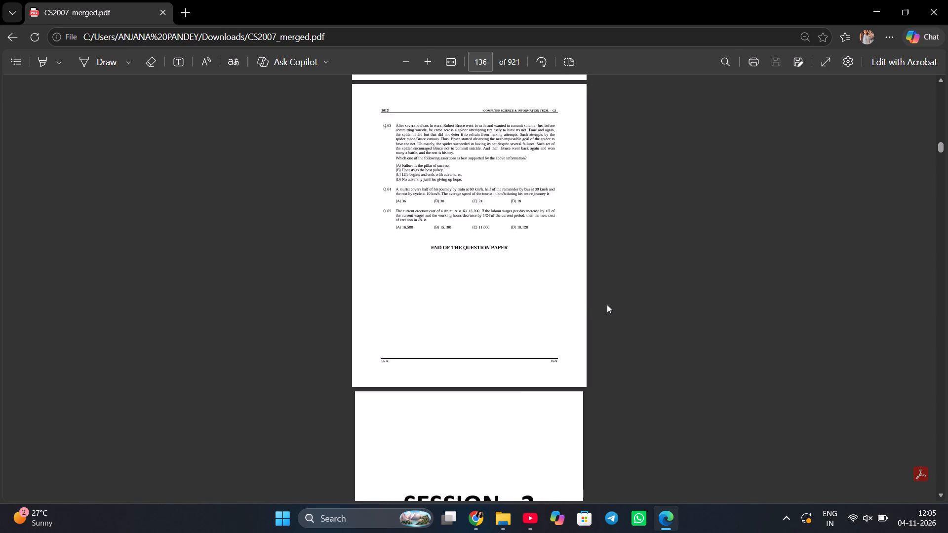
# Examine the merged PDF backwards from page 136 to page 99 for blank pages, dismissing the text-recognition notice.
pyautogui.scroll(20, 607, 305)
pyautogui.scroll(11, 607, 305)
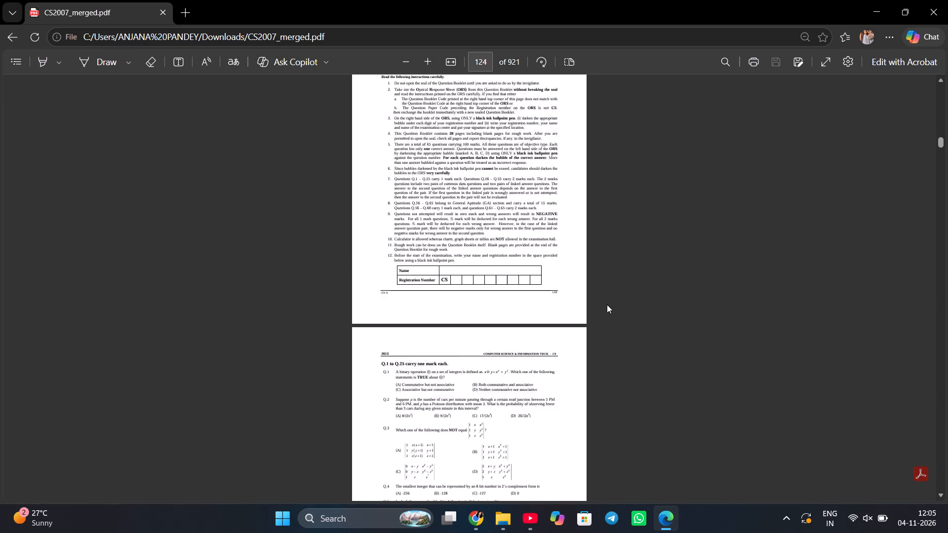
pyautogui.scroll(7, 607, 305)
pyautogui.click(607, 305)
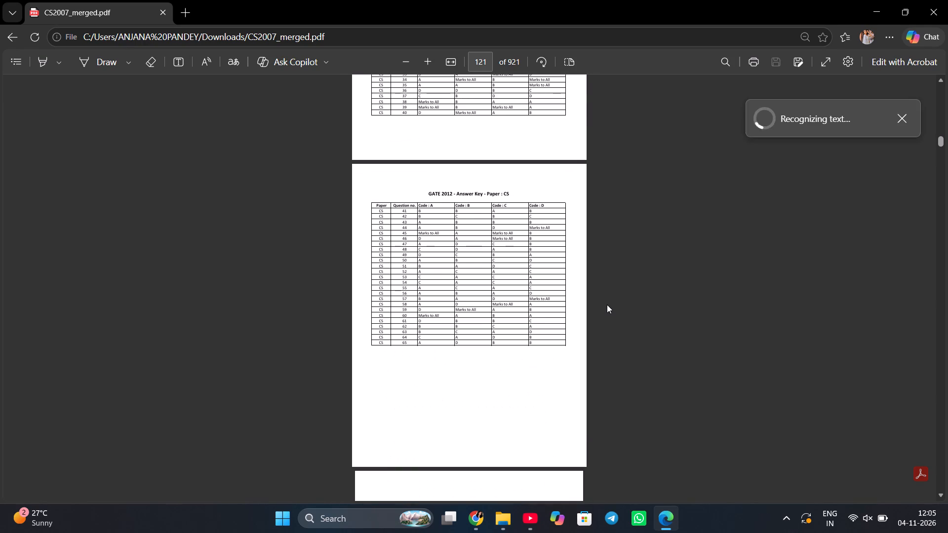
pyautogui.scroll(9, 607, 305)
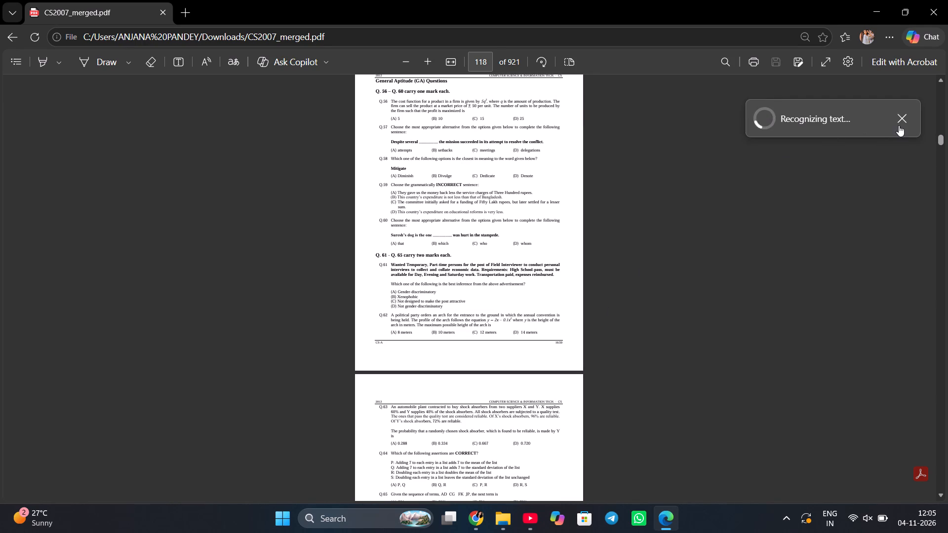
pyautogui.click(899, 115)
pyautogui.scroll(8, 791, 199)
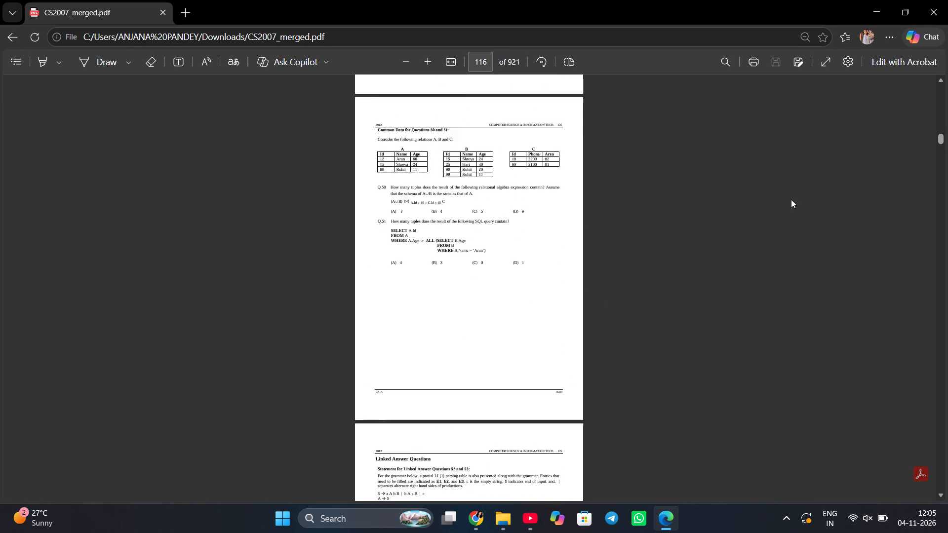
pyautogui.scroll(16, 791, 199)
pyautogui.scroll(7, 791, 199)
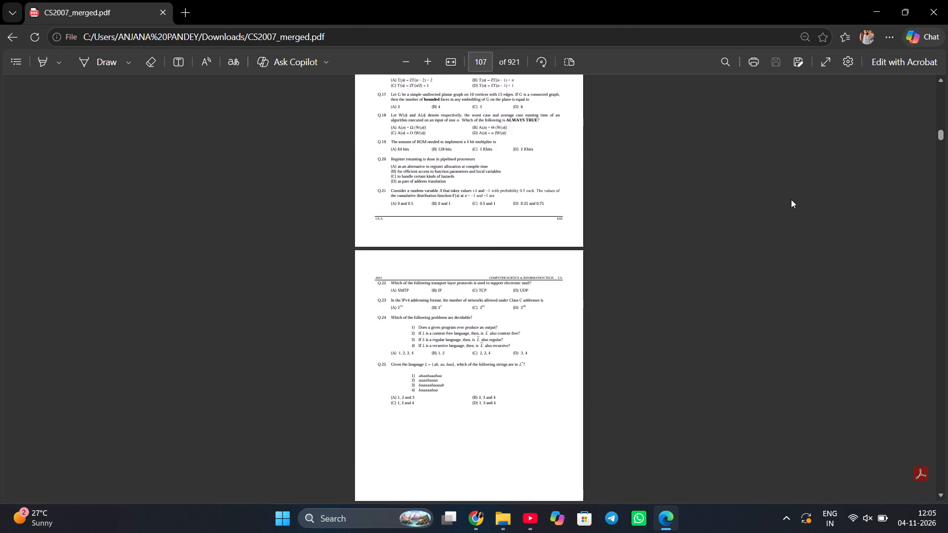
pyautogui.scroll(14, 791, 199)
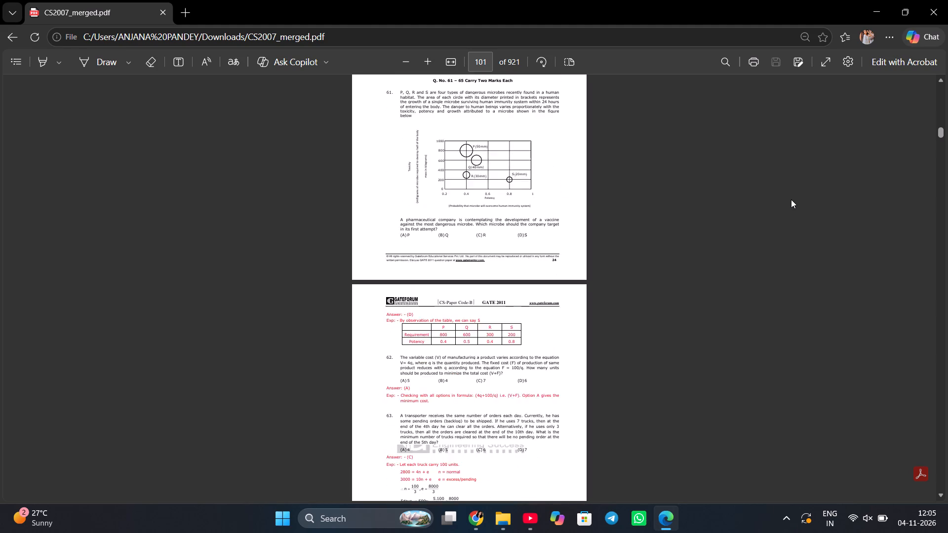
pyautogui.scroll(4, 791, 199)
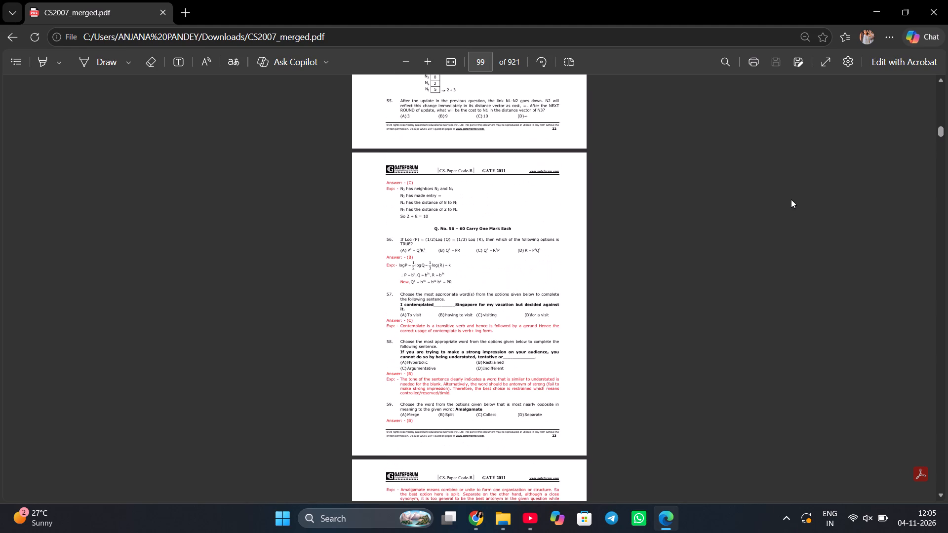
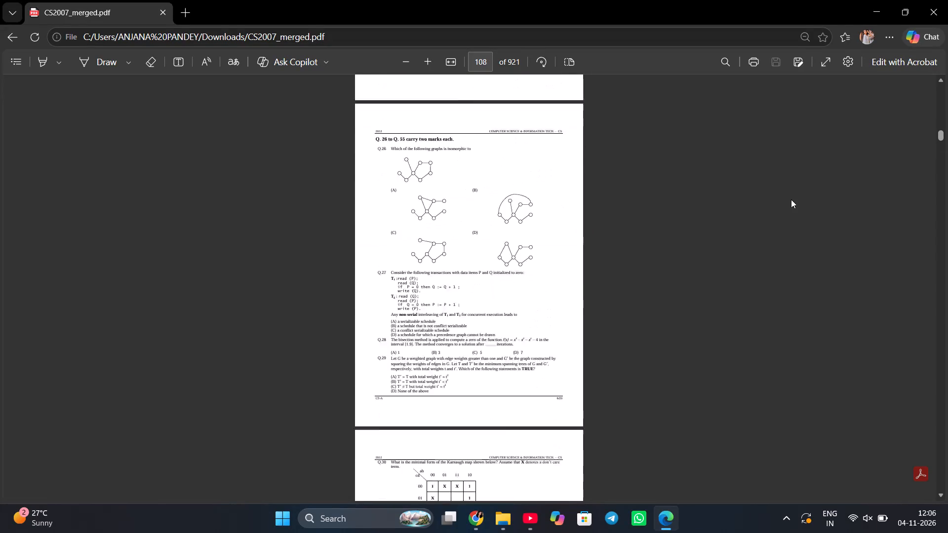
# Examine the merged PDF from page 108 to page 136, covering the 2012 paper, its answer key and the first 2013 session, for blank pages.
pyautogui.scroll(-14, 791, 199)
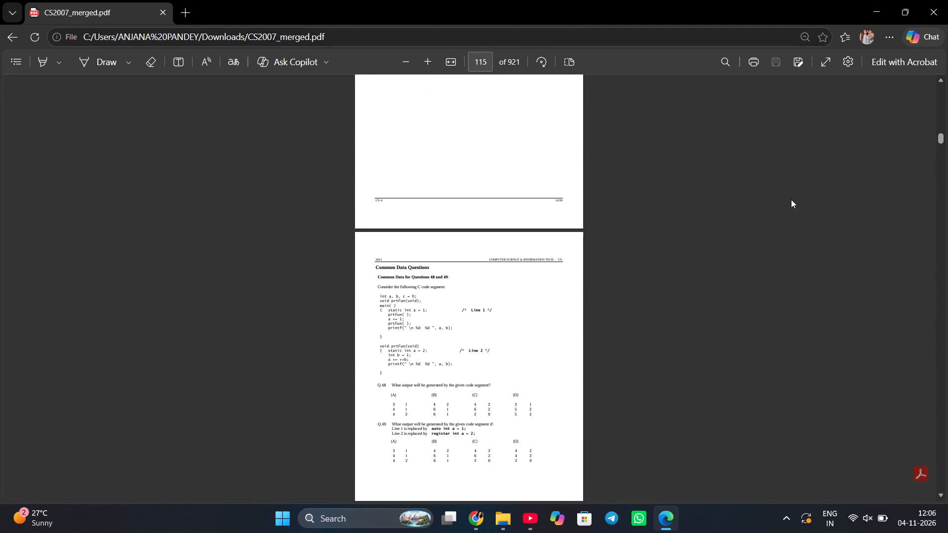
pyautogui.scroll(-9, 791, 199)
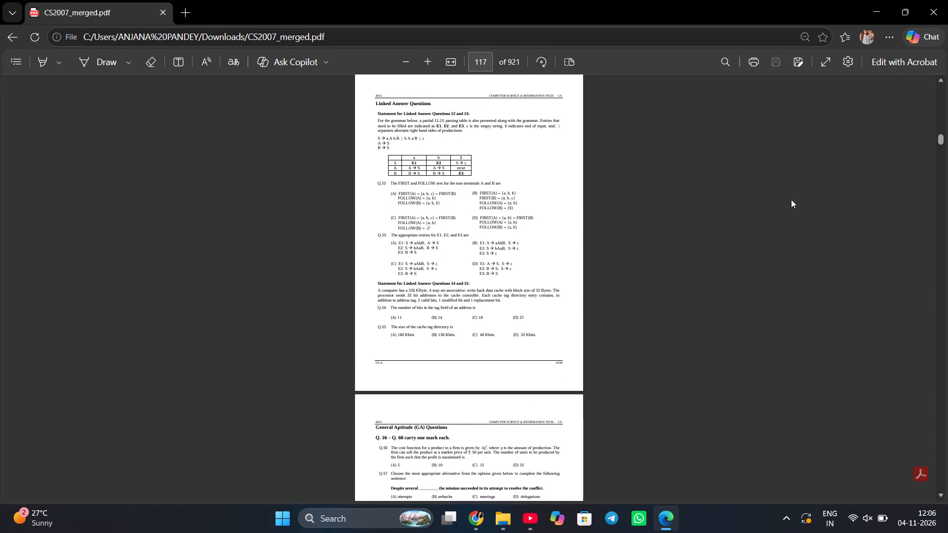
pyautogui.scroll(-12, 791, 199)
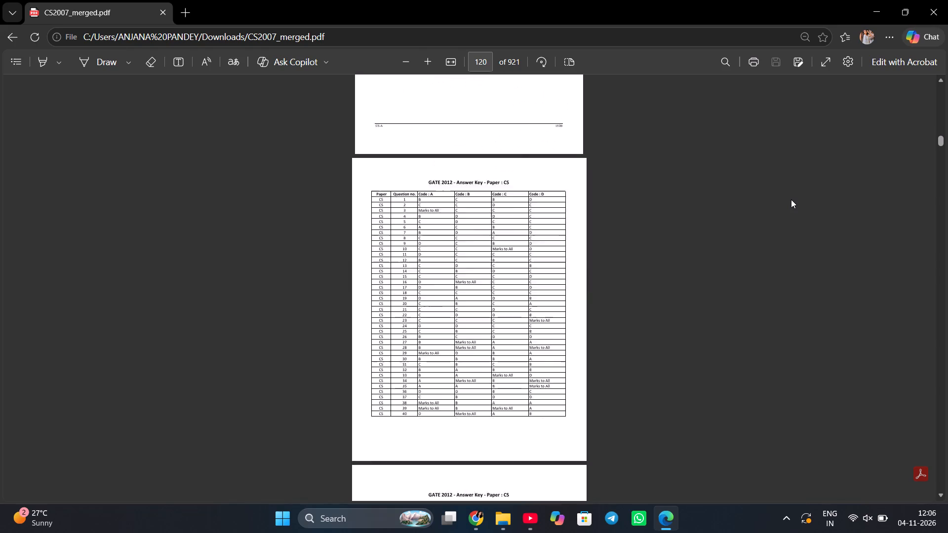
pyautogui.scroll(-11, 791, 199)
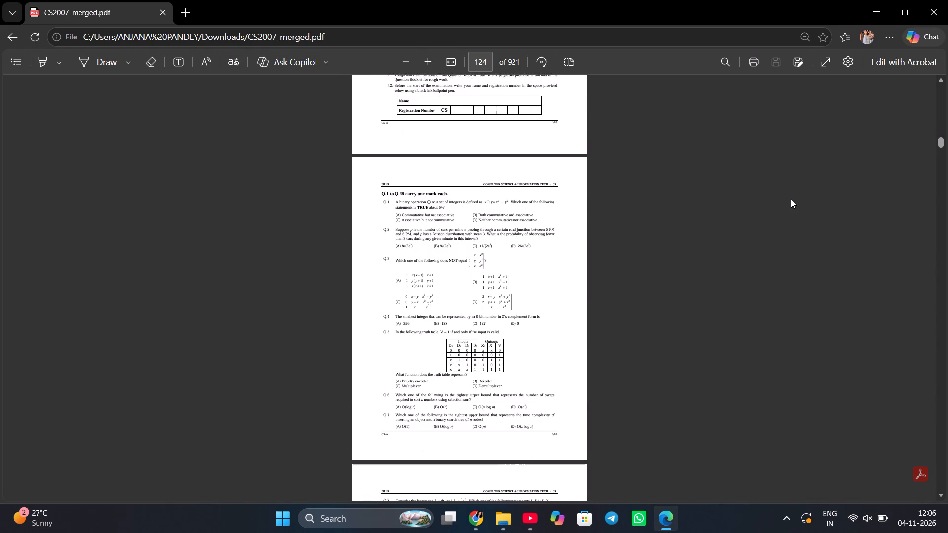
pyautogui.scroll(-15, 791, 199)
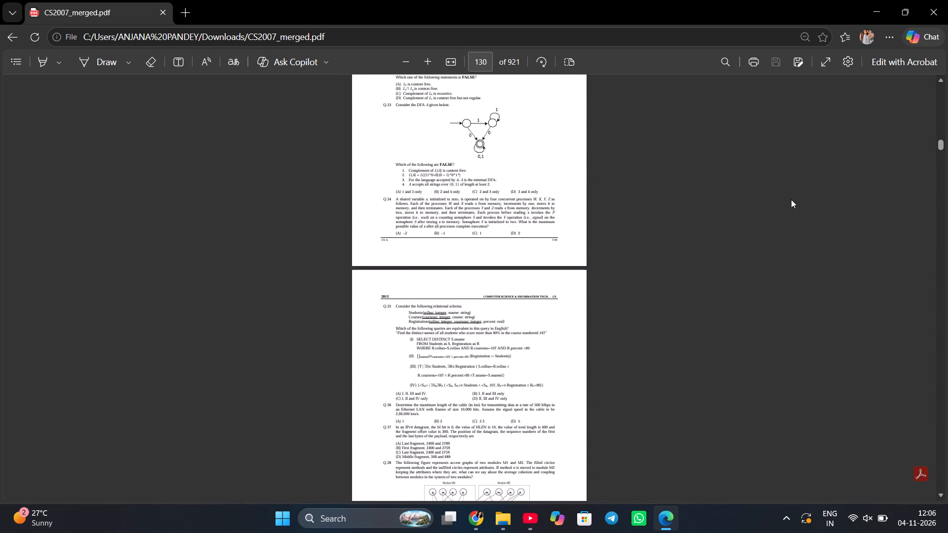
pyautogui.scroll(-19, 791, 199)
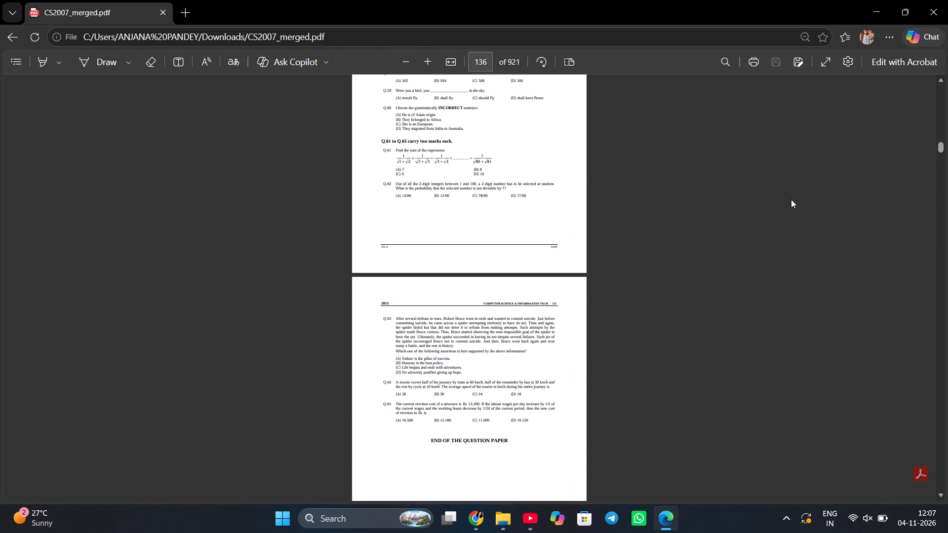
# Examine the remaining 2013 papers from page 136 to the SESSION - 4 title page for blank and title pages.
pyautogui.scroll(-18, 791, 199)
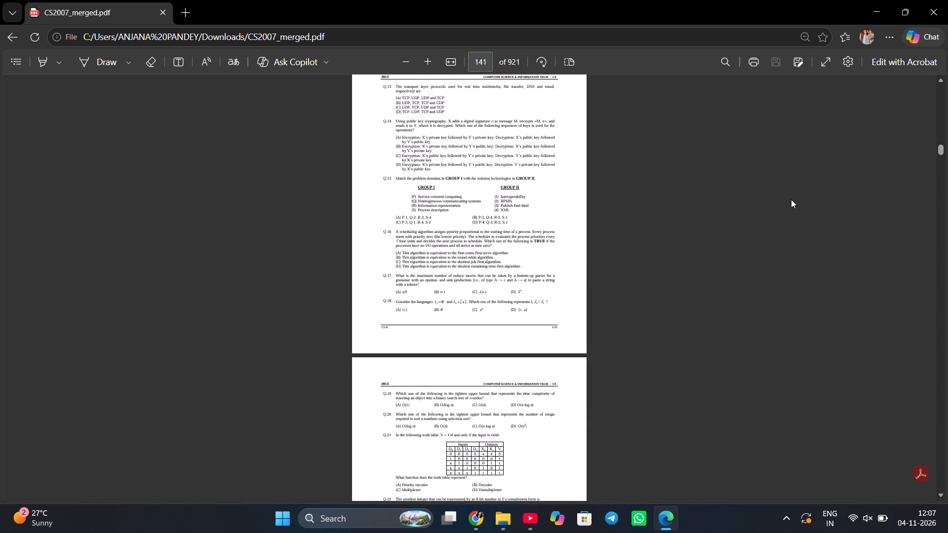
pyautogui.scroll(-20, 791, 199)
pyautogui.scroll(-7, 791, 199)
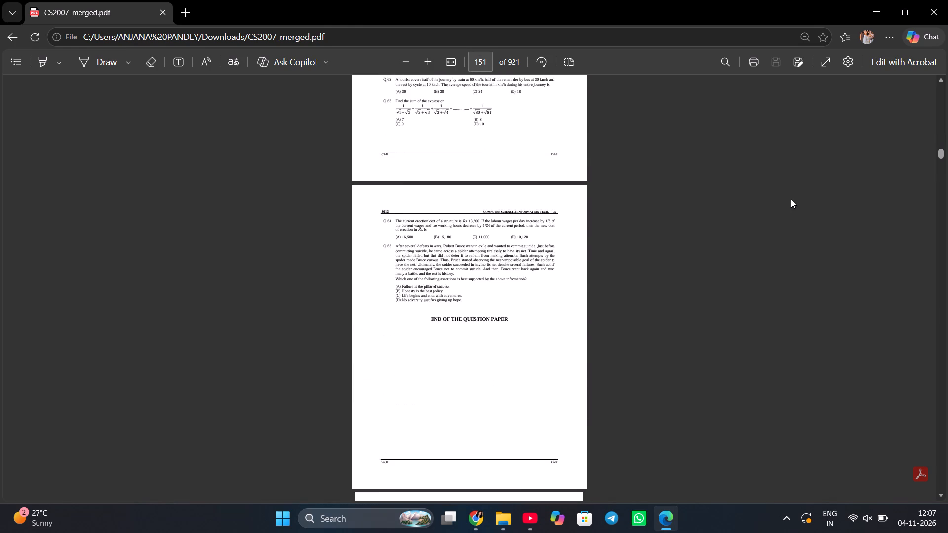
pyautogui.scroll(-18, 791, 199)
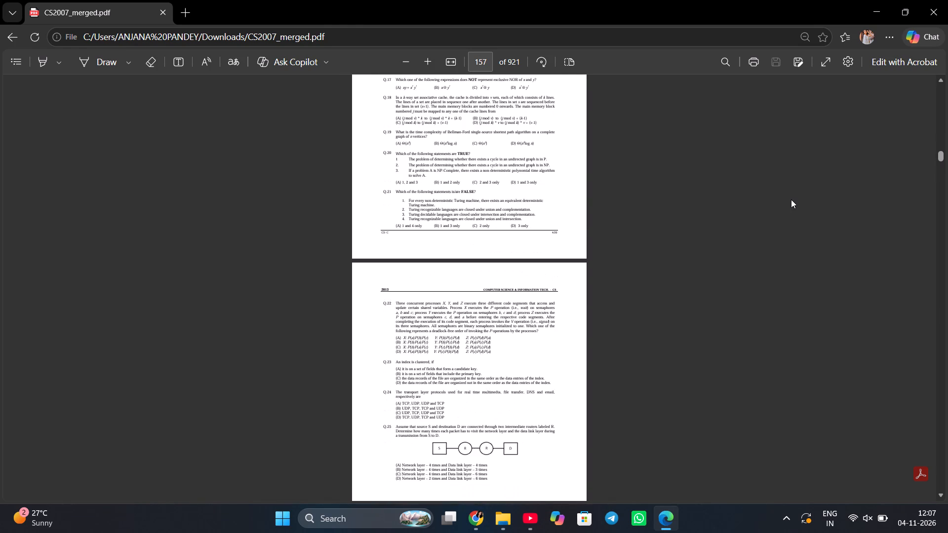
pyautogui.scroll(-16, 791, 199)
pyautogui.hscroll(1, 791, 199)
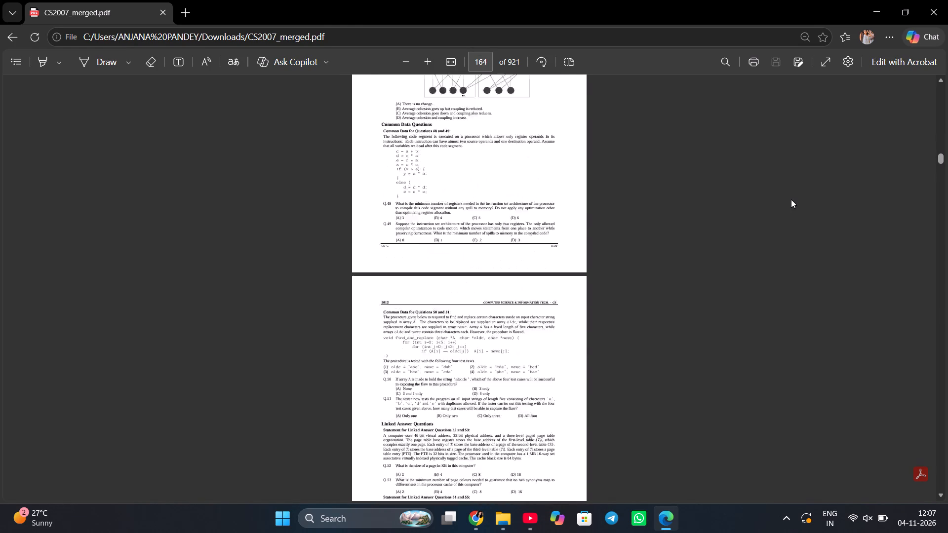
pyautogui.hscroll(1, 791, 199)
pyautogui.scroll(-14, 791, 199)
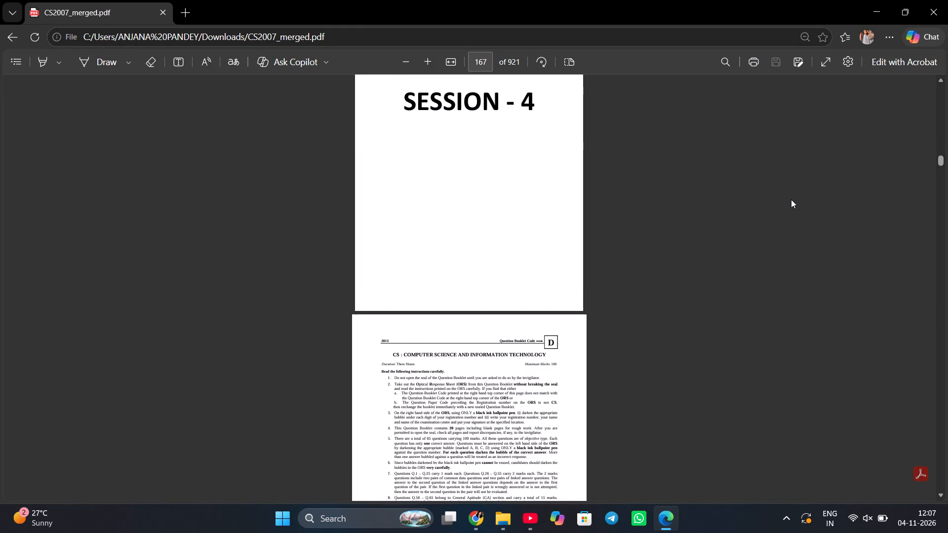
# Examine the merged PDF from the SESSION - 4 title page to page 194 in the GATE 2014 paper.
pyautogui.scroll(-15, 791, 199)
pyautogui.scroll(-11, 791, 199)
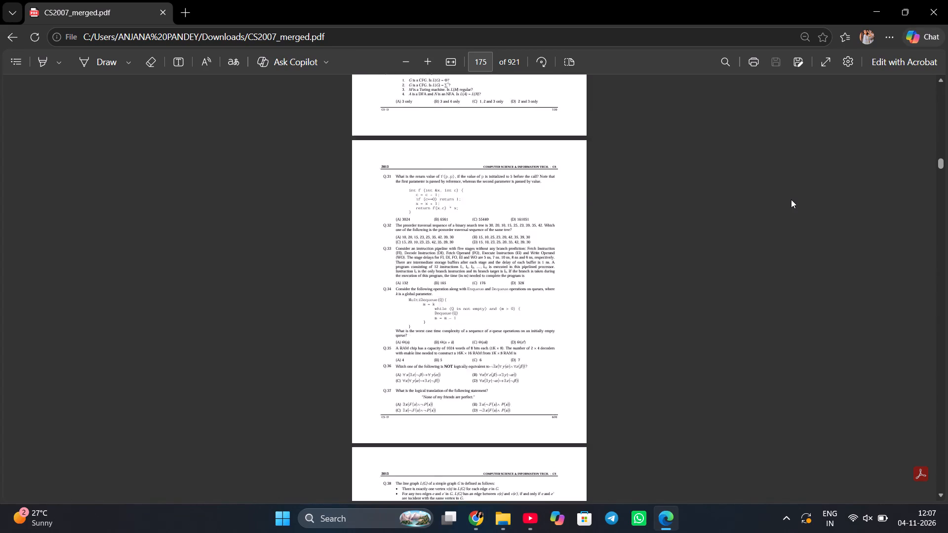
pyautogui.scroll(-20, 791, 199)
pyautogui.scroll(-7, 791, 199)
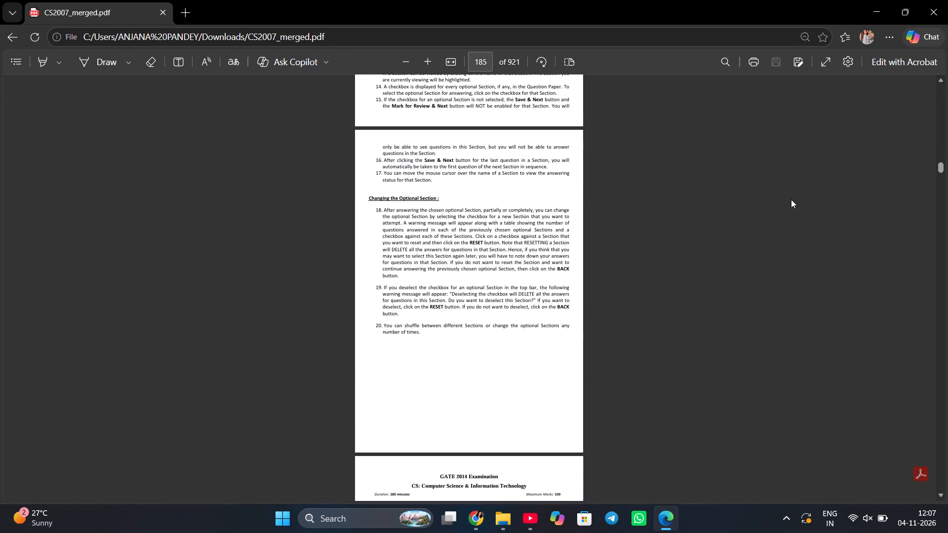
pyautogui.scroll(-15, 791, 199)
pyautogui.scroll(-15, 791, 199)
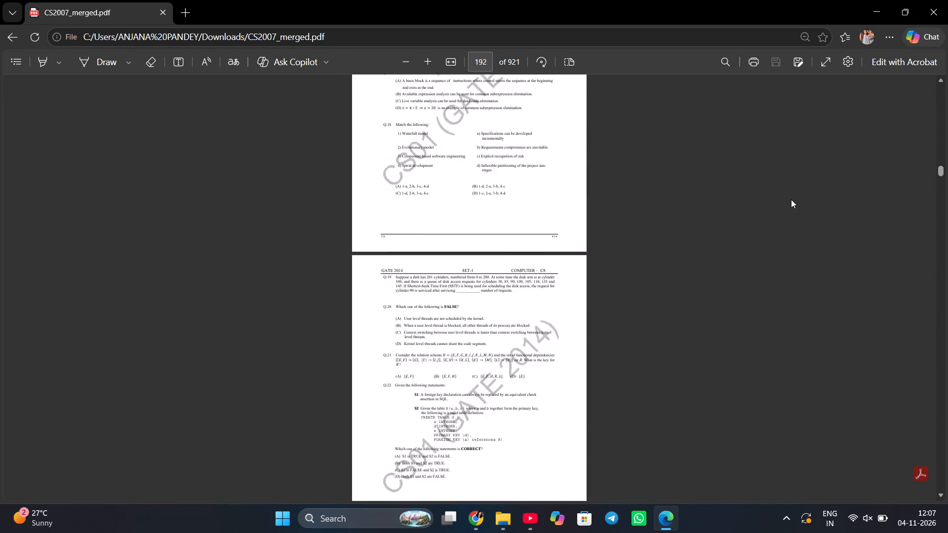
# Switch to Chrome and review the iLovePDF page thumbnails from page 109 to page 132 for nearly empty pages.
pyautogui.click(473, 515)
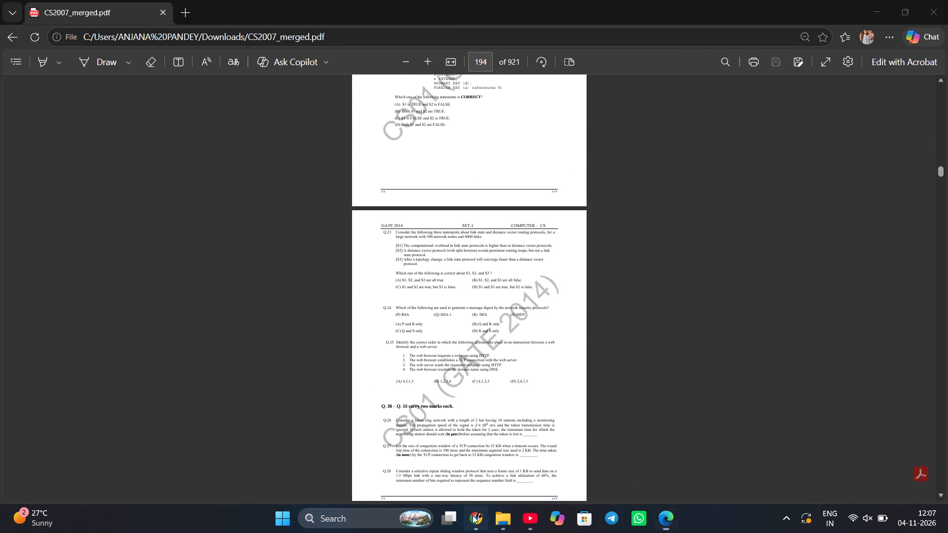
pyautogui.scroll(1, 472, 229)
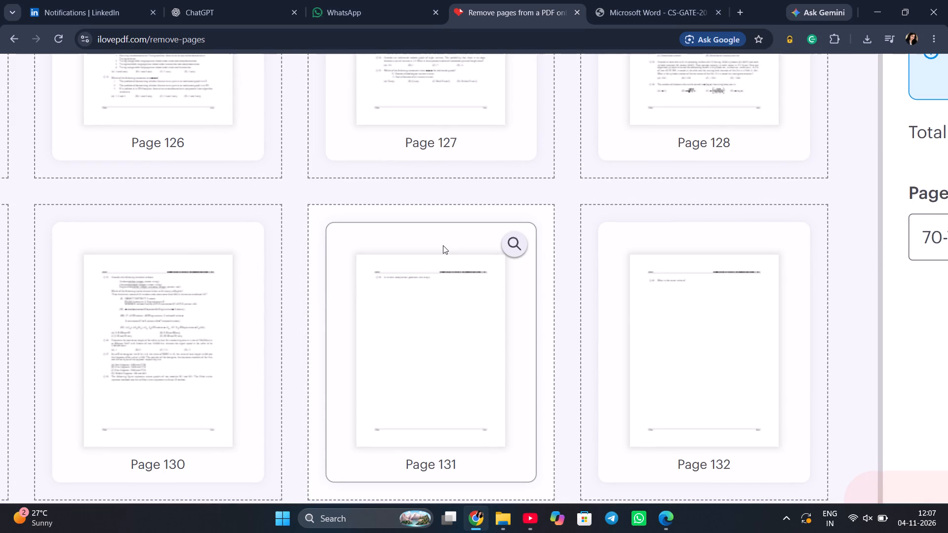
pyautogui.scroll(6, 443, 245)
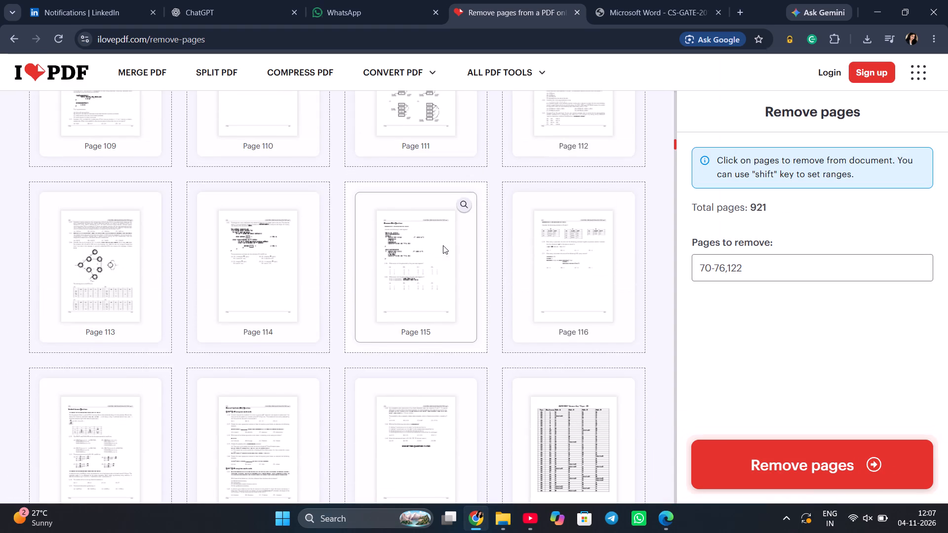
pyautogui.scroll(-4, 629, 328)
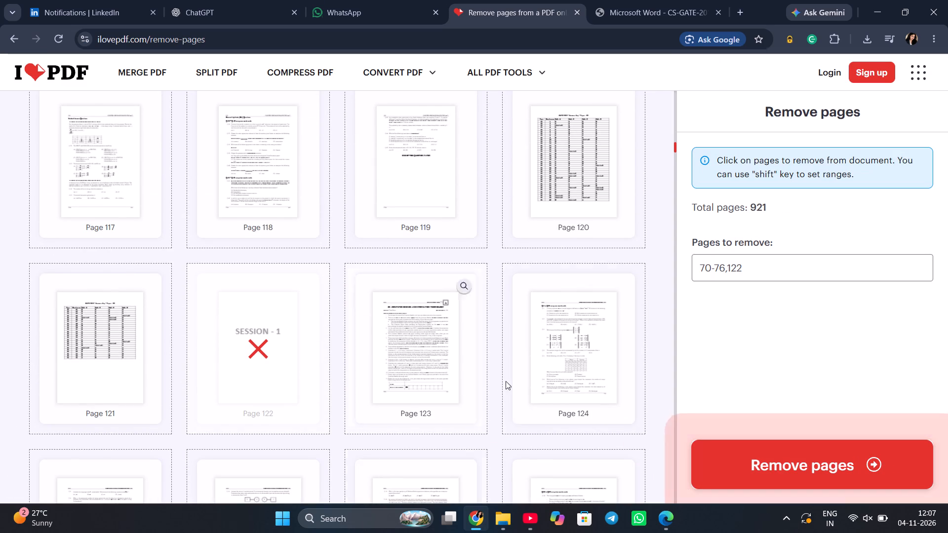
pyautogui.scroll(-4, 531, 384)
pyautogui.scroll(-2, 521, 195)
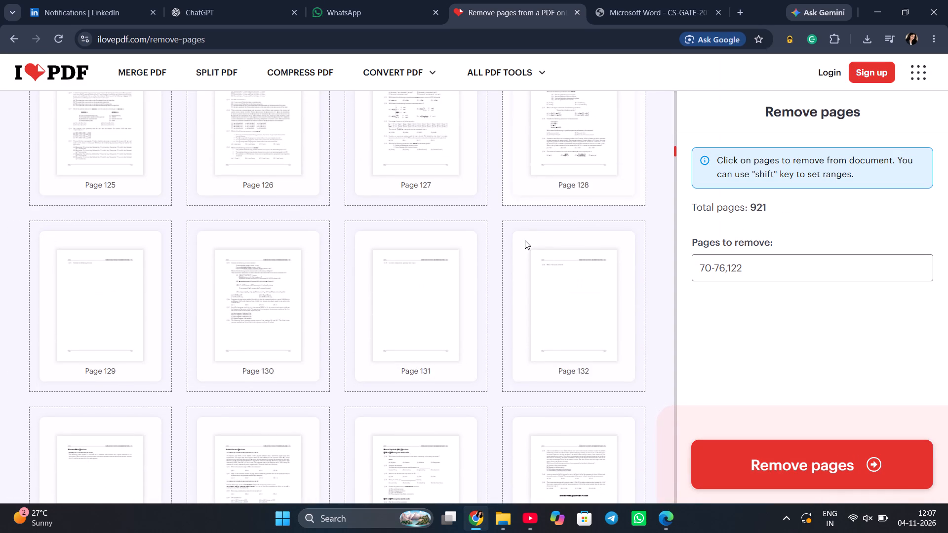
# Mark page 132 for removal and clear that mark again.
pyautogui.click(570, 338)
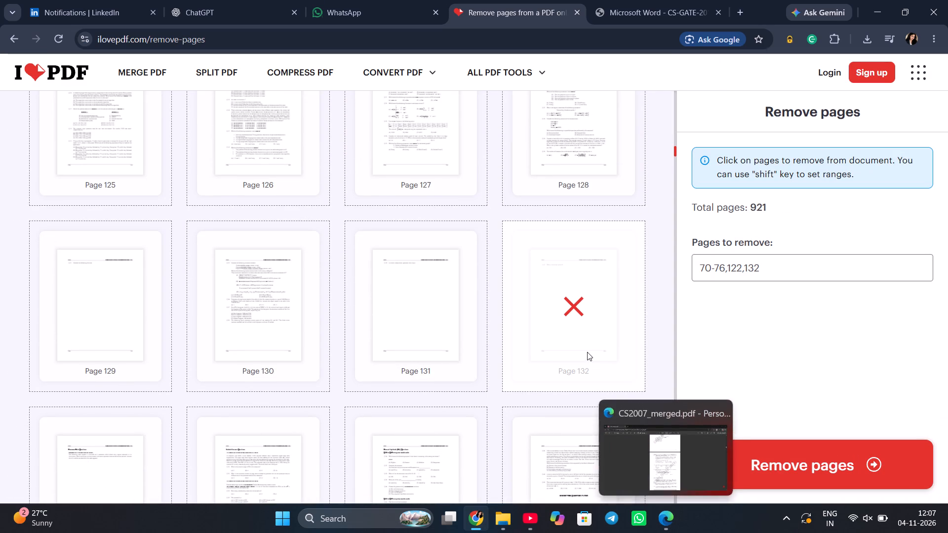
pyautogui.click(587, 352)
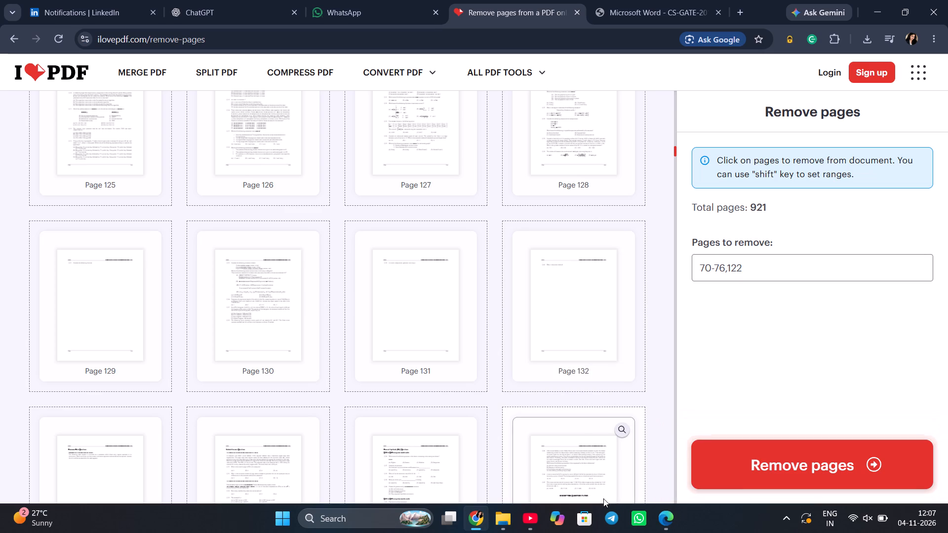
# Switch to the merged PDF in Edge, go to page 128, and check the content of pages 128 to 136 at a larger size.
pyautogui.click(671, 512)
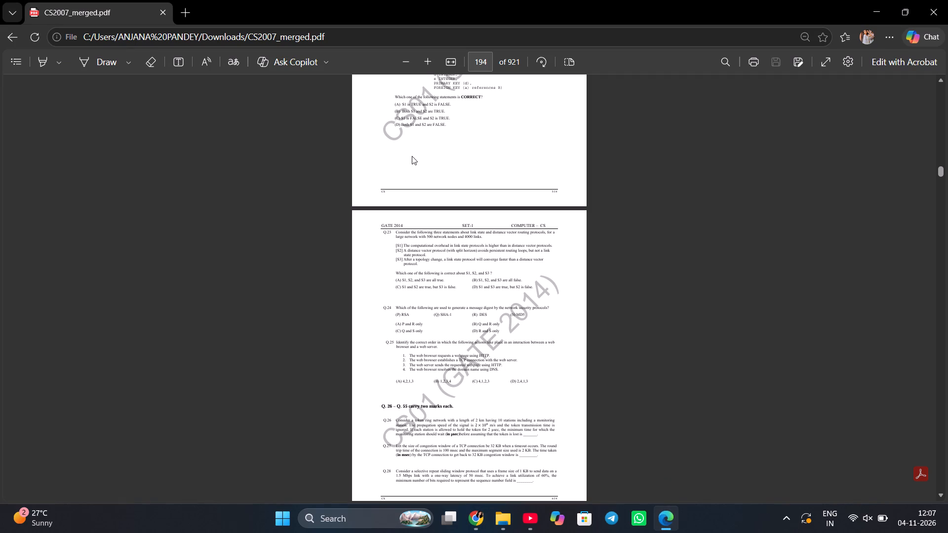
pyautogui.click(486, 67)
pyautogui.write('128')
pyautogui.press('Return')
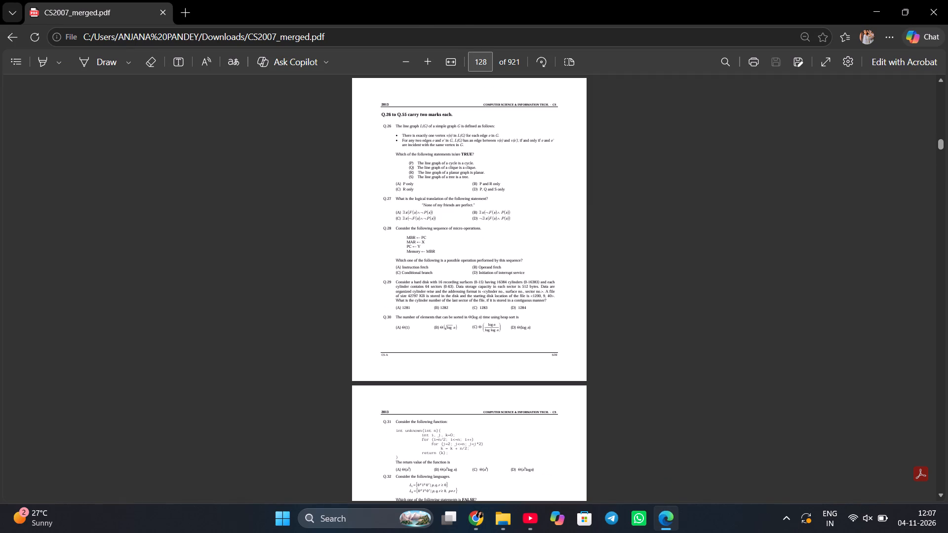
pyautogui.scroll(-4, 387, 257)
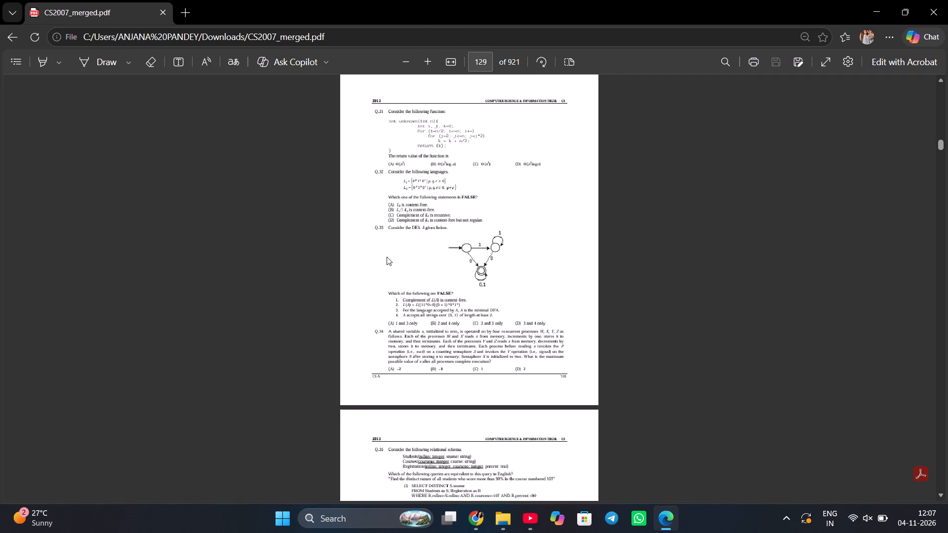
pyautogui.scroll(-8, 387, 257)
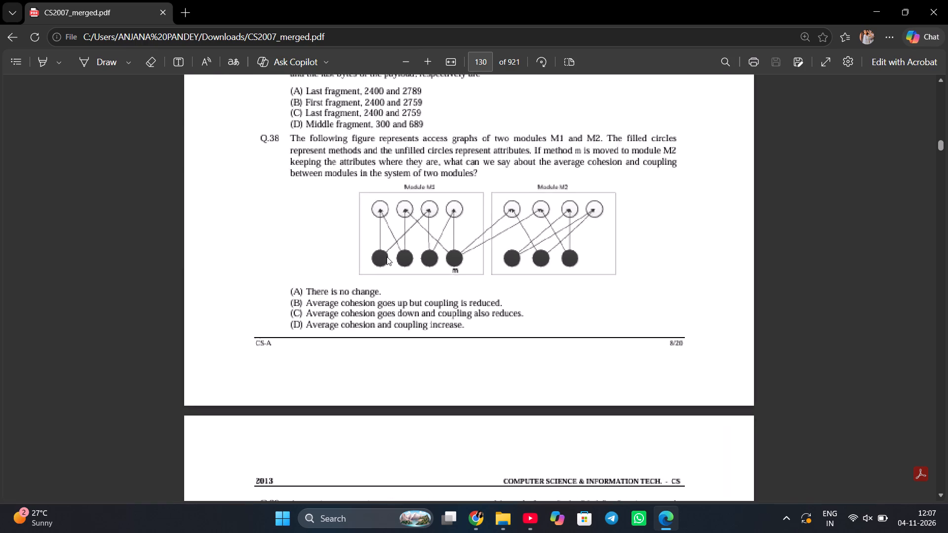
pyautogui.scroll(-17, 387, 257)
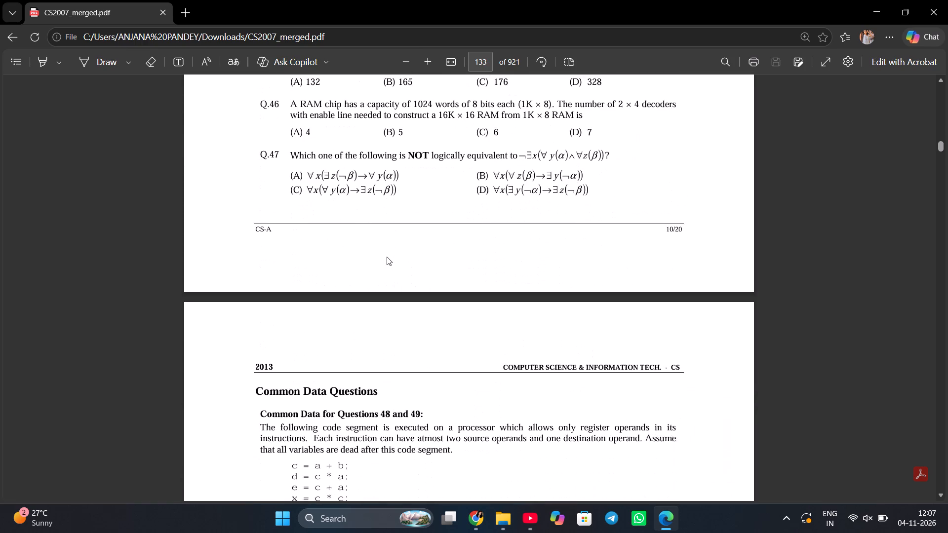
pyautogui.scroll(-9, 387, 257)
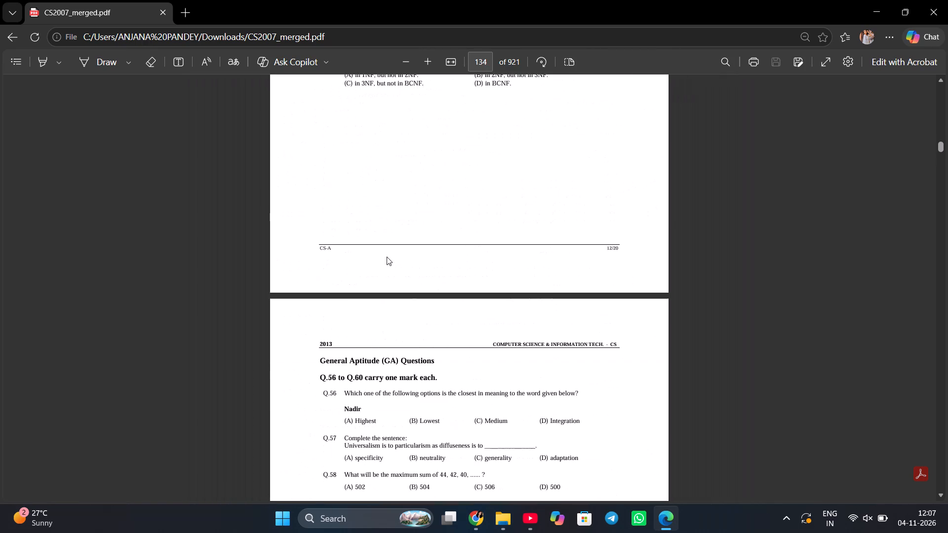
pyautogui.scroll(2, 387, 257)
pyautogui.scroll(-8, 387, 257)
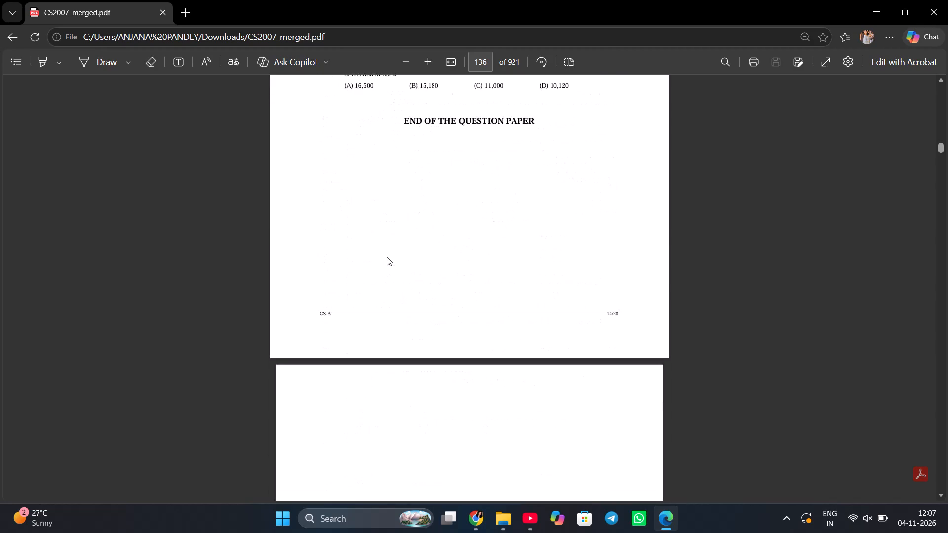
# Examine the merged PDF from page 136 through the 2013 Code B paper to its final page 151 for blank pages.
pyautogui.scroll(-14, 387, 257)
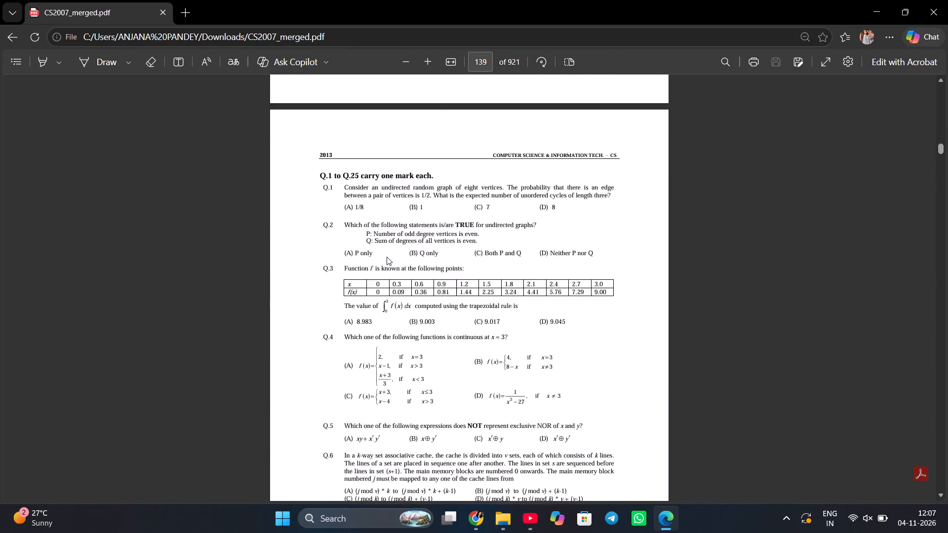
pyautogui.scroll(-6, 387, 257)
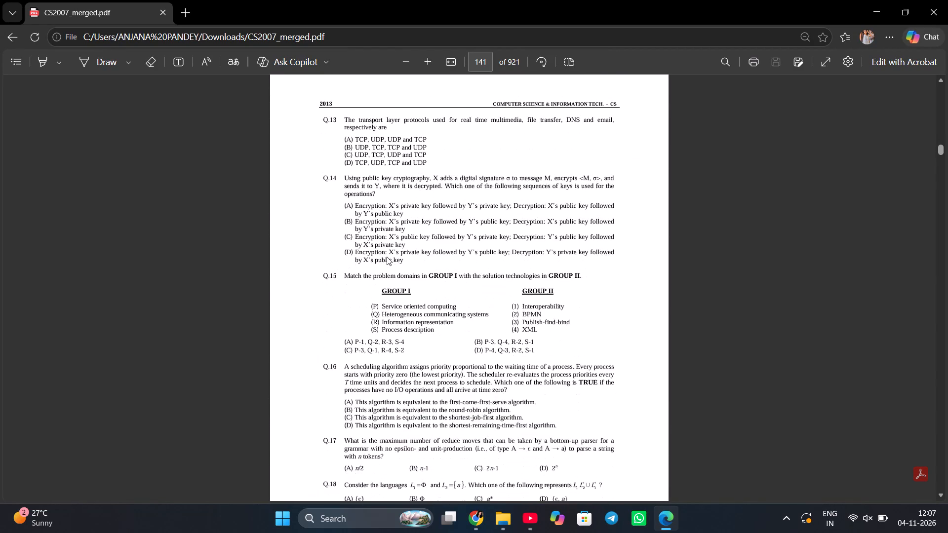
pyautogui.scroll(-3, 387, 257)
pyautogui.hscroll(-1, 387, 257)
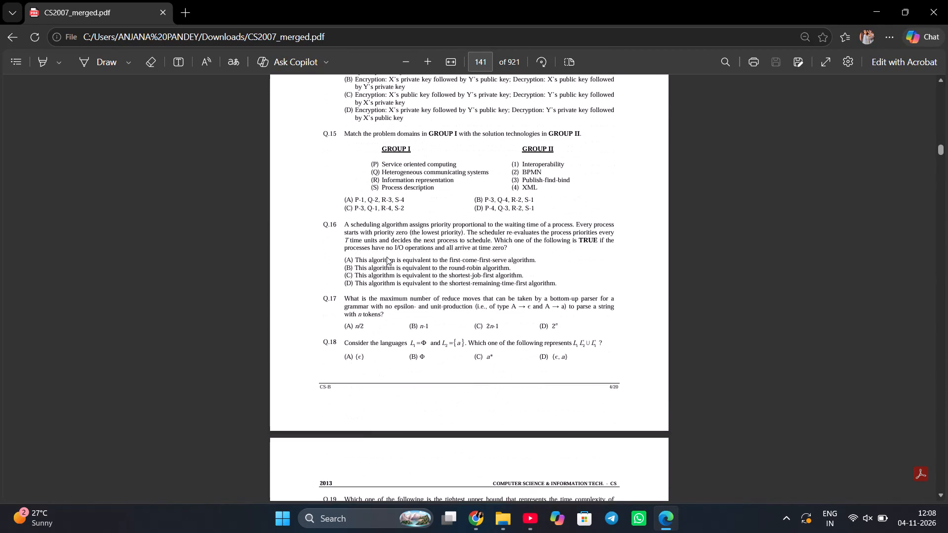
pyautogui.scroll(-9, 387, 257)
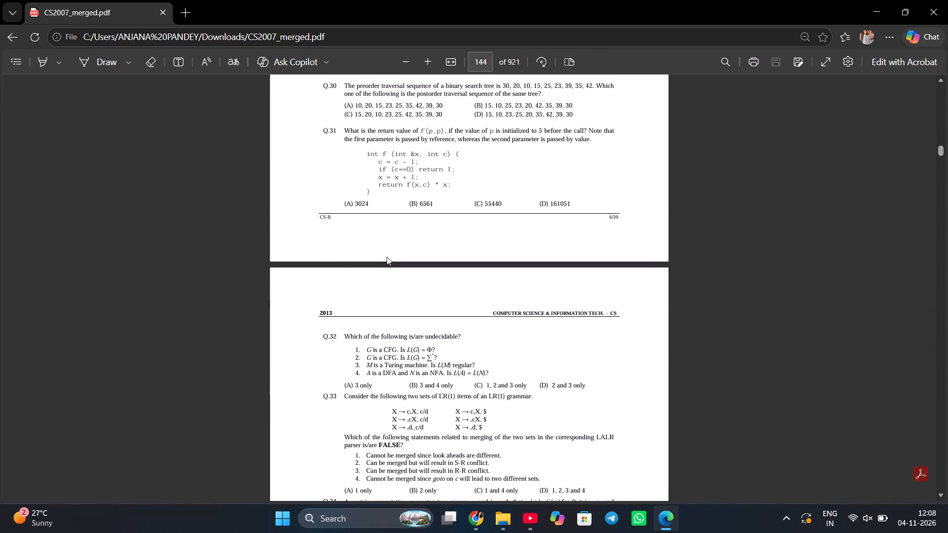
pyautogui.click(387, 257)
pyautogui.scroll(-1, 387, 257)
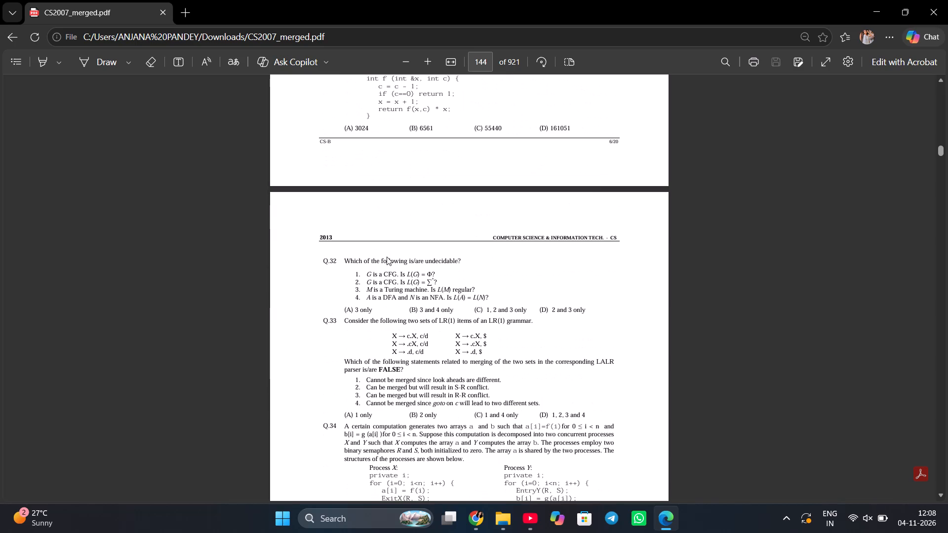
pyautogui.scroll(-6, 387, 257)
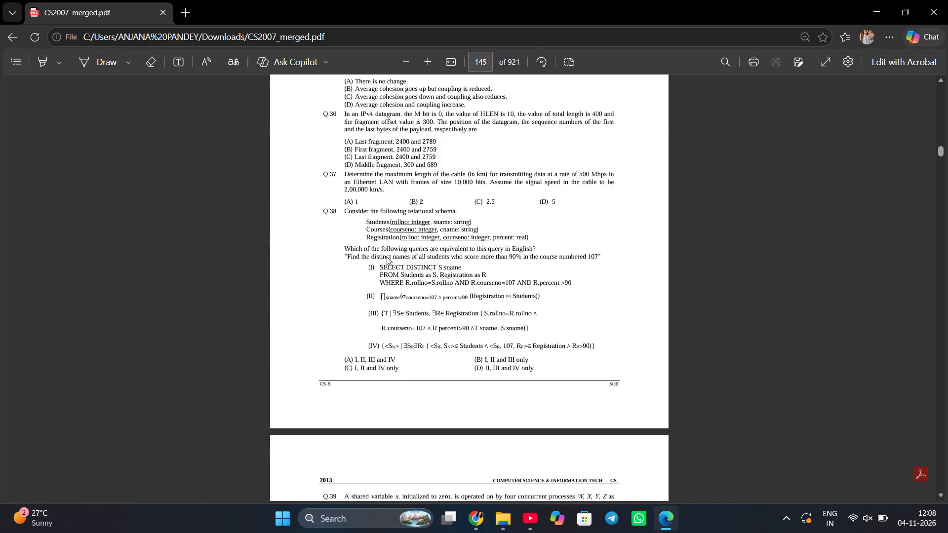
pyautogui.scroll(-7, 387, 257)
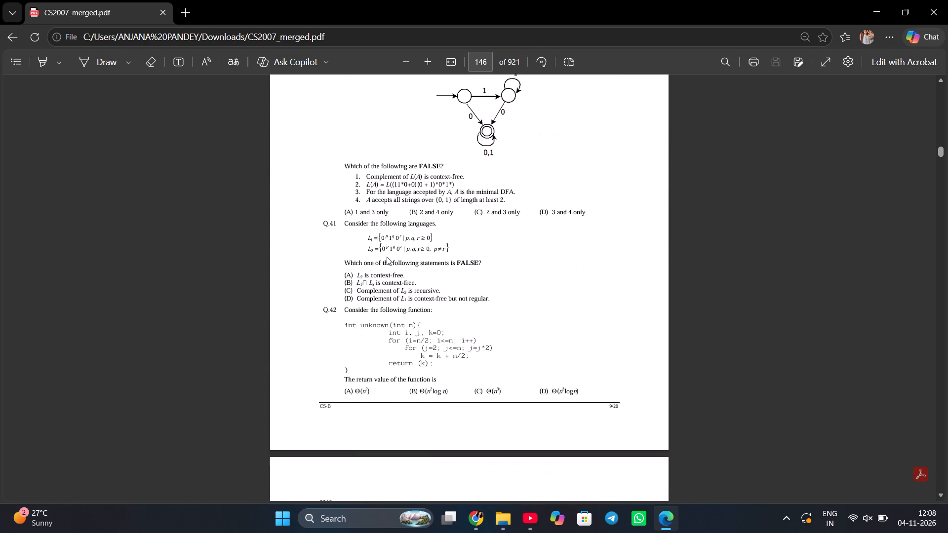
pyautogui.scroll(-3, 387, 257)
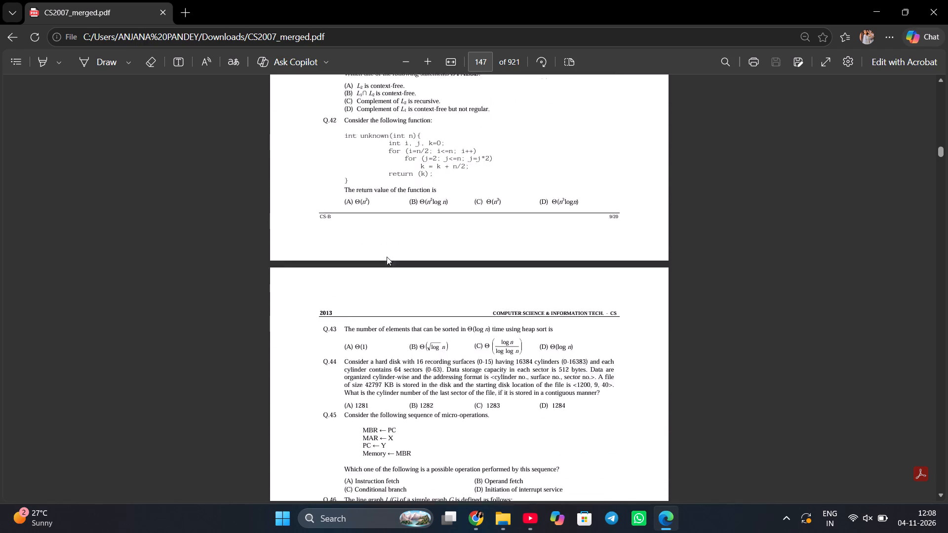
pyautogui.scroll(-3, 387, 257)
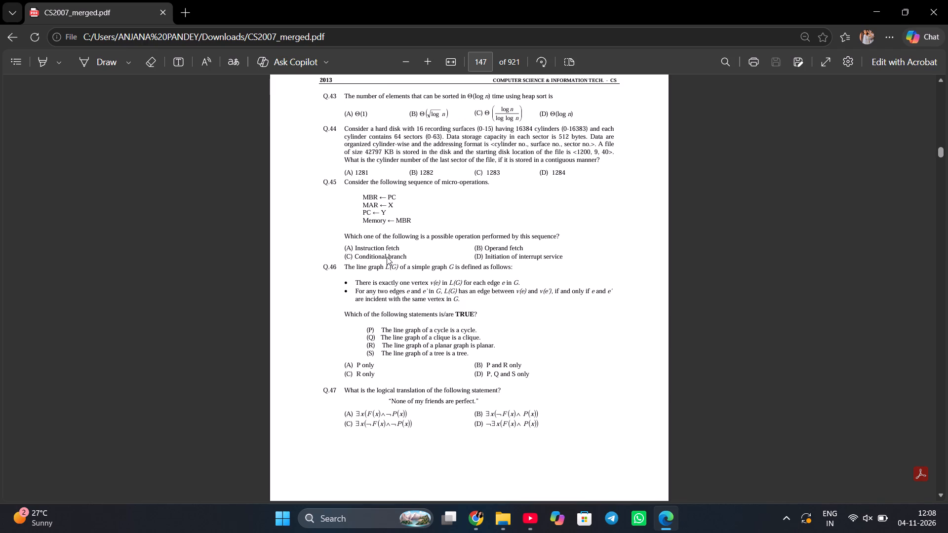
pyautogui.scroll(-10, 387, 257)
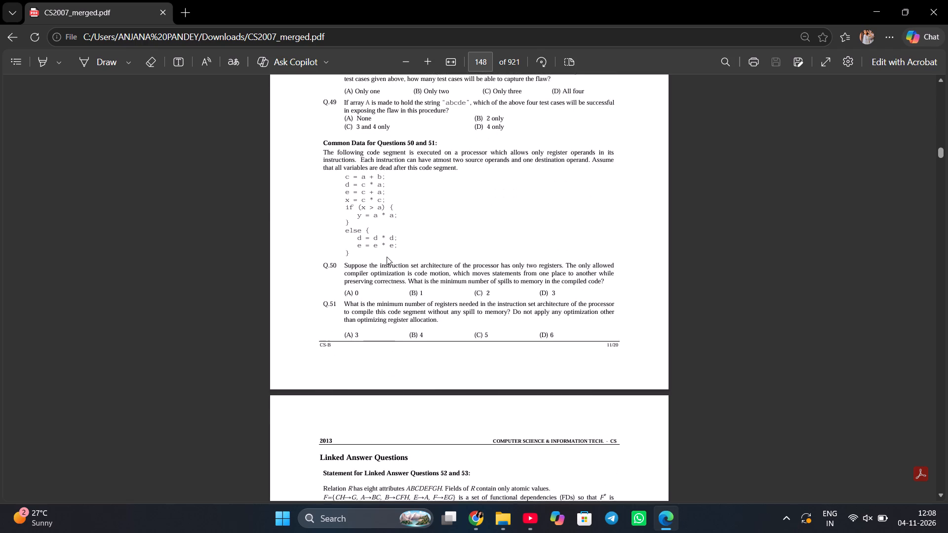
pyautogui.scroll(-10, 387, 257)
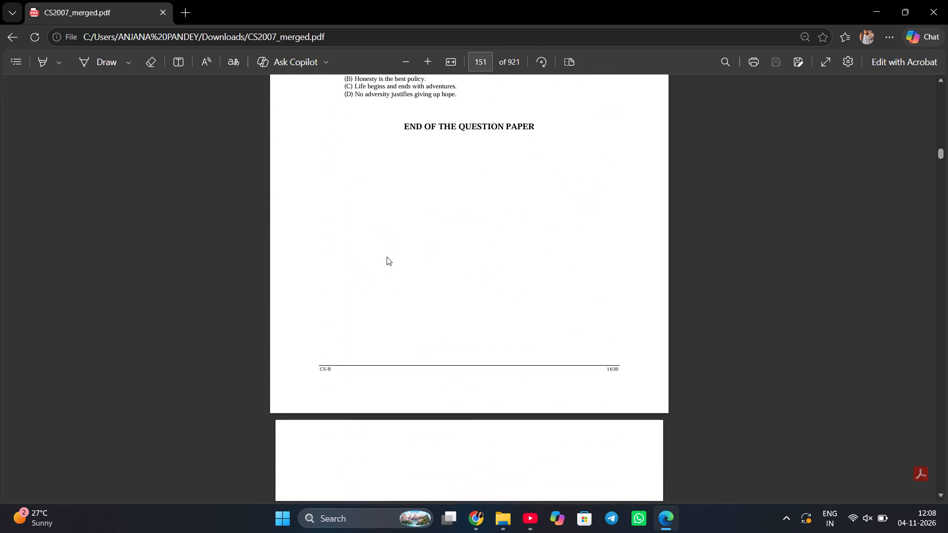
# Examine the 2013 Code C paper in the merged PDF up to page 164, then look back over its preceding pages.
pyautogui.scroll(-7, 387, 257)
pyautogui.scroll(-16, 387, 257)
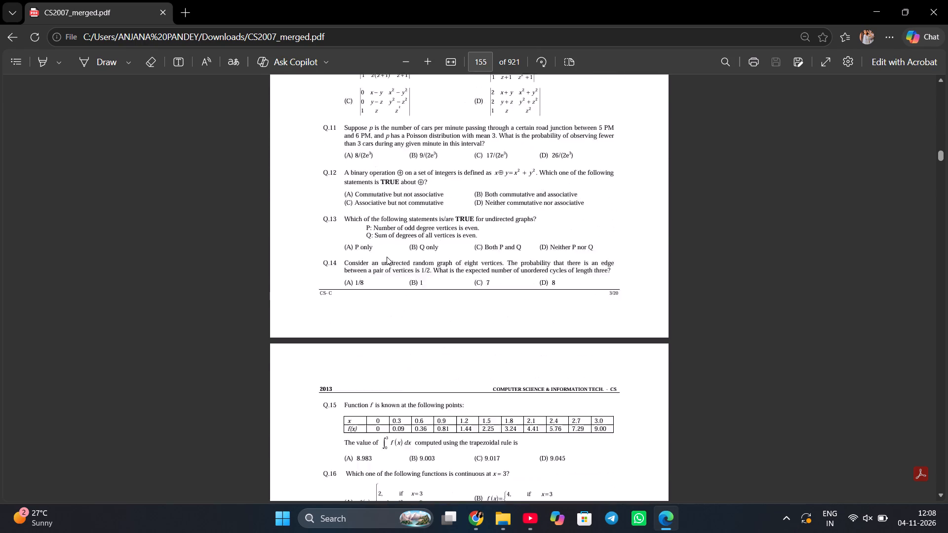
pyautogui.scroll(-18, 387, 257)
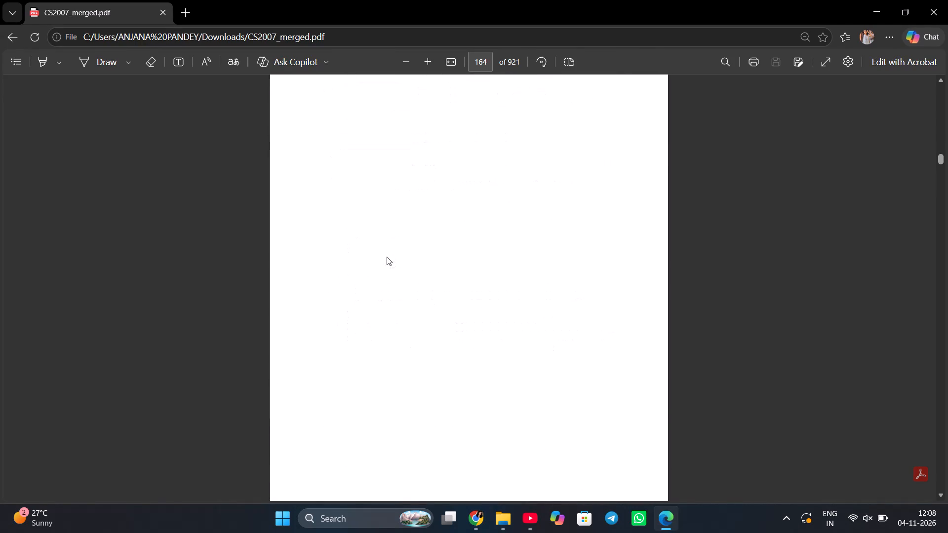
pyautogui.scroll(-4, 387, 257)
pyautogui.scroll(19, 387, 257)
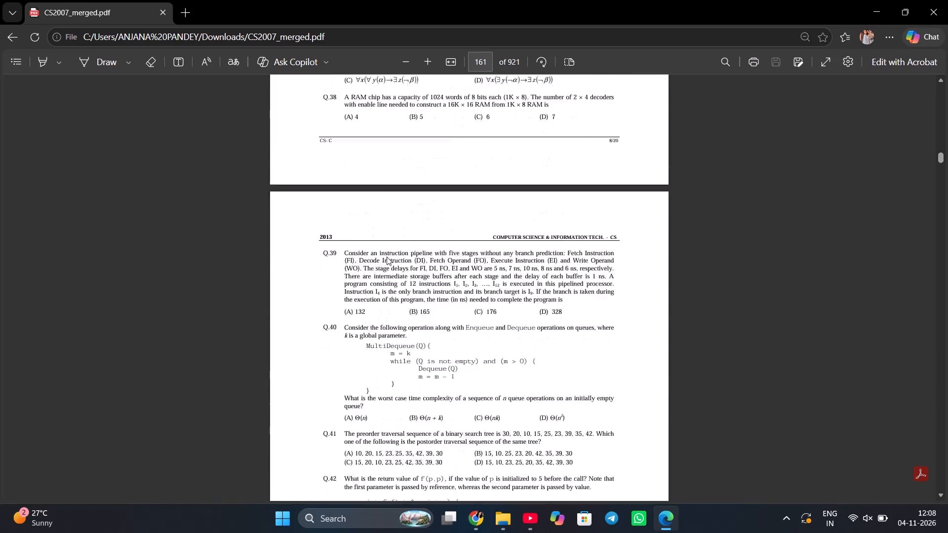
pyautogui.scroll(20, 387, 257)
pyautogui.scroll(3, 387, 257)
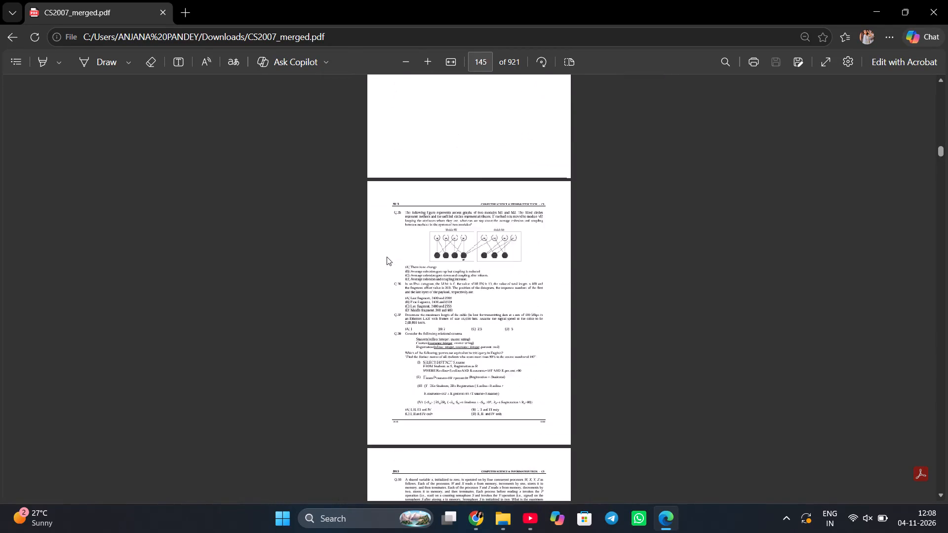
# Return to page 1 of the merged PDF and skim the papers from 2007 onward to page 49.
pyautogui.click(941, 111)
pyautogui.click(941, 111)
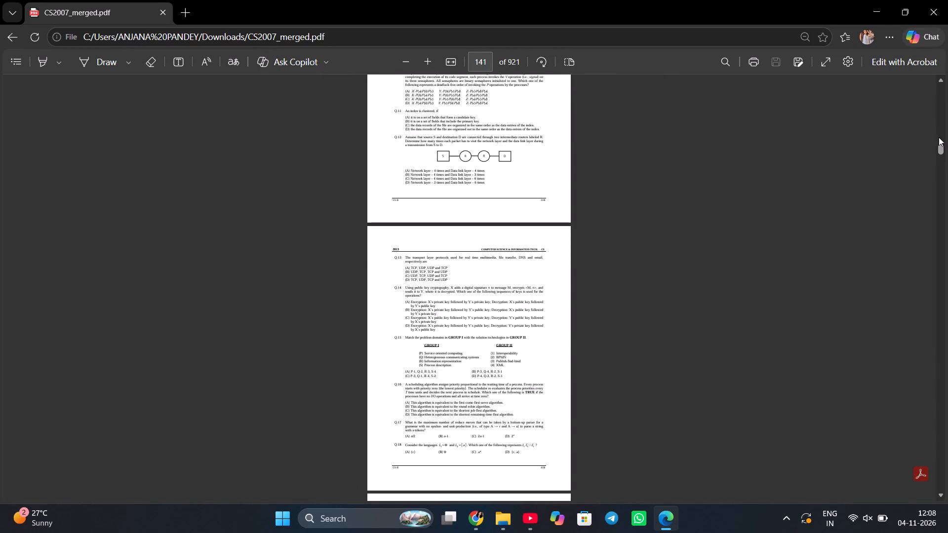
pyautogui.moveTo(941, 152); pyautogui.dragTo(947, 121)
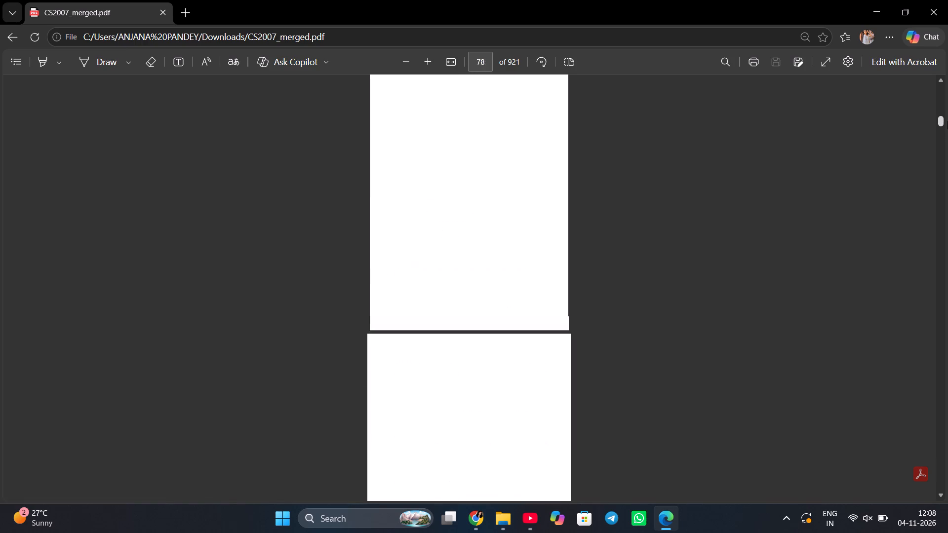
pyautogui.moveTo(947, 121); pyautogui.dragTo(946, 76)
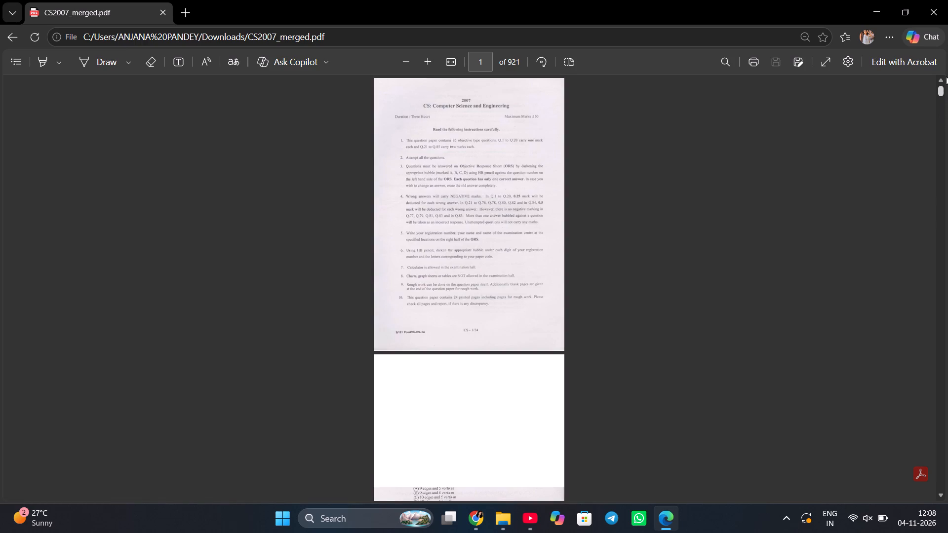
pyautogui.moveTo(946, 76); pyautogui.dragTo(941, 96)
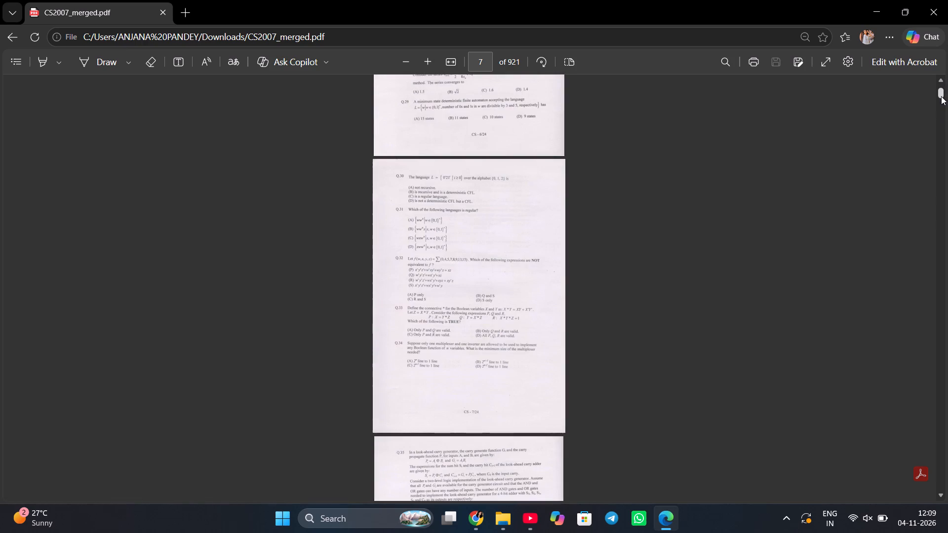
pyautogui.moveTo(941, 96); pyautogui.dragTo(943, 106)
pyautogui.scroll(-1, 766, 183)
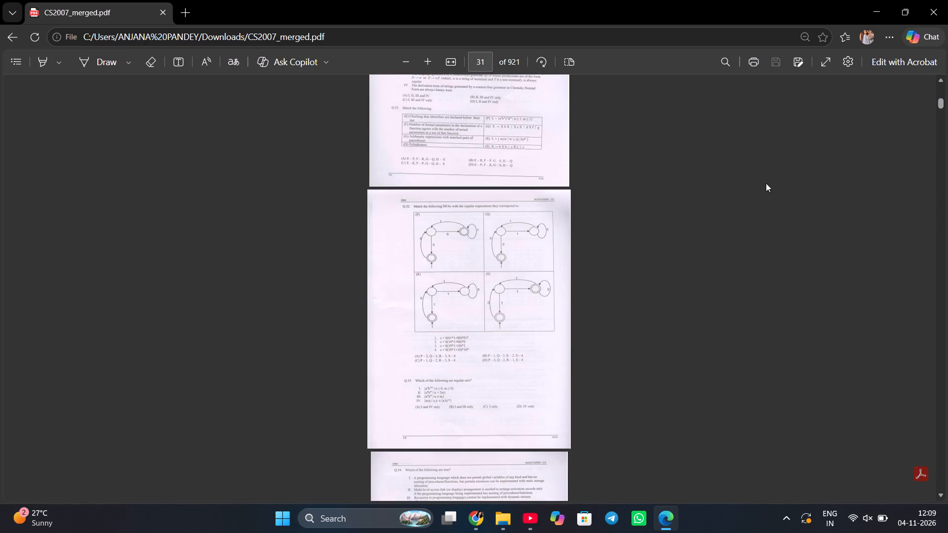
pyautogui.scroll(-17, 766, 183)
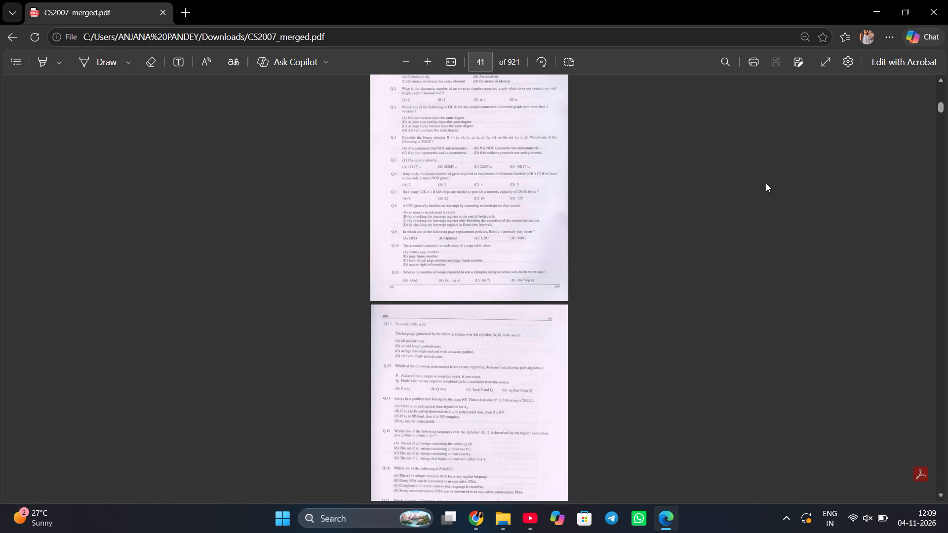
pyautogui.scroll(-3, 766, 183)
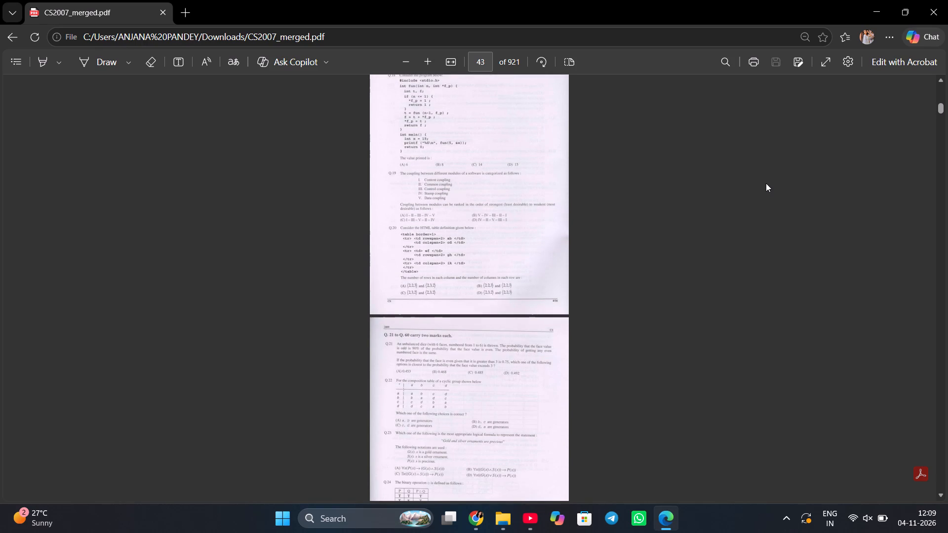
pyautogui.scroll(-19, 766, 183)
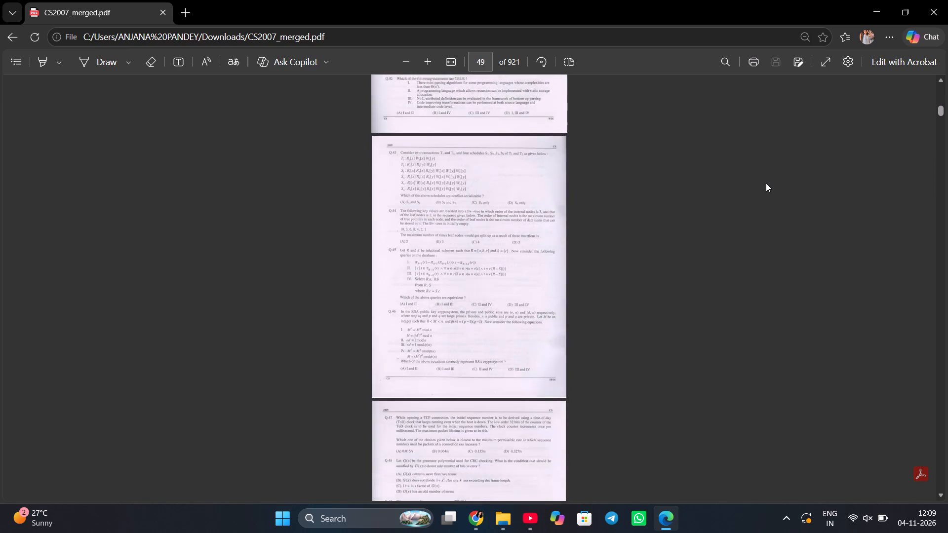
# Review the 2010 paper in the merged PDF through its Space for Rough Work pages up to page 74.
pyautogui.scroll(-1, 766, 183)
pyautogui.scroll(-20, 766, 183)
pyautogui.scroll(-5, 766, 183)
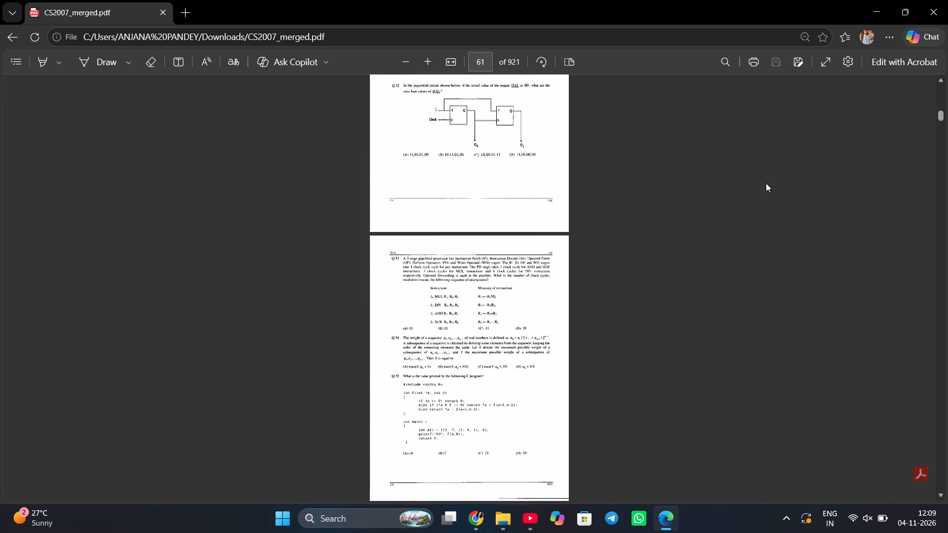
pyautogui.scroll(-18, 766, 183)
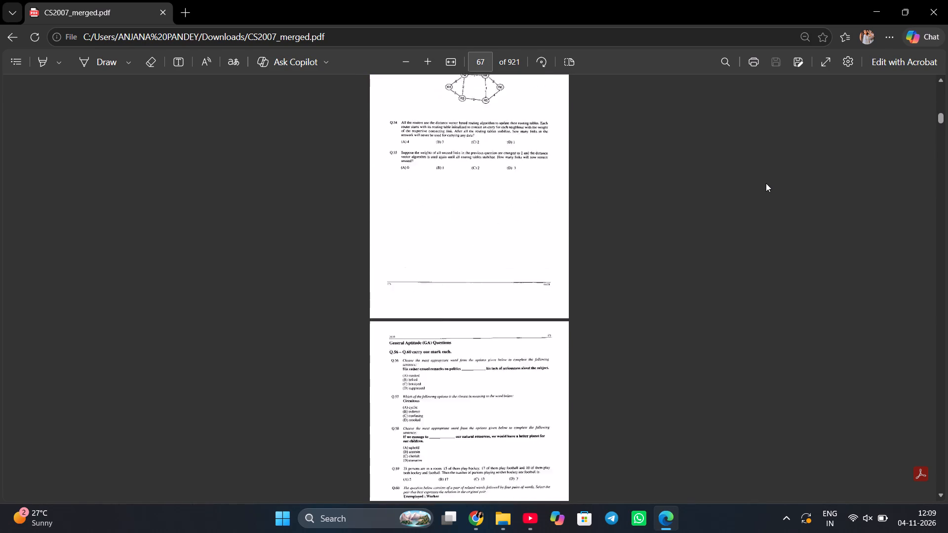
pyautogui.scroll(-11, 766, 183)
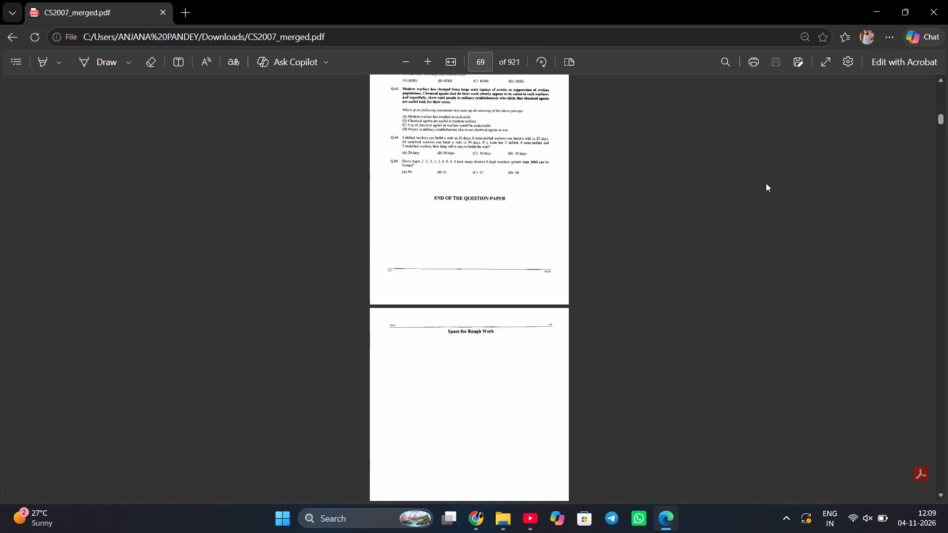
pyautogui.scroll(-9, 766, 183)
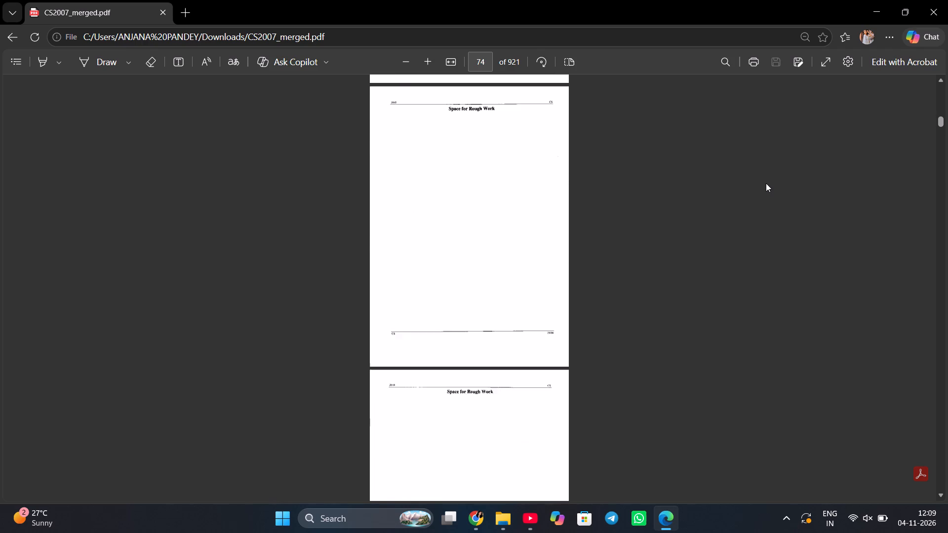
# Review the merged PDF from page 74 through the GATE 2011 paper to the 2012 cover page on page 103.
pyautogui.scroll(-19, 766, 183)
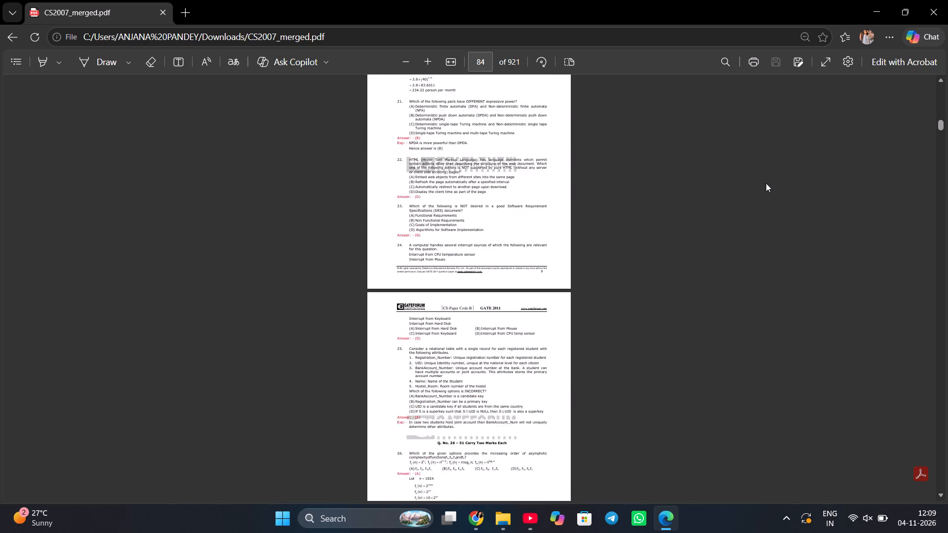
pyautogui.scroll(-16, 766, 183)
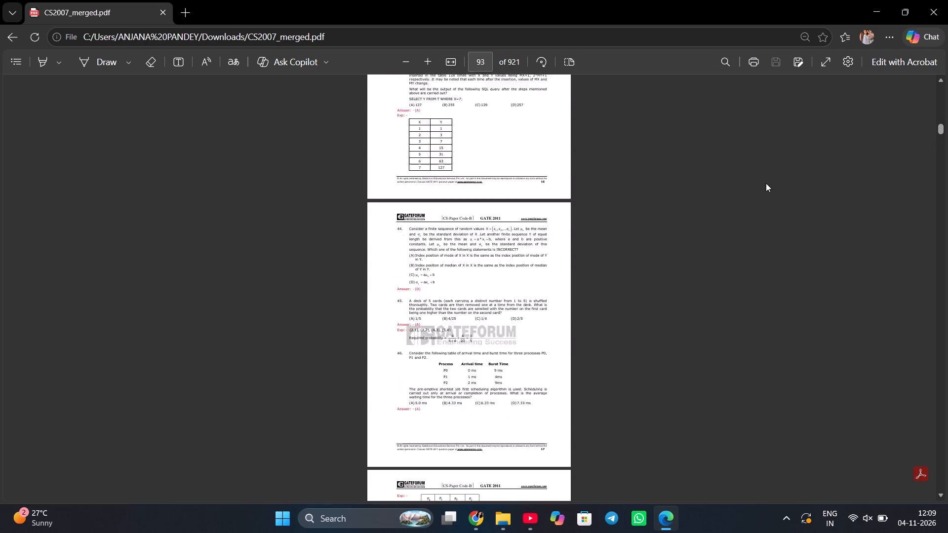
pyautogui.scroll(-20, 766, 183)
pyautogui.scroll(-1, 766, 183)
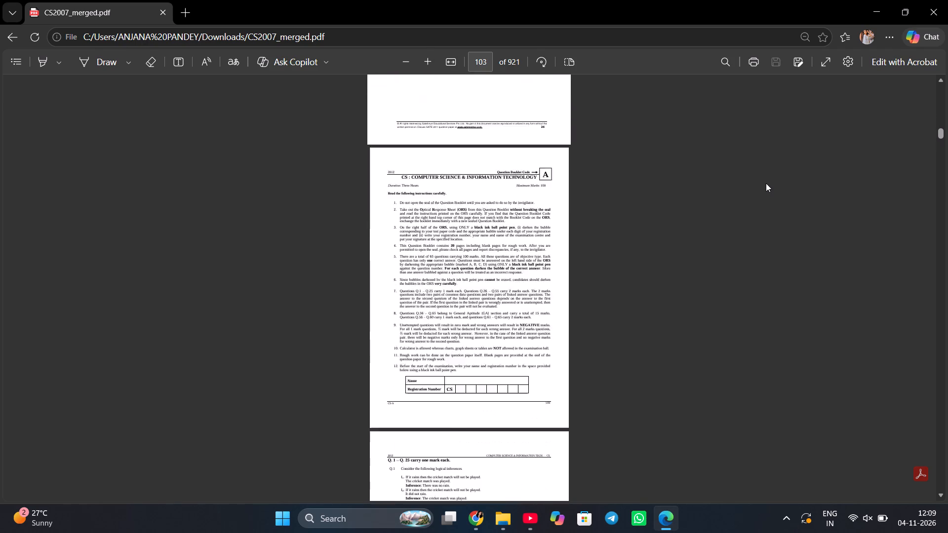
# Check the 2012 paper in the merged PDF from page 103 to the end of its questions after page 118.
pyautogui.scroll(-16, 766, 183)
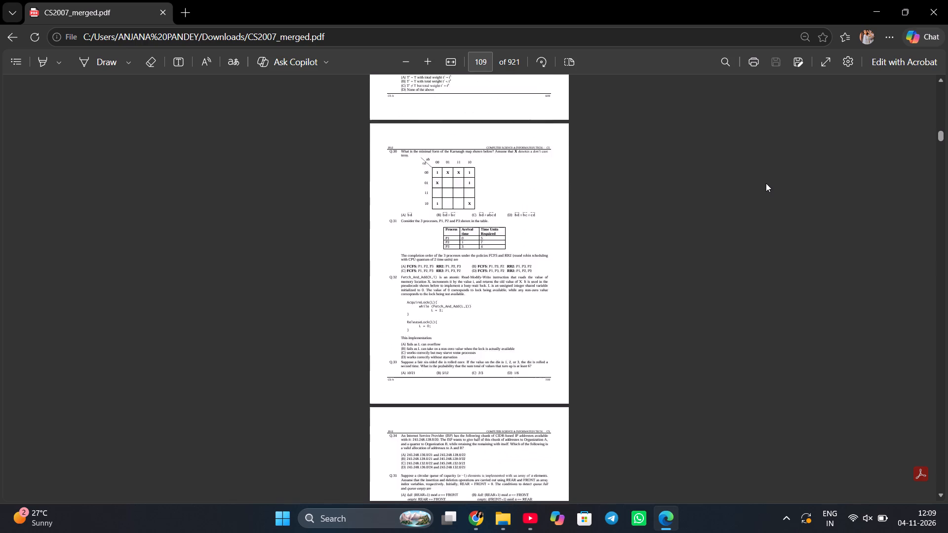
pyautogui.scroll(6, 766, 183)
pyautogui.scroll(-4, 766, 183)
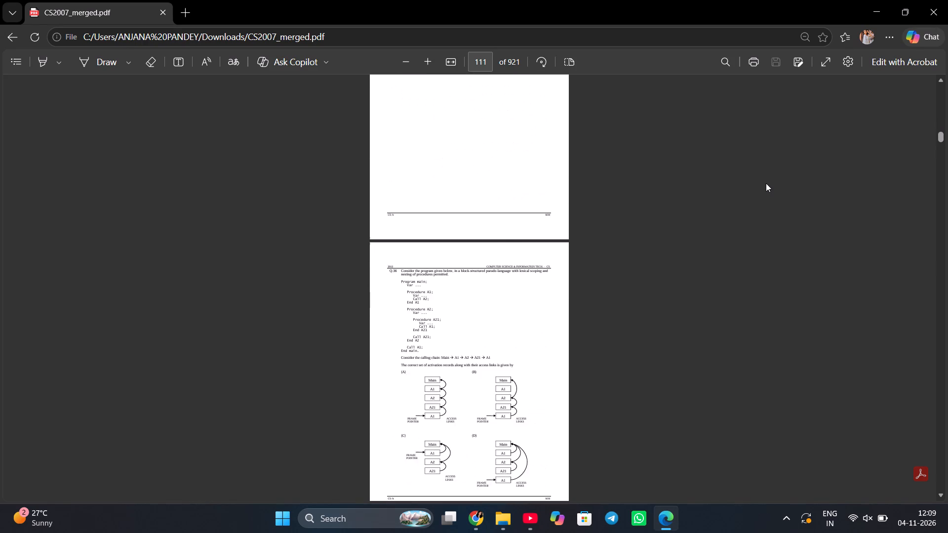
pyautogui.scroll(-10, 766, 183)
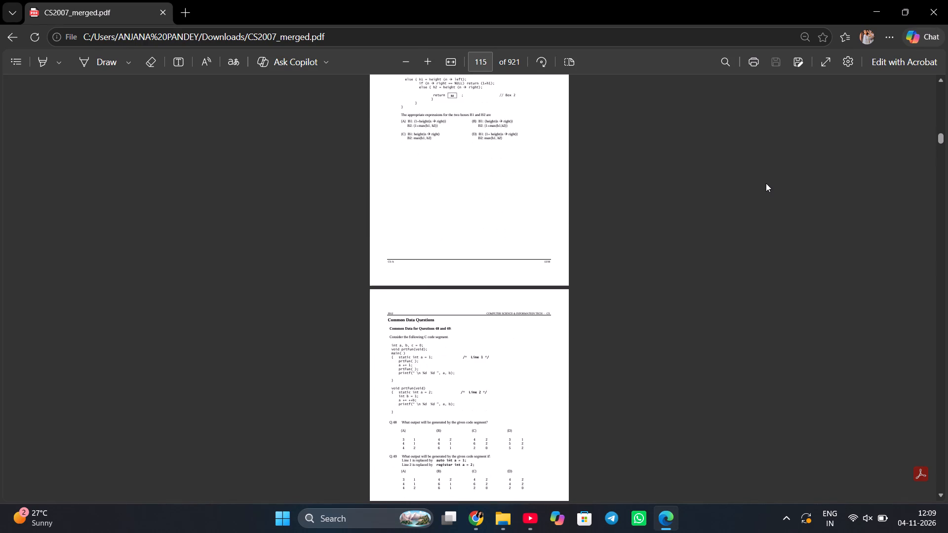
pyautogui.scroll(-9, 766, 183)
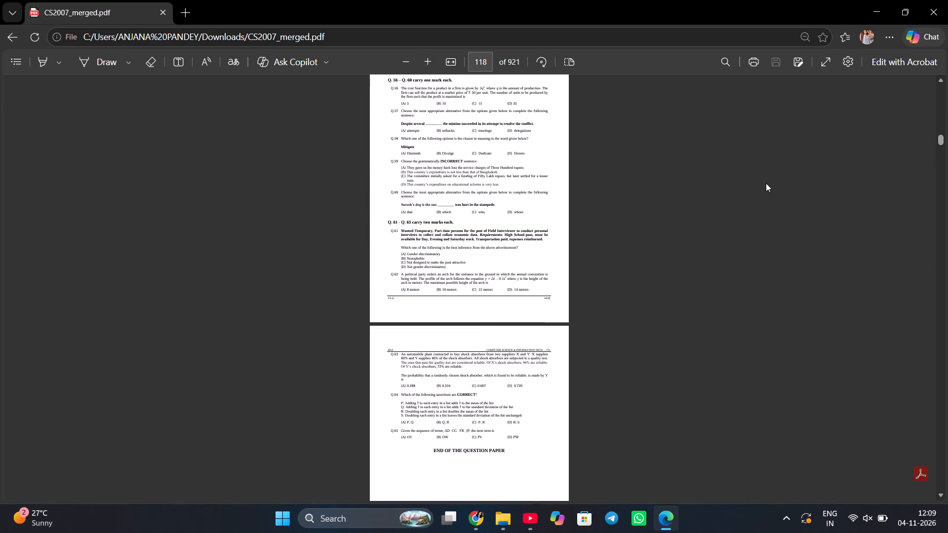
# Review the merged PDF from page 118 through the 2013 booklet code A paper to the code B cover on page 138.
pyautogui.scroll(-10, 766, 183)
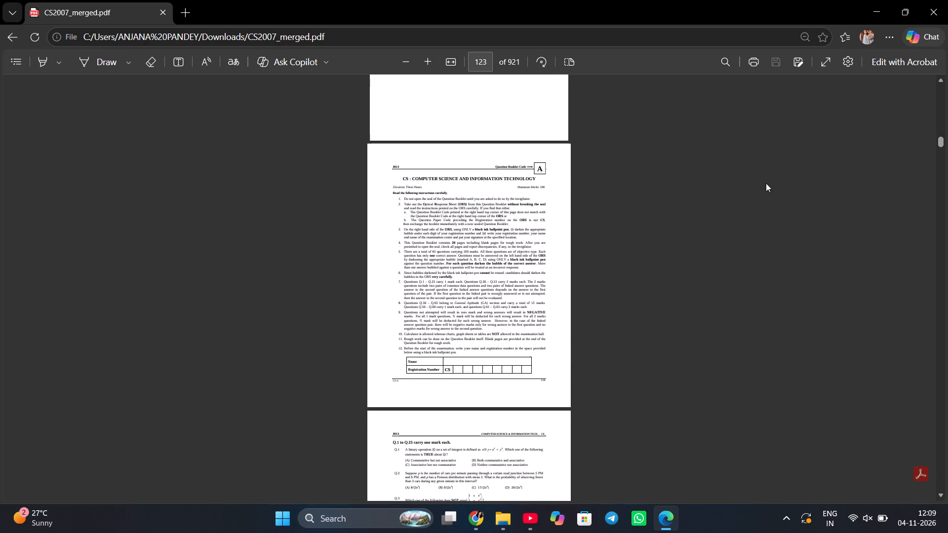
pyautogui.scroll(-7, 764, 191)
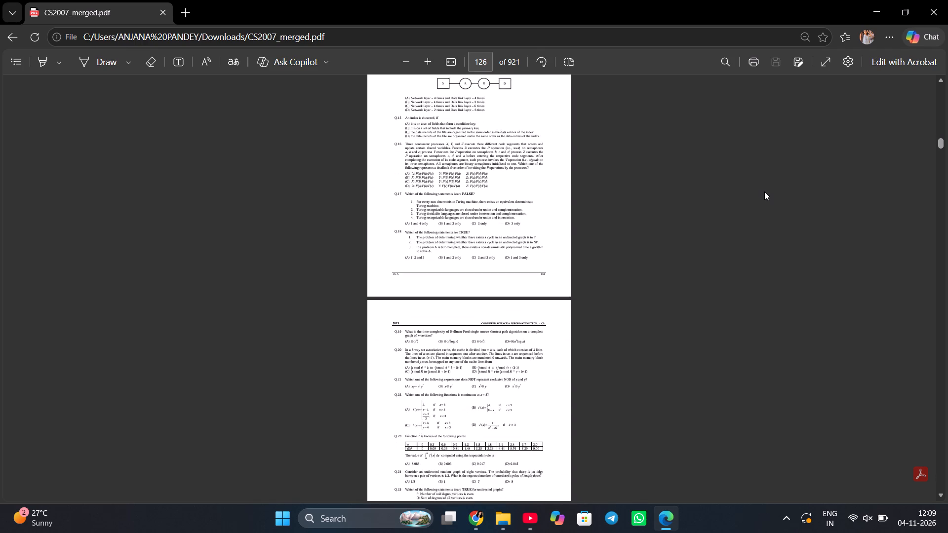
pyautogui.scroll(-13, 764, 191)
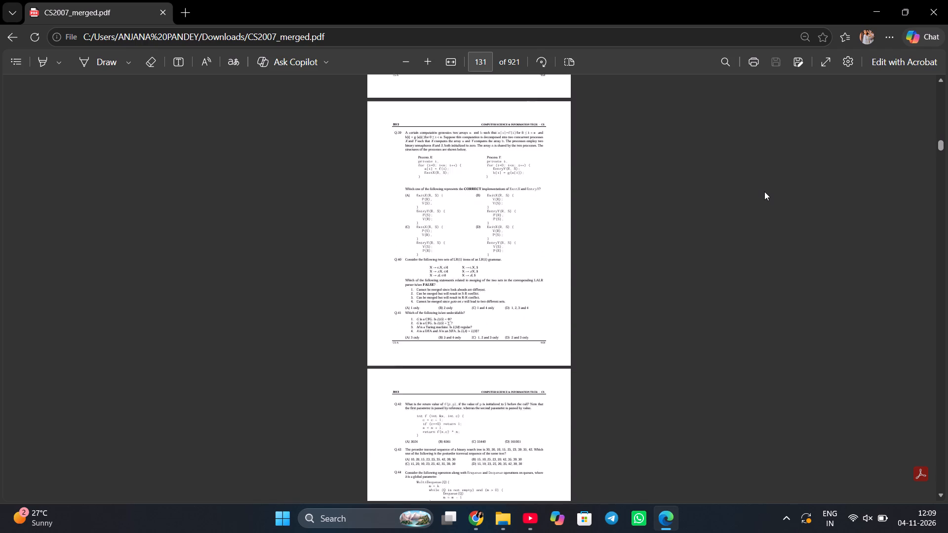
pyautogui.scroll(-7, 764, 191)
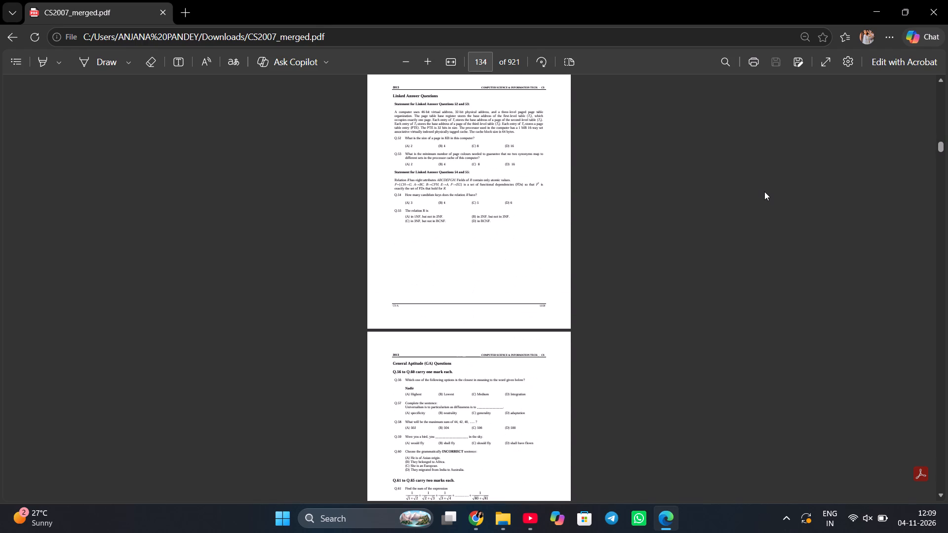
pyautogui.scroll(-10, 764, 191)
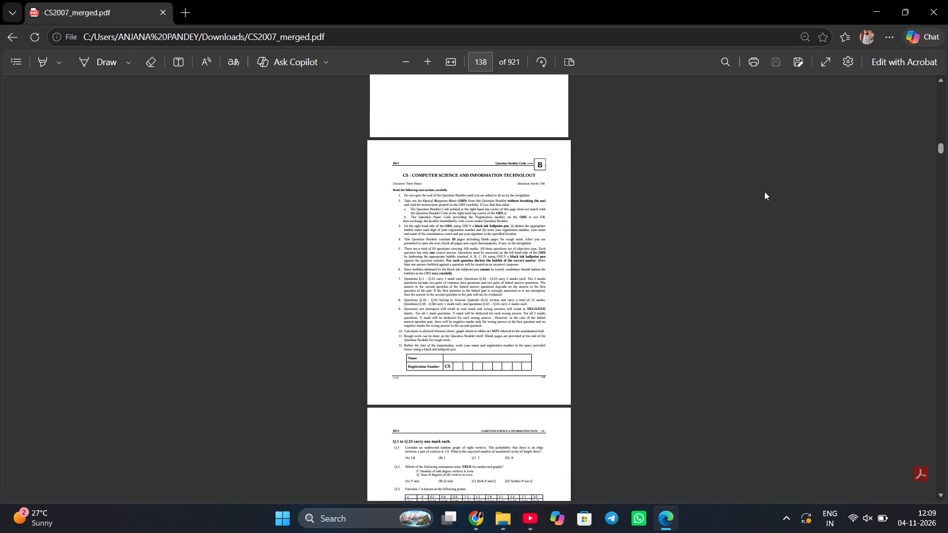
# Review the 2013 booklet code B paper in the merged PDF from page 138 to the following cover on page 153.
pyautogui.scroll(-7, 764, 191)
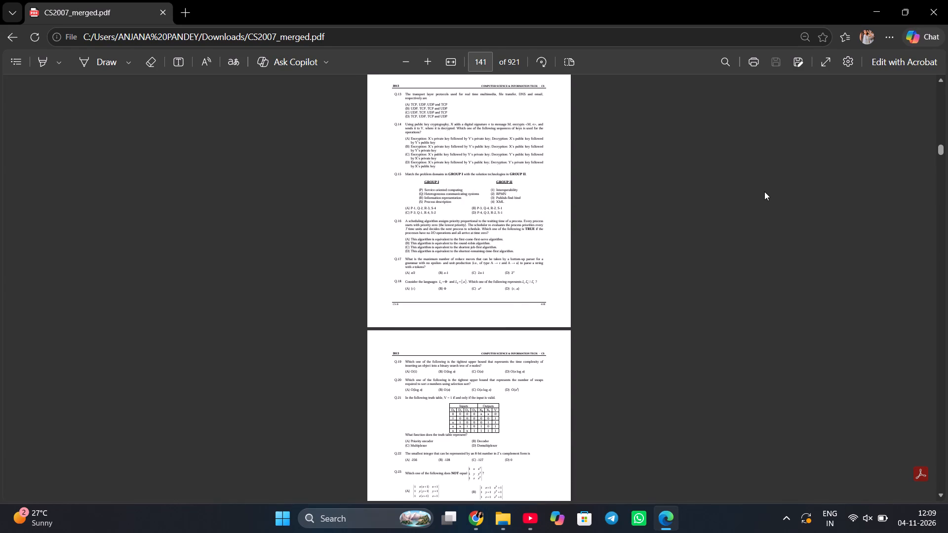
pyautogui.scroll(-6, 764, 191)
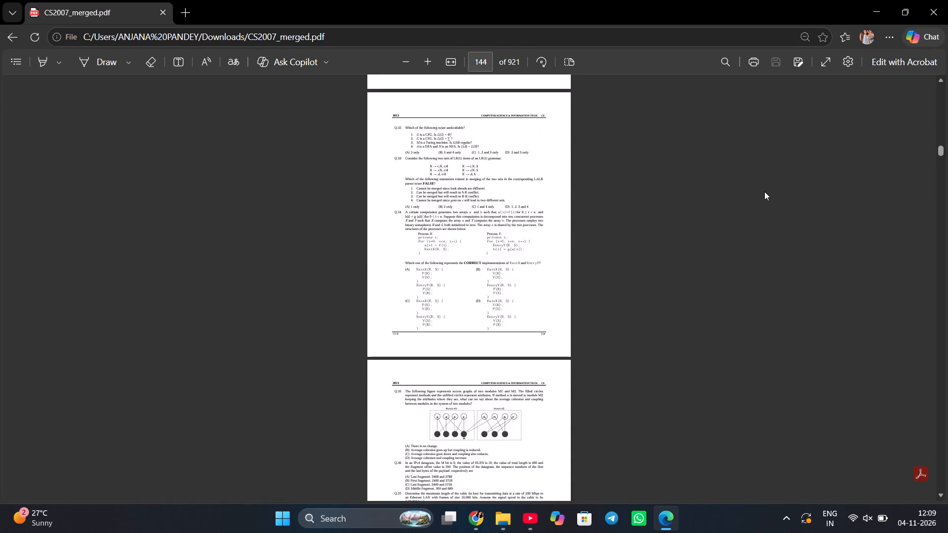
pyautogui.scroll(-9, 764, 191)
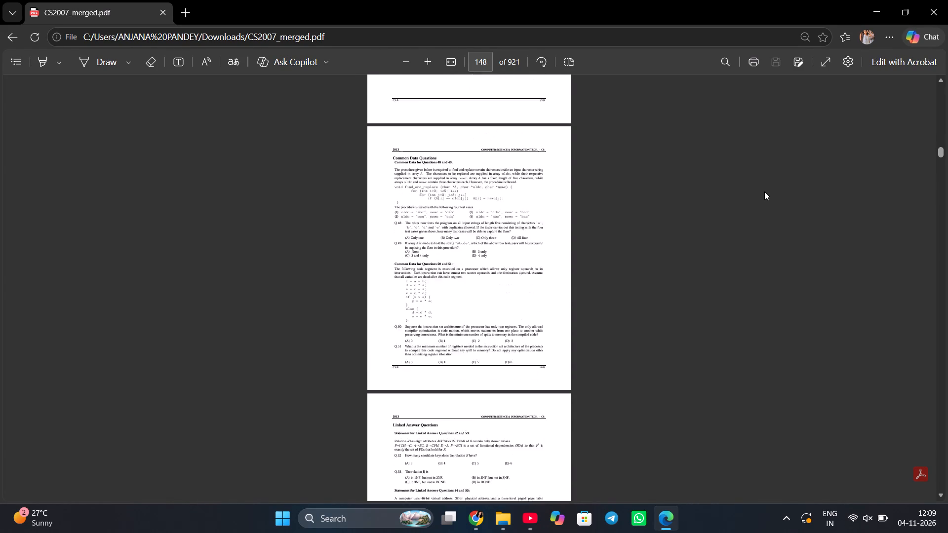
pyautogui.scroll(-8, 764, 191)
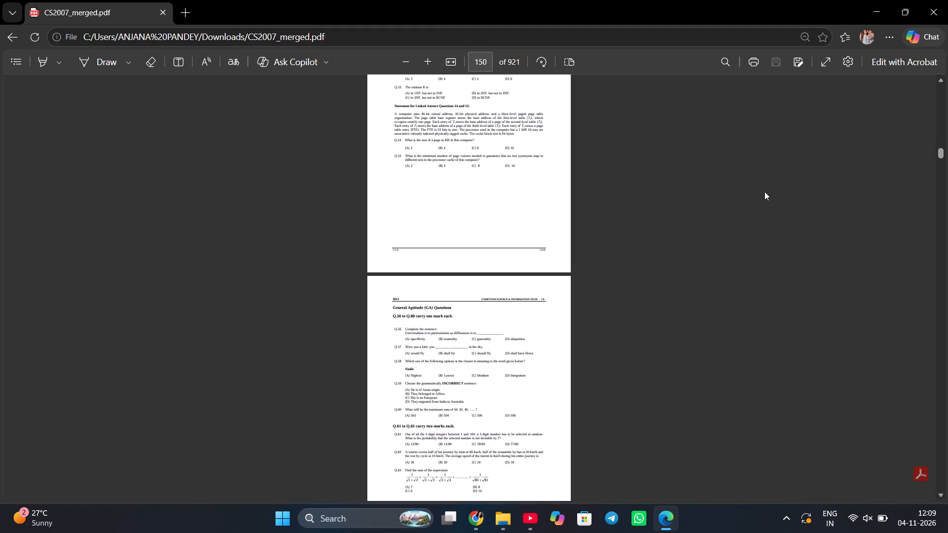
pyautogui.scroll(-9, 764, 191)
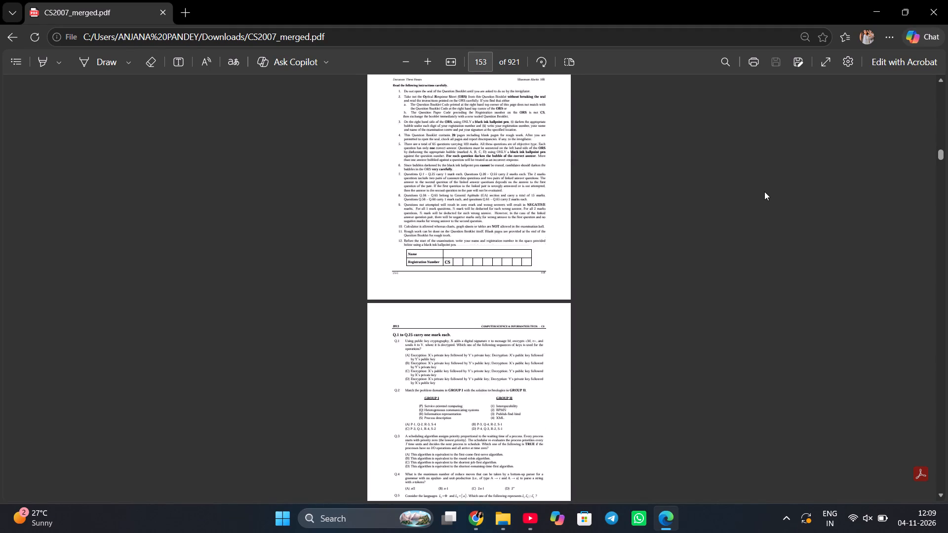
# Review the third 2013 booklet in the merged PDF from page 153, continuing into the code D booklet at page 170.
pyautogui.scroll(-6, 764, 191)
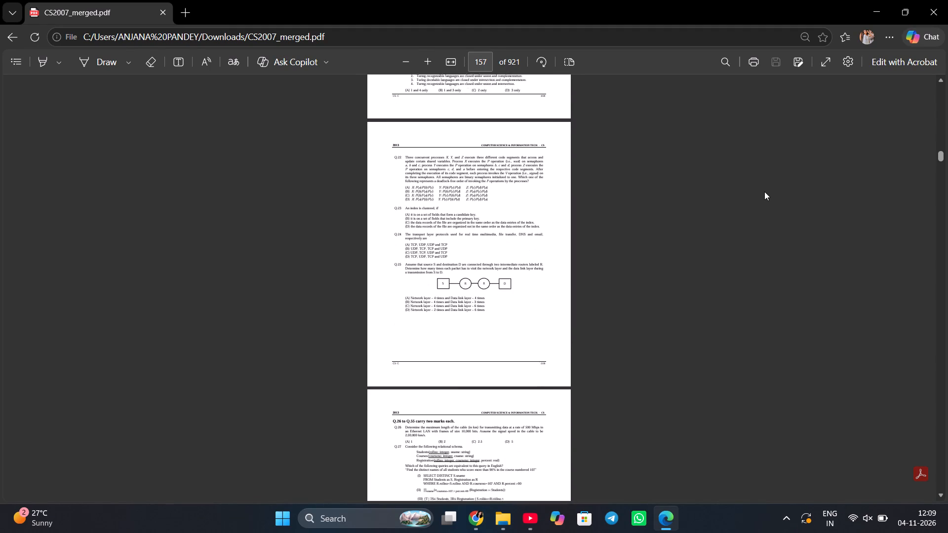
pyautogui.scroll(-2, 764, 191)
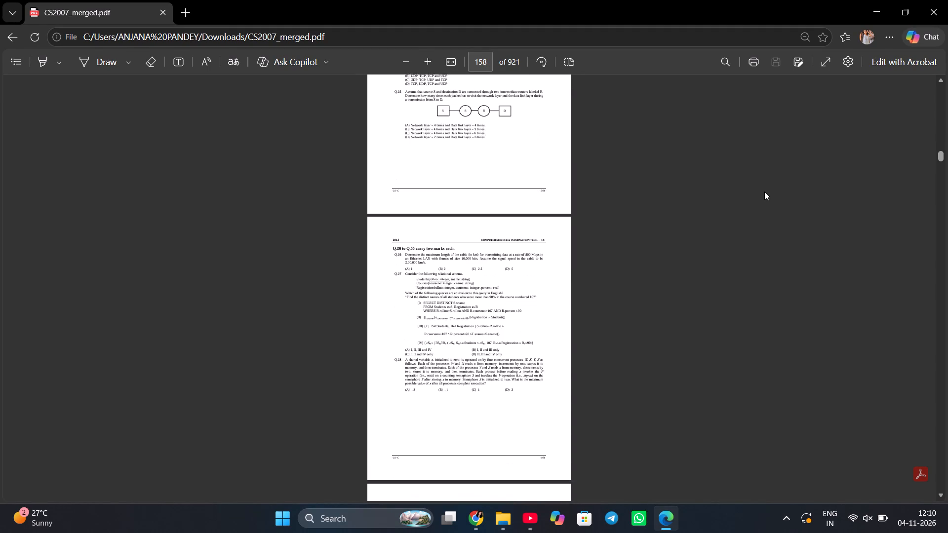
pyautogui.scroll(-5, 764, 191)
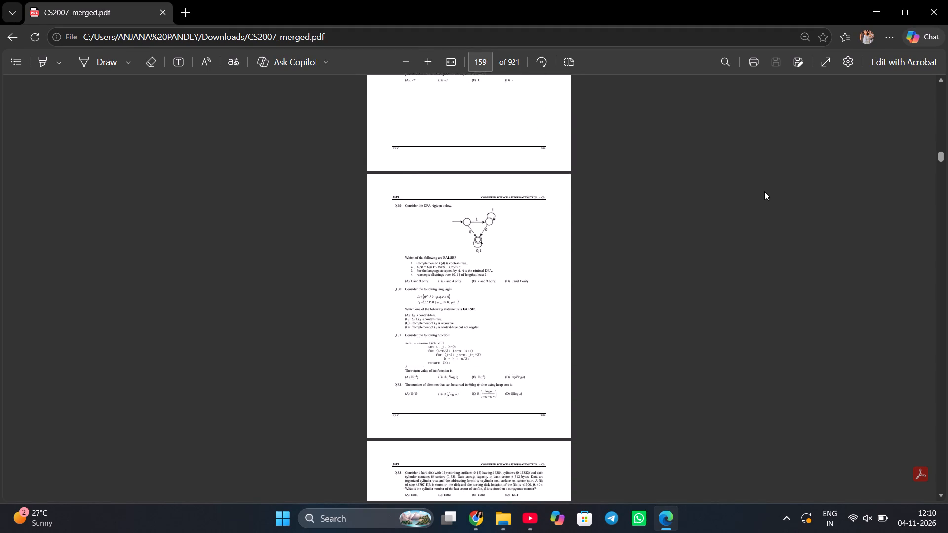
pyautogui.scroll(-9, 764, 191)
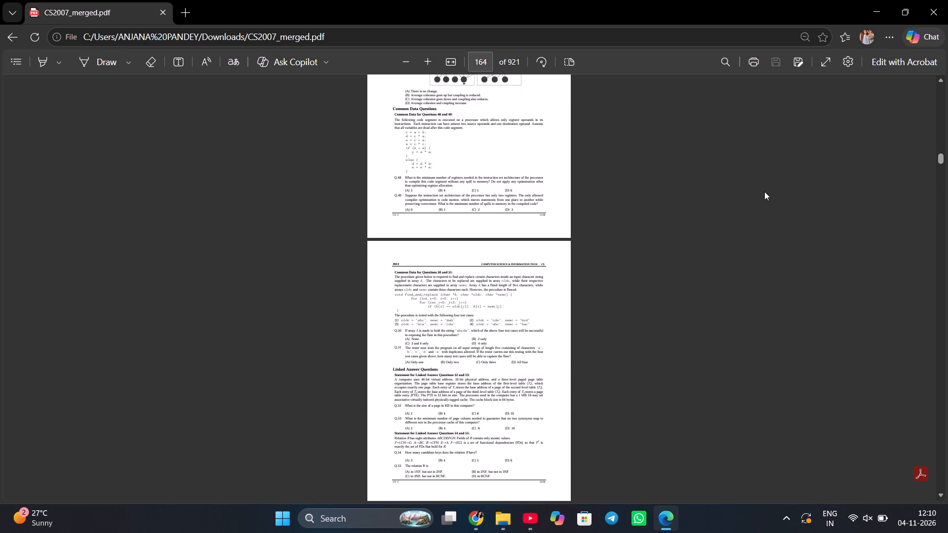
pyautogui.scroll(-15, 764, 191)
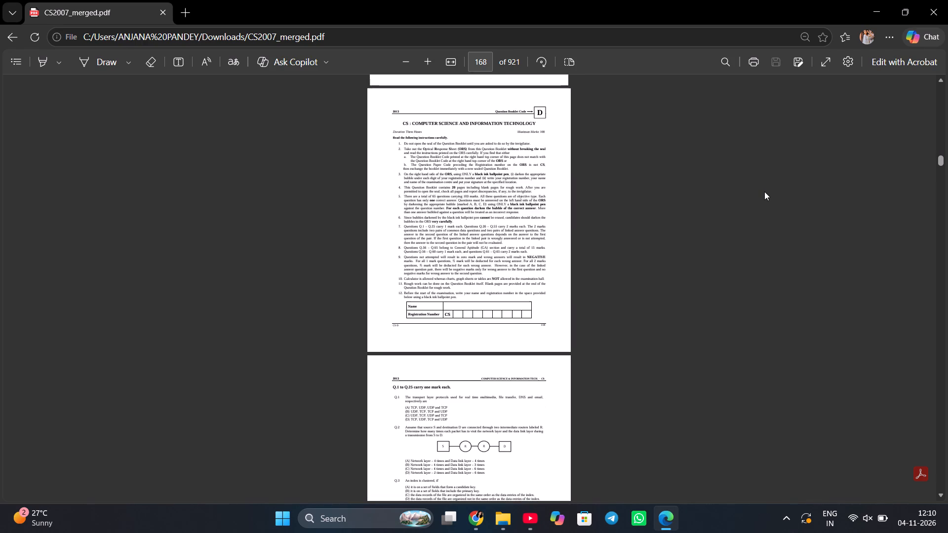
pyautogui.scroll(-2, 764, 191)
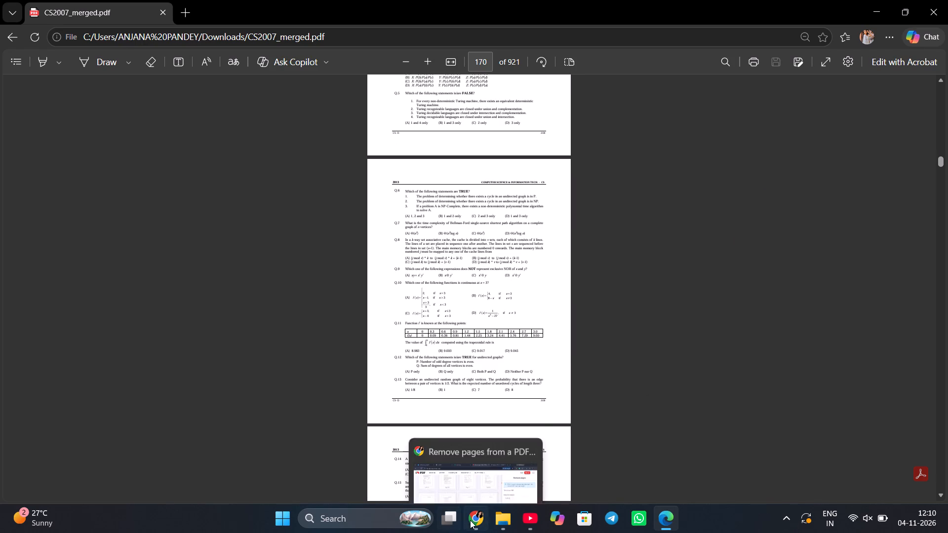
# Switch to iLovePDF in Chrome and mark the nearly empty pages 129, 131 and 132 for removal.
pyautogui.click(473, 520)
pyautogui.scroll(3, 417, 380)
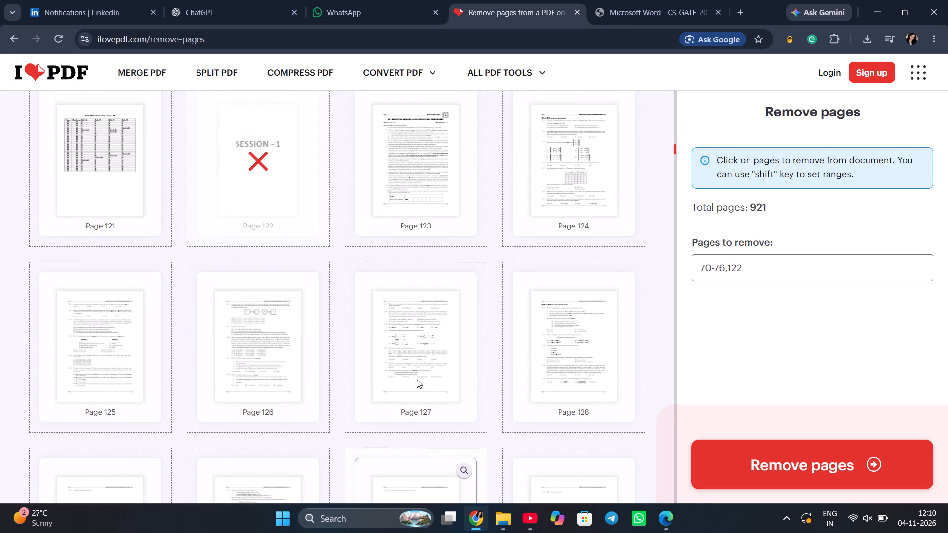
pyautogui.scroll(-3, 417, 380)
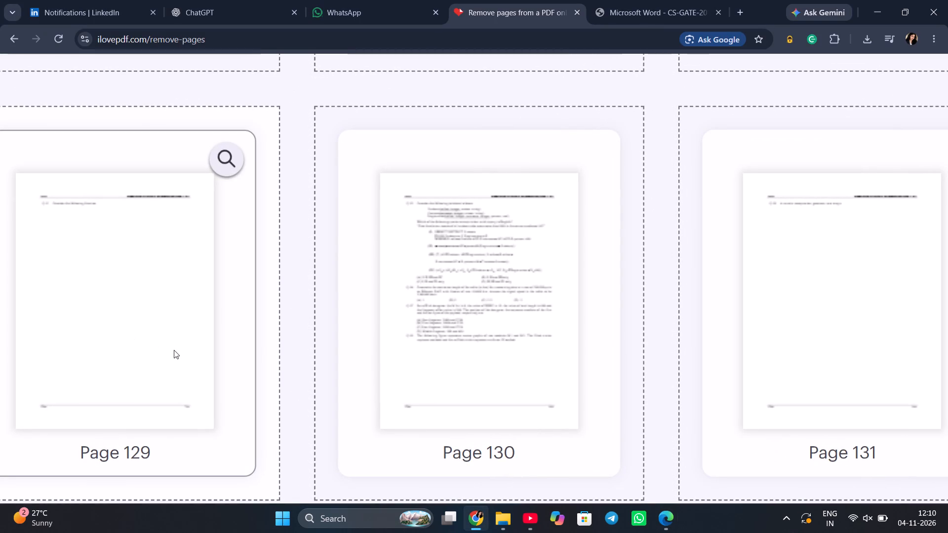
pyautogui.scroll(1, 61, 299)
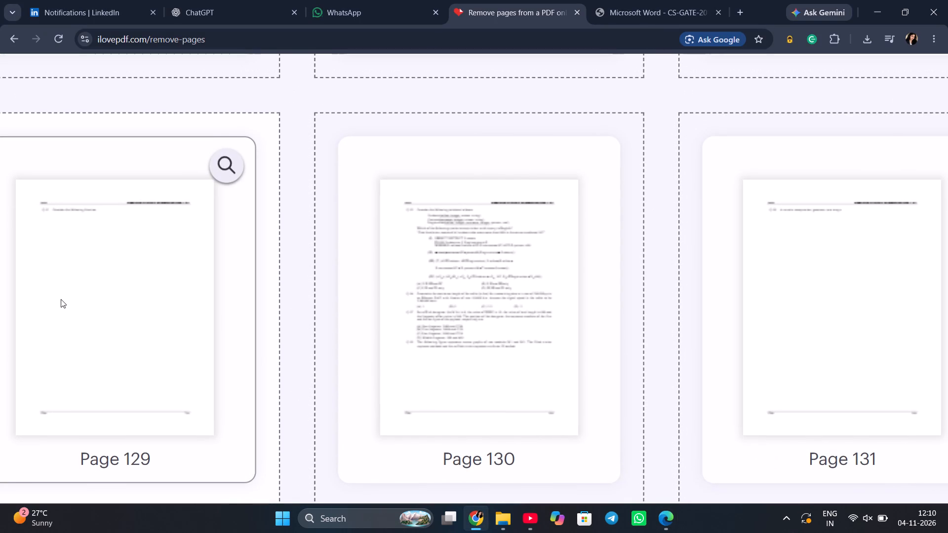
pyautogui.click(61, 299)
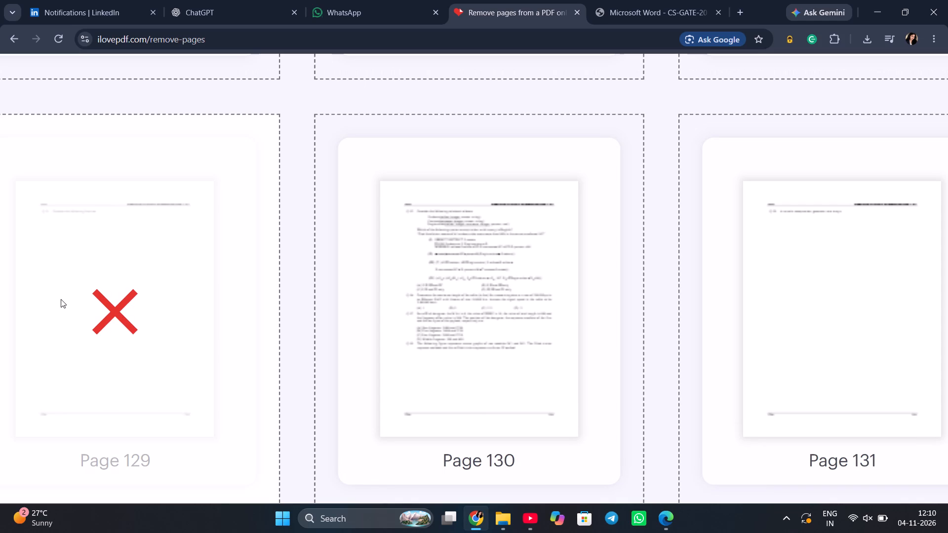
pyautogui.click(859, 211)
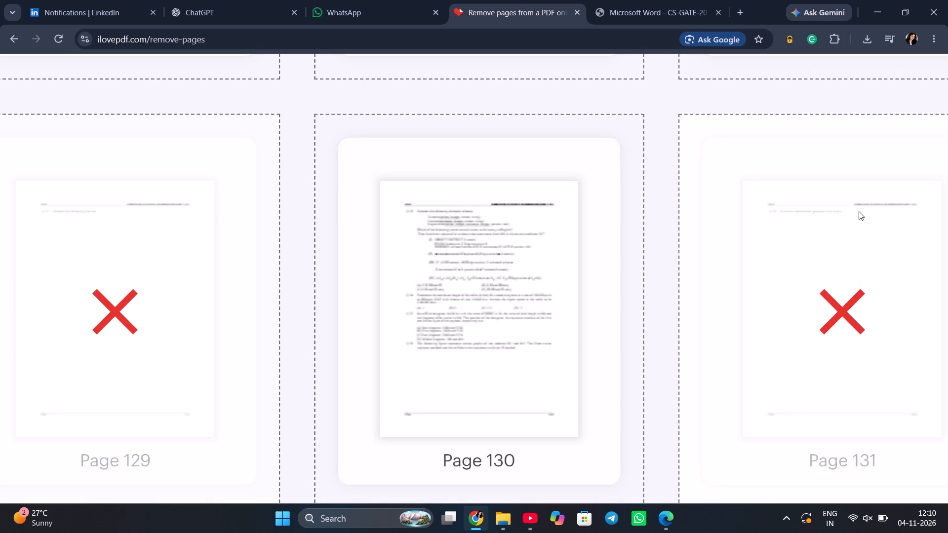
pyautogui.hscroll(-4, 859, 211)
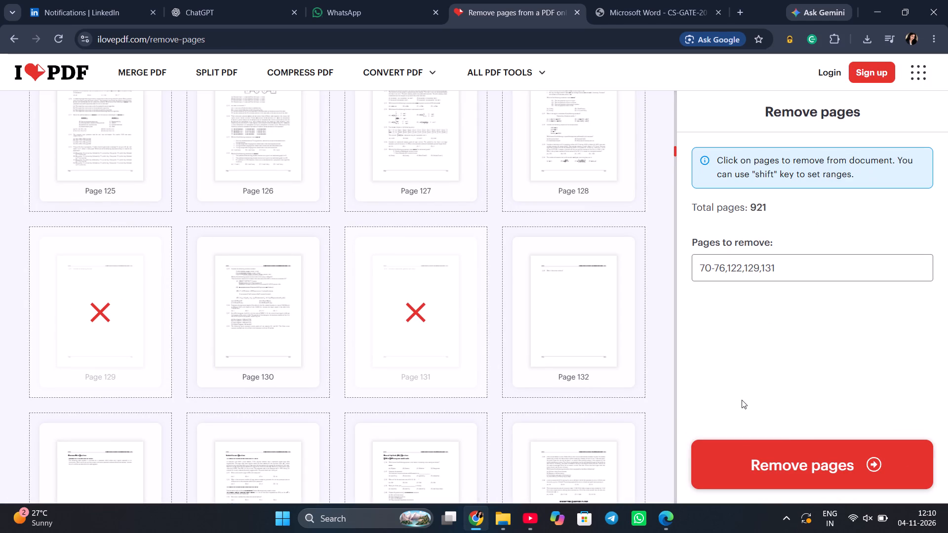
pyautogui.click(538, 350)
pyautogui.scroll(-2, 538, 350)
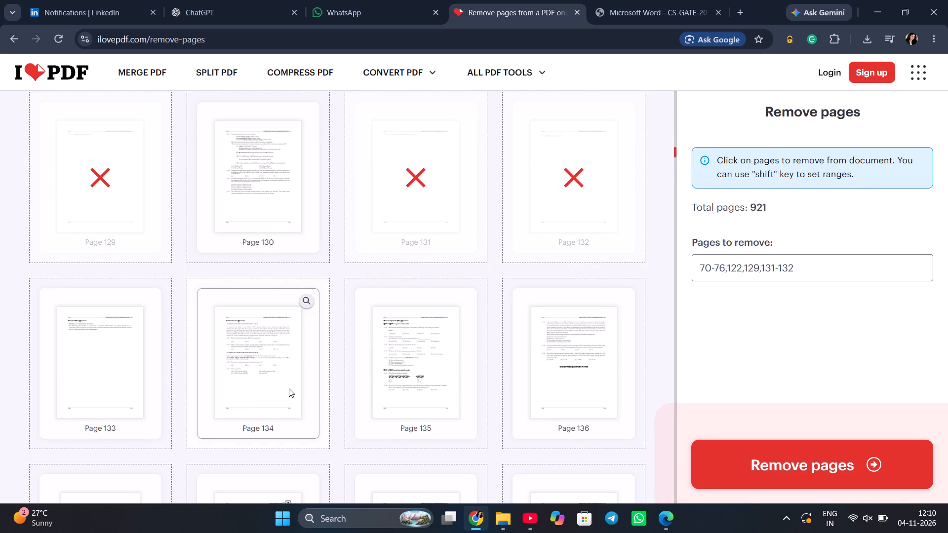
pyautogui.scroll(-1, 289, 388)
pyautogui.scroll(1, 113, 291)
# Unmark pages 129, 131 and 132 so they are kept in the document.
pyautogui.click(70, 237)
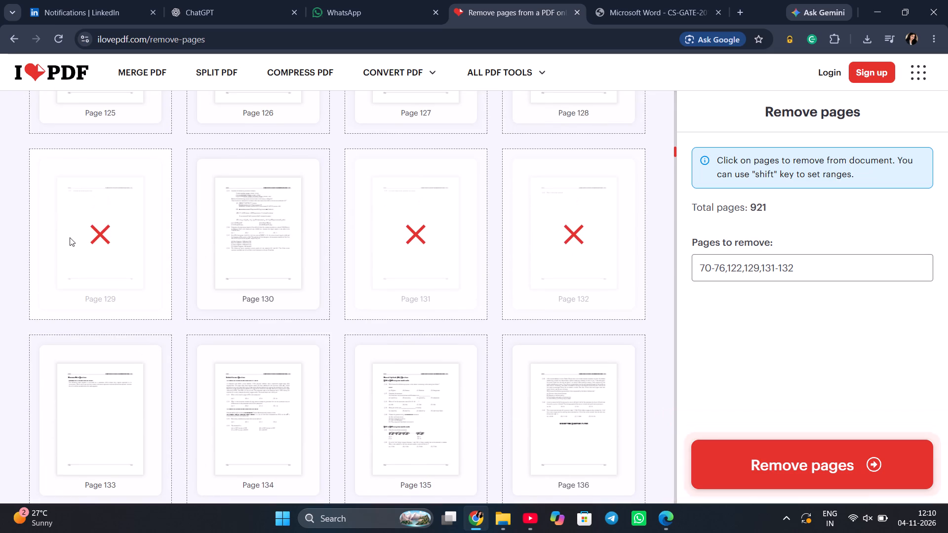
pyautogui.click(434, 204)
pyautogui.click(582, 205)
# Examine the iLovePDF page thumbnails around pages 113 to 132, including the marked session title page.
pyautogui.scroll(1, 582, 205)
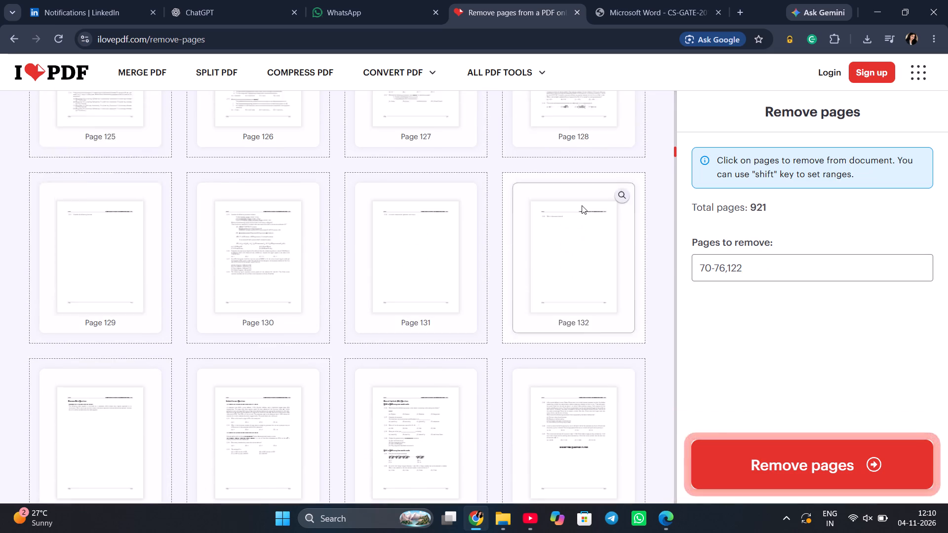
pyautogui.scroll(1, 582, 205)
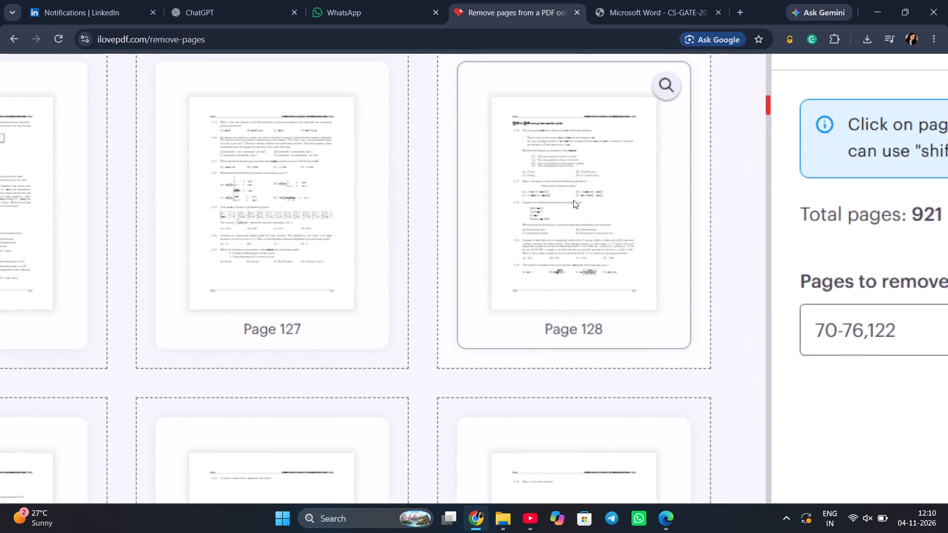
pyautogui.scroll(3, 573, 200)
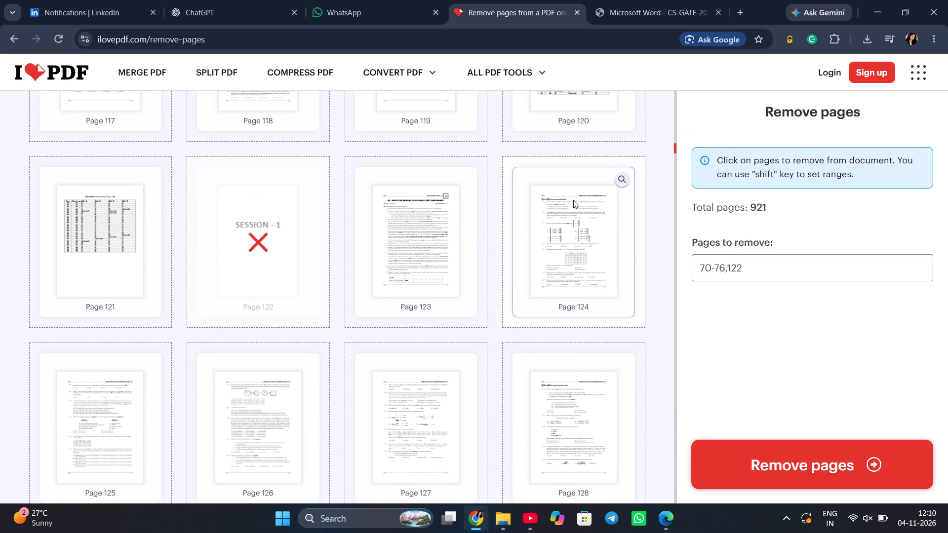
pyautogui.scroll(3, 427, 205)
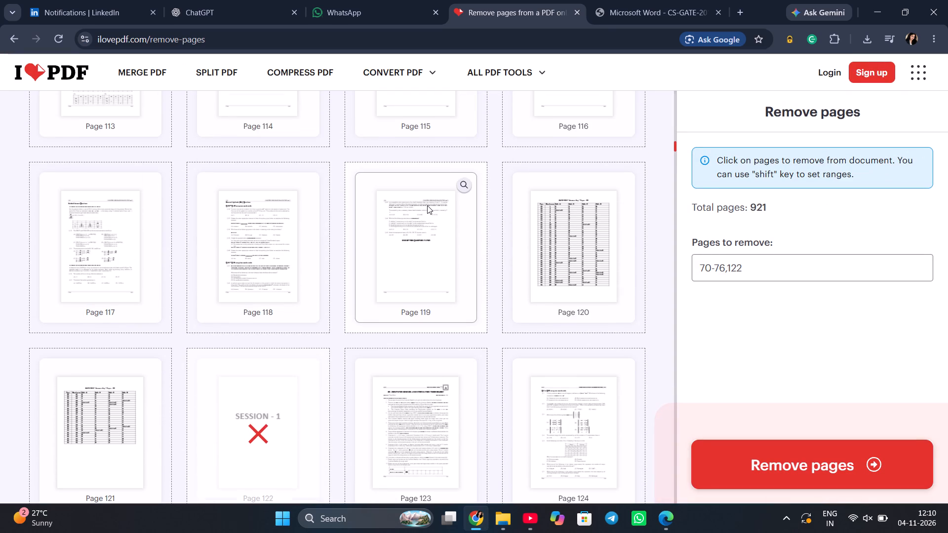
pyautogui.scroll(1, 427, 205)
pyautogui.scroll(-1, 241, 327)
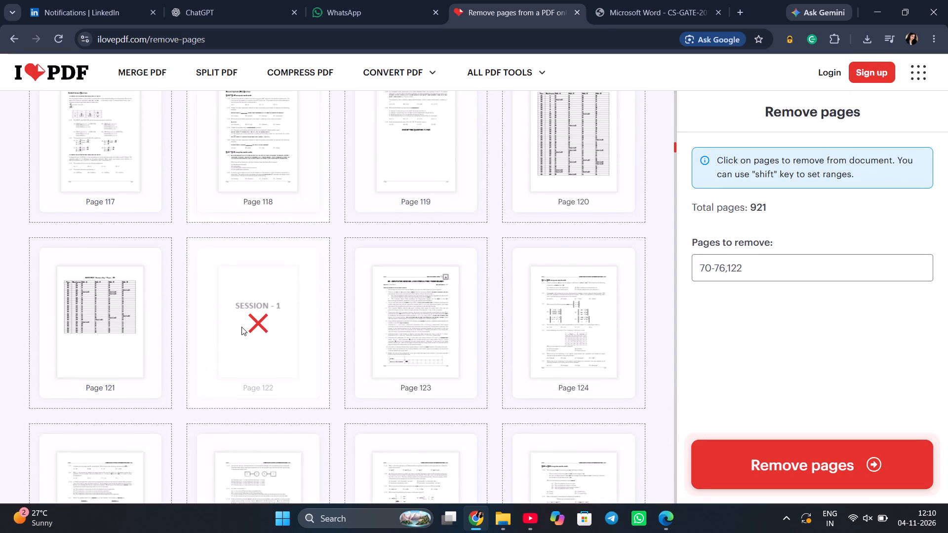
pyautogui.scroll(-3, 524, 432)
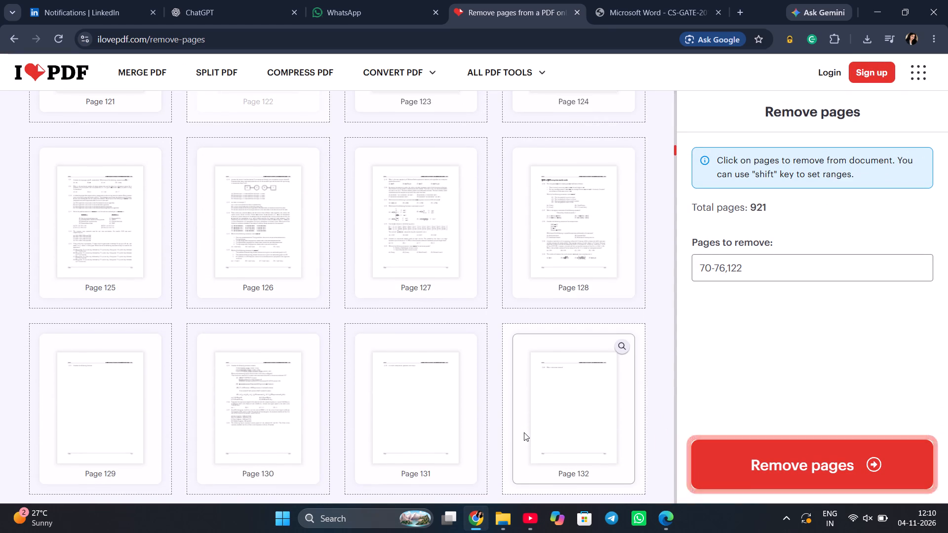
# Switch to the merged PDF in Edge, reload it, and look back through the 2013 booklets from page 172 to page 157.
pyautogui.click(670, 529)
pyautogui.click(670, 529)
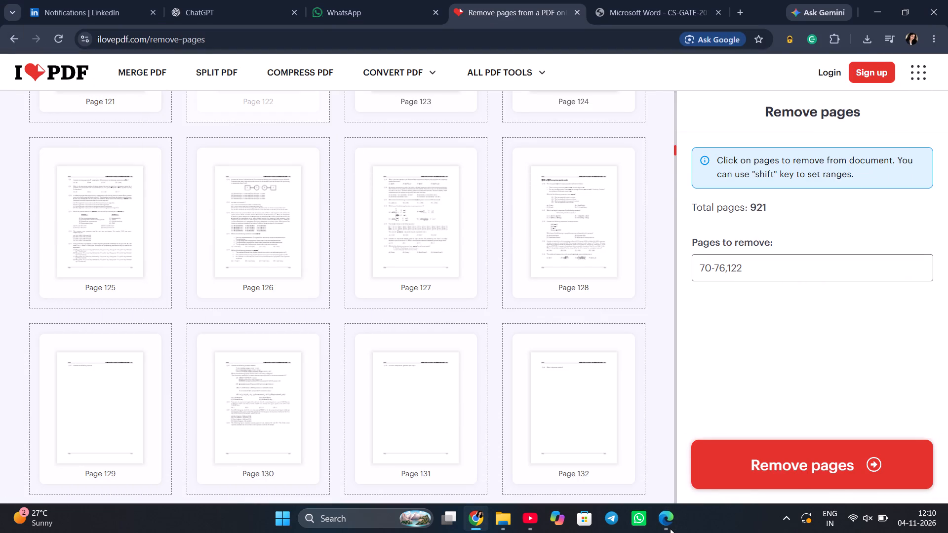
pyautogui.click(670, 529)
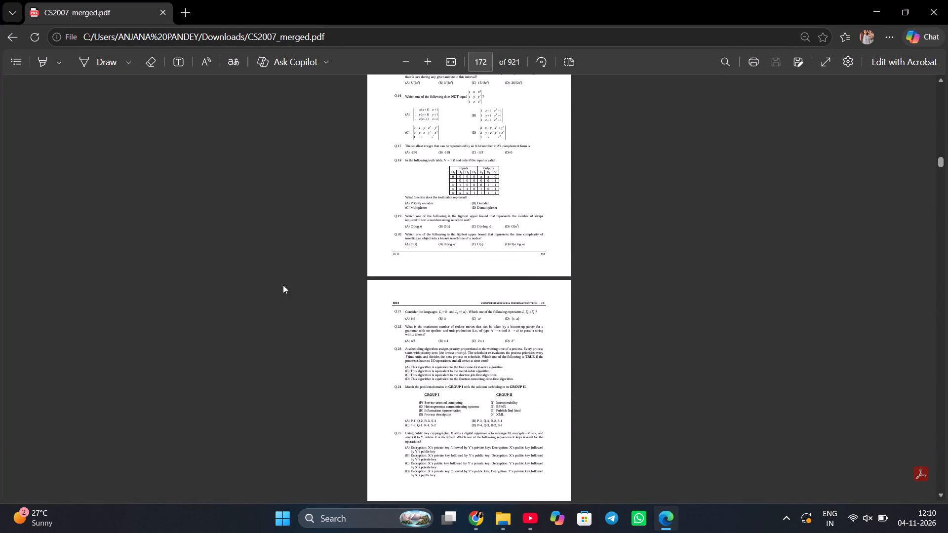
pyautogui.click(38, 32)
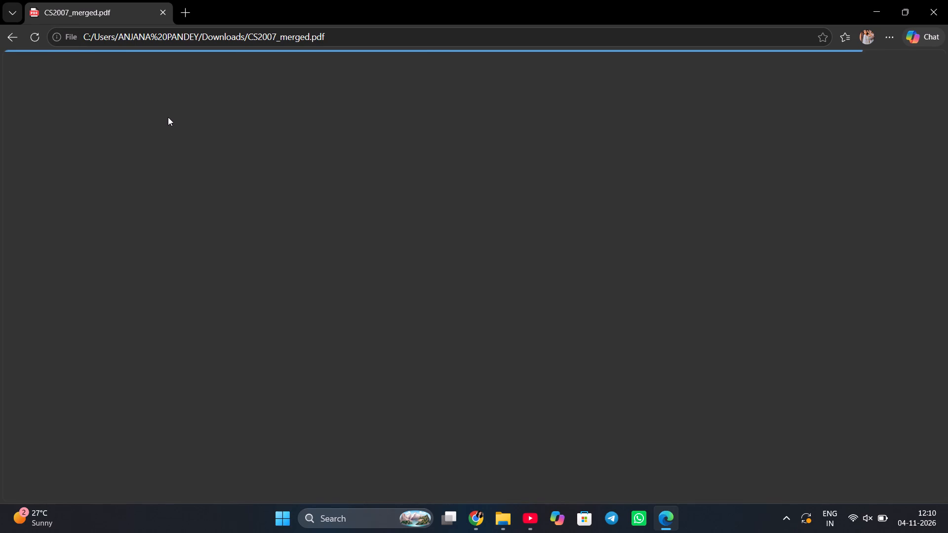
pyautogui.scroll(-1, 265, 190)
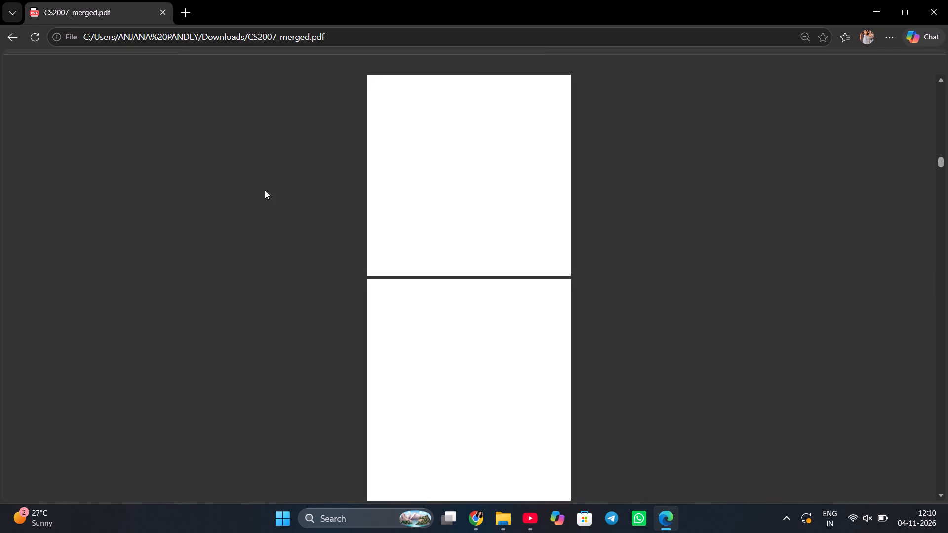
pyautogui.scroll(7, 426, 227)
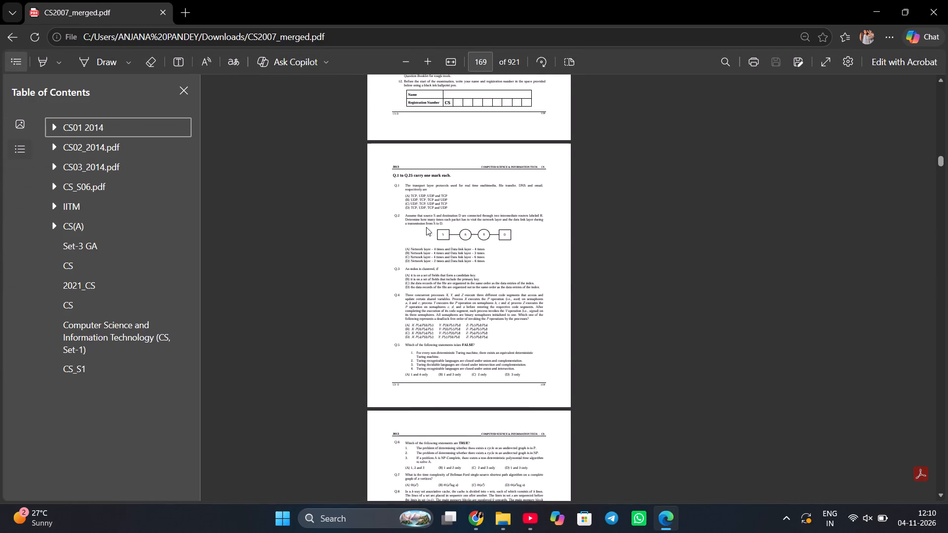
pyautogui.scroll(20, 426, 227)
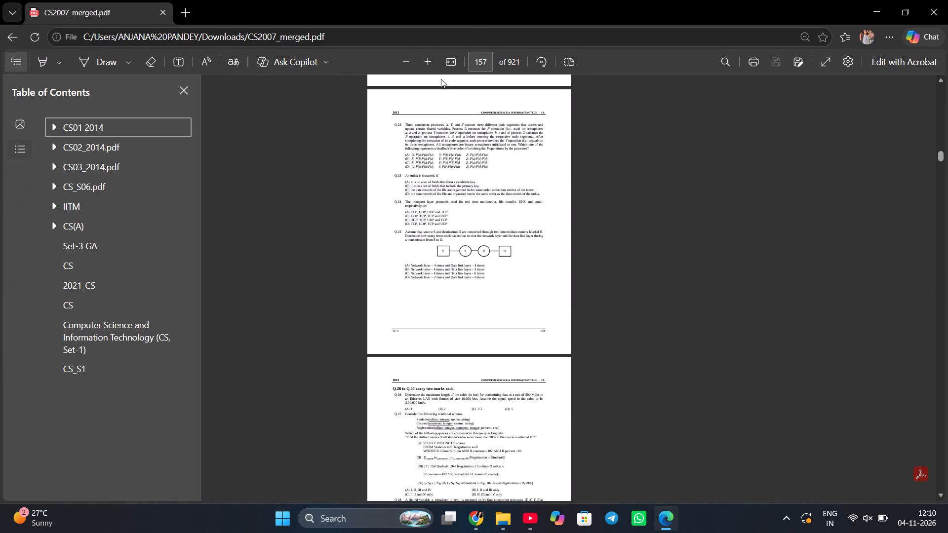
# Go directly to page 120 of the merged PDF.
pyautogui.moveTo(479, 63); pyautogui.dragTo(496, 60)
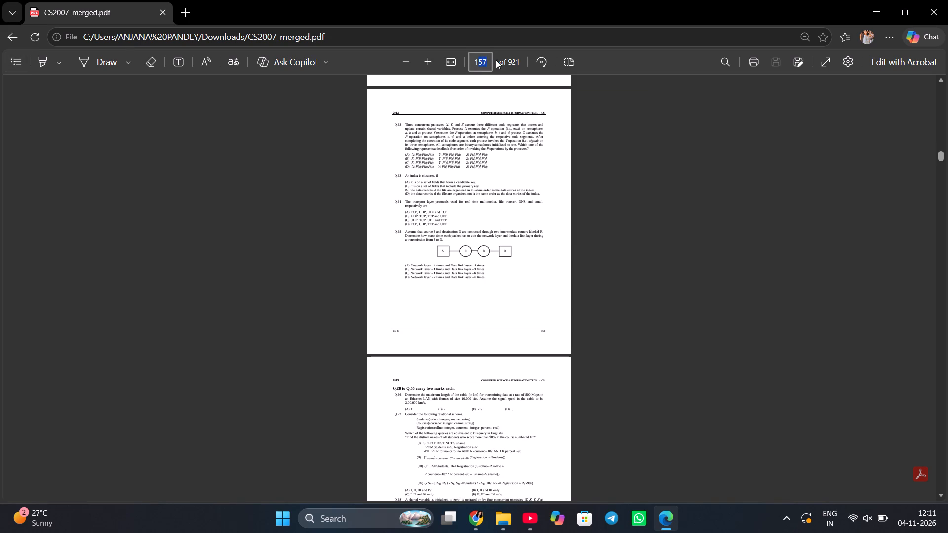
pyautogui.write('120')
pyautogui.press('Left')
pyautogui.press('Left')
pyautogui.press('Left')
pyautogui.press('Left')
pyautogui.press('Left')
pyautogui.press('Left')
pyautogui.press('Left')
pyautogui.press('Left')
pyautogui.press('Left')
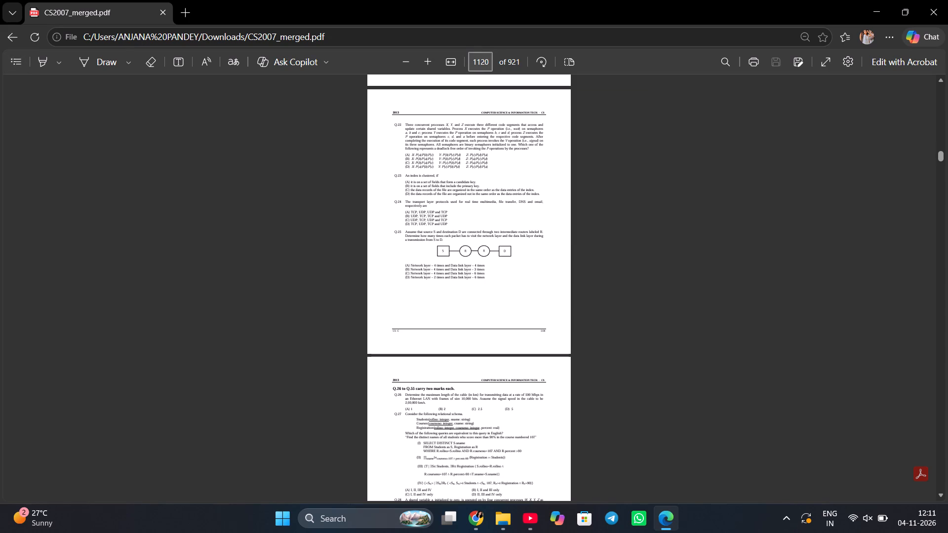
pyautogui.click(478, 57)
pyautogui.press('BackSpace')
pyautogui.write('120')
pyautogui.press('Return')
# Review the 2013 code A booklet in the merged PDF, from the answer key on page 121 to the end of the paper on page 136.
pyautogui.scroll(-2, 416, 165)
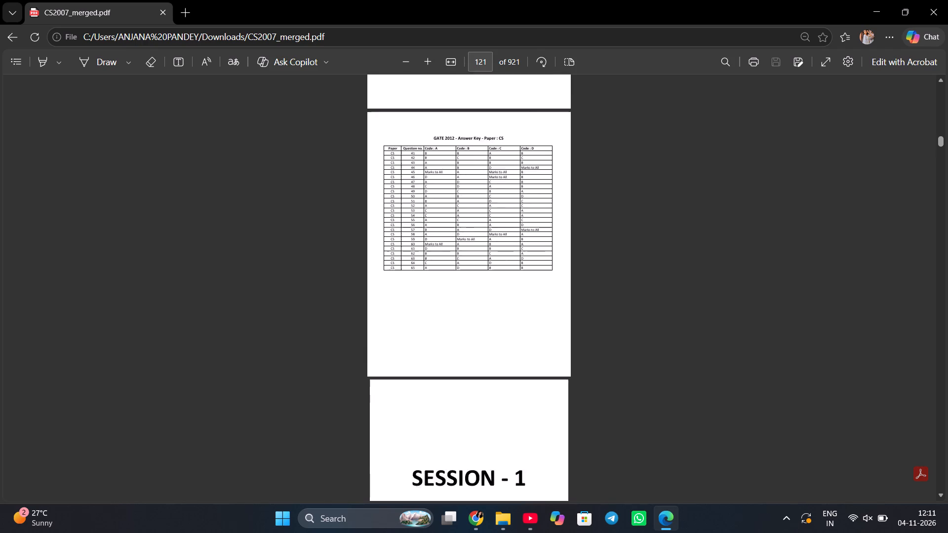
pyautogui.scroll(-11, 416, 165)
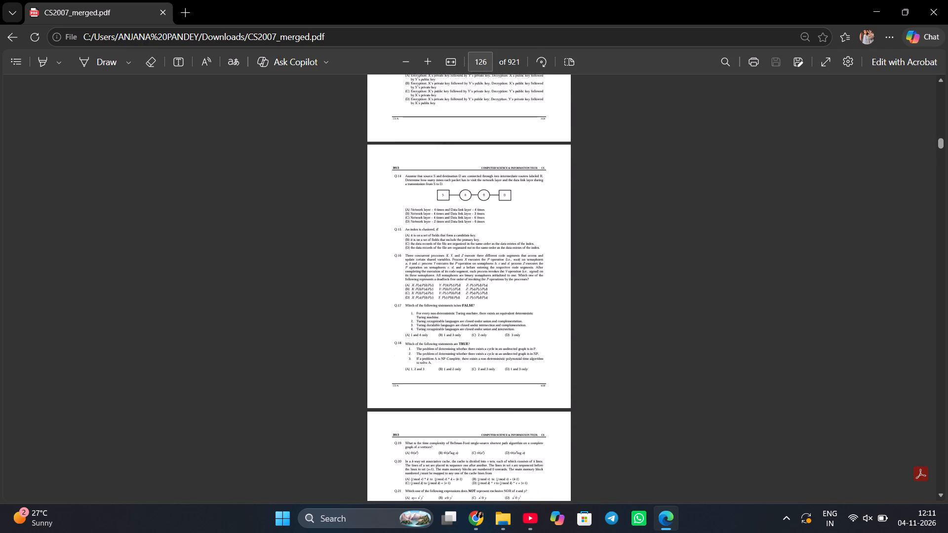
pyautogui.scroll(-4, 416, 165)
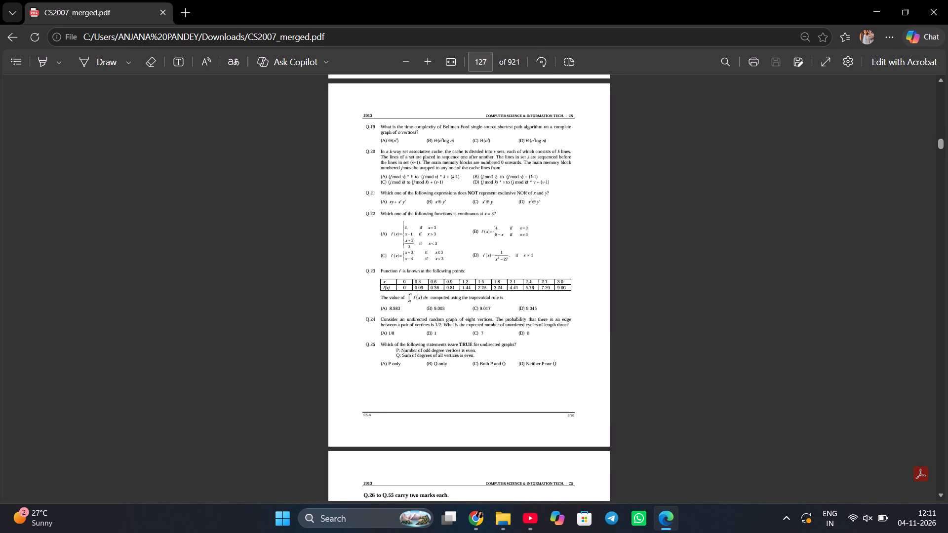
pyautogui.scroll(-13, 416, 165)
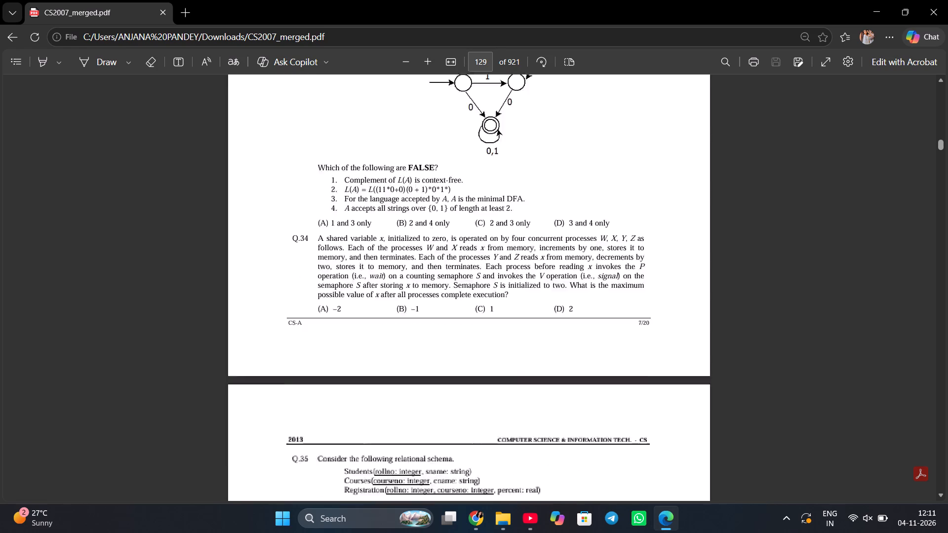
pyautogui.scroll(-11, 416, 165)
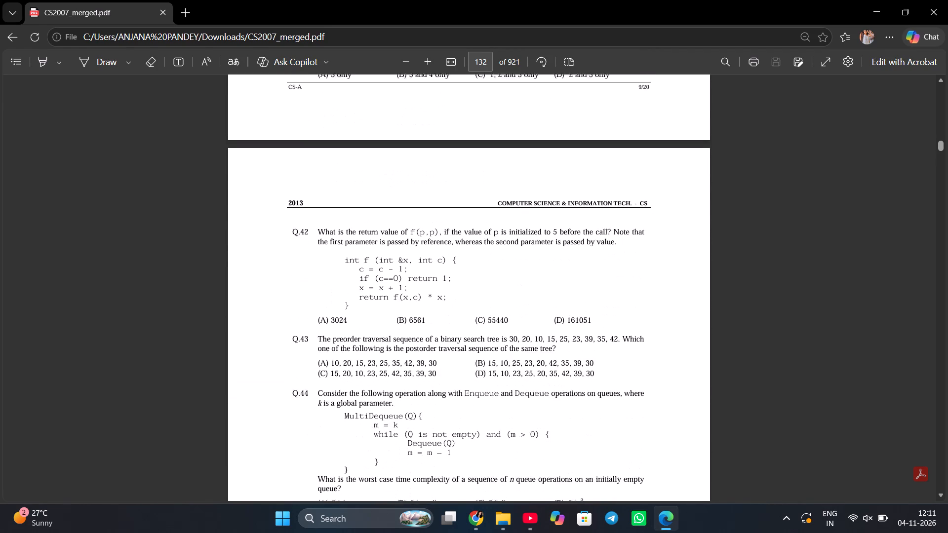
pyautogui.scroll(-7, 416, 165)
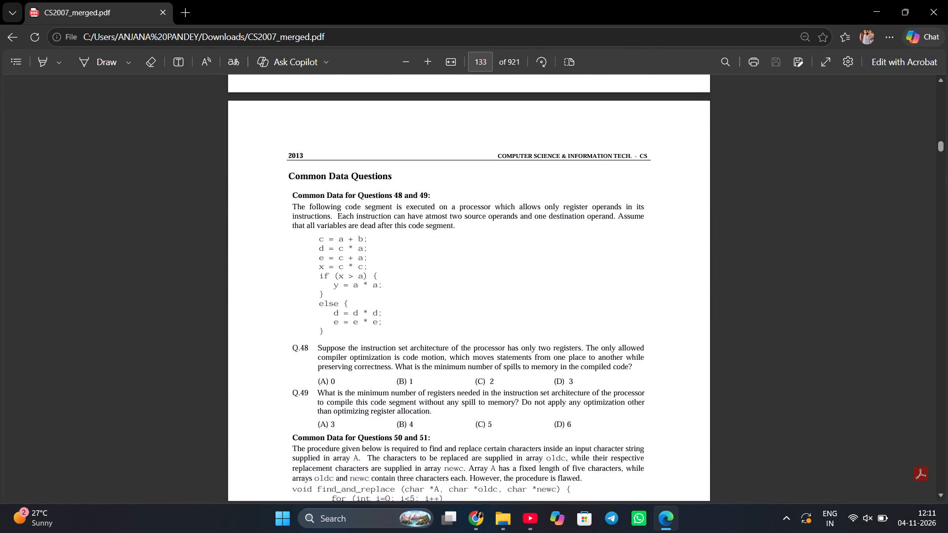
pyautogui.scroll(-13, 416, 165)
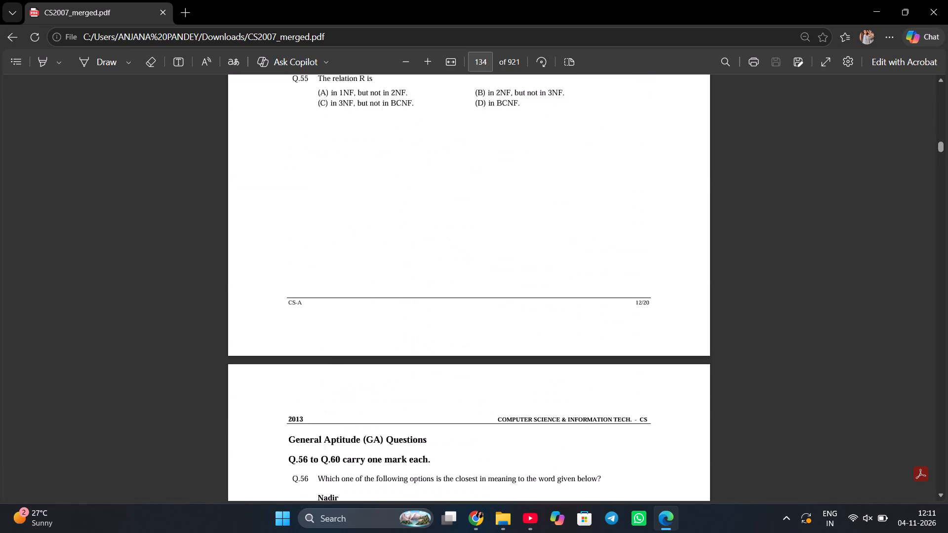
pyautogui.scroll(-11, 416, 165)
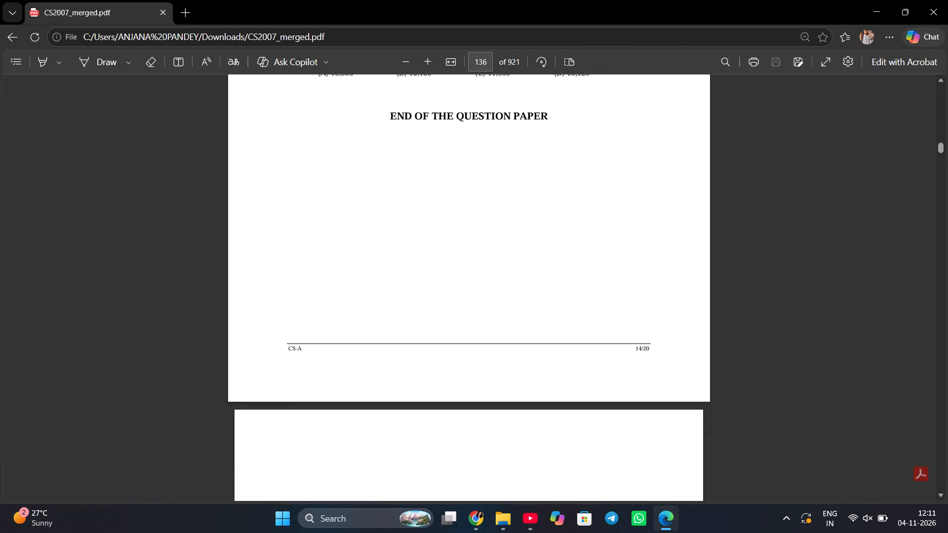
# Review the 2013 code B booklet in the merged PDF as far as page 144.
pyautogui.scroll(-17, 416, 165)
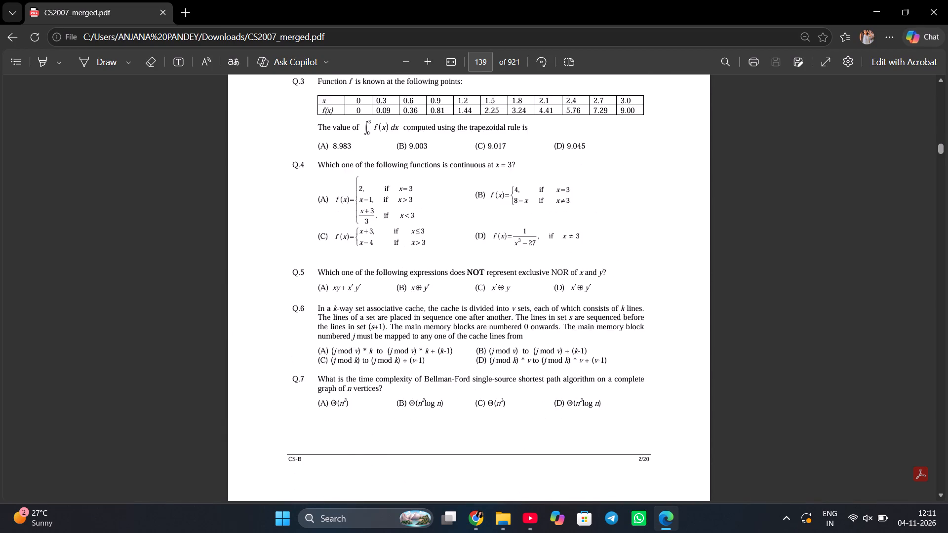
pyautogui.scroll(-17, 416, 165)
pyautogui.scroll(-5, 416, 165)
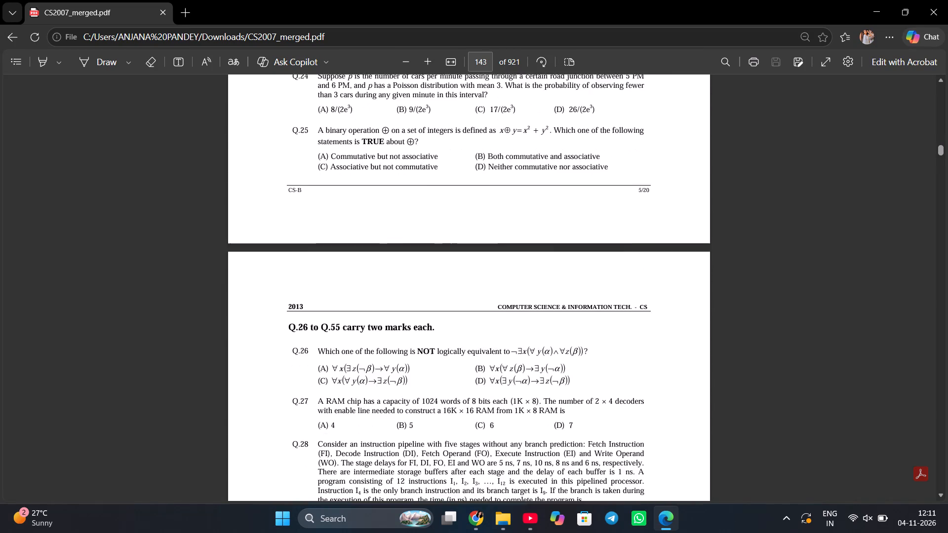
pyautogui.scroll(-8, 416, 165)
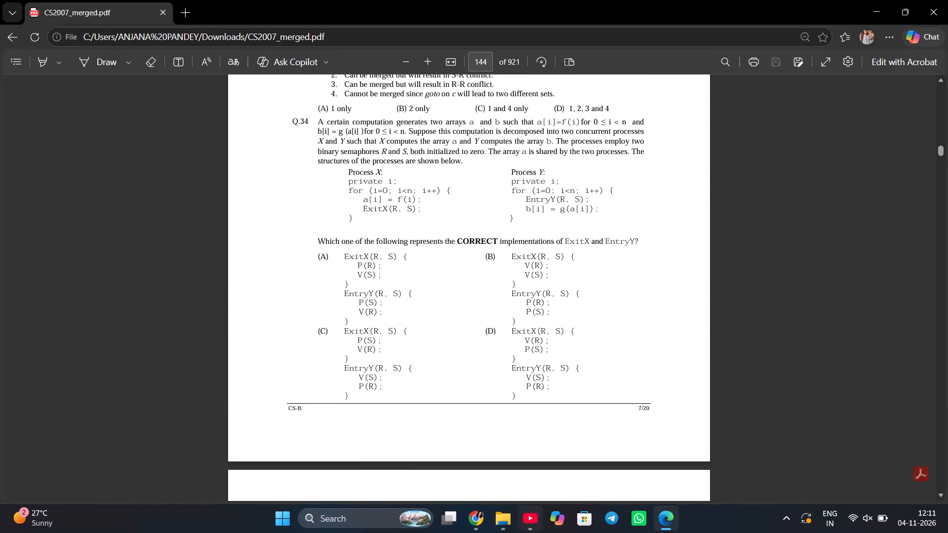
# Open the CS2007_merged PDF again from the Downloads folder.
pyautogui.click(472, 519)
pyautogui.click(501, 528)
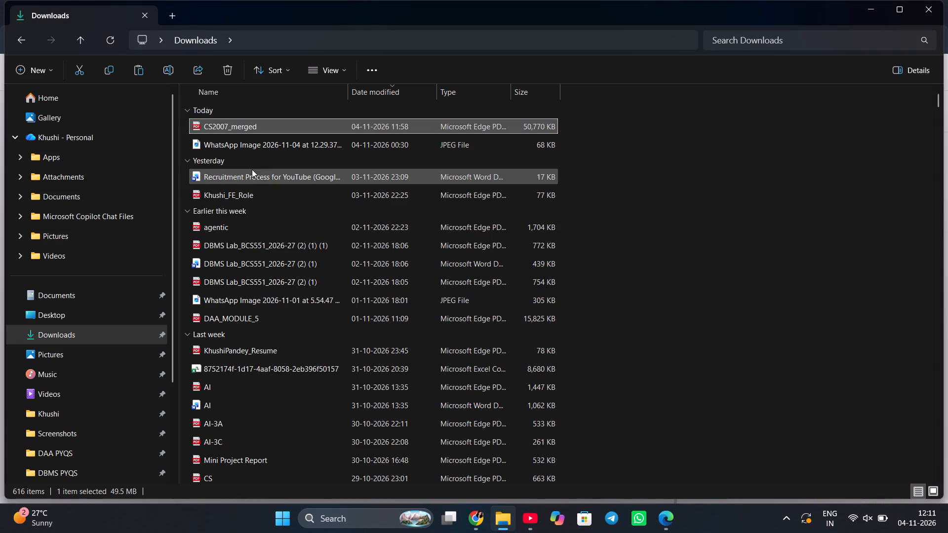
pyautogui.doubleClick(229, 123)
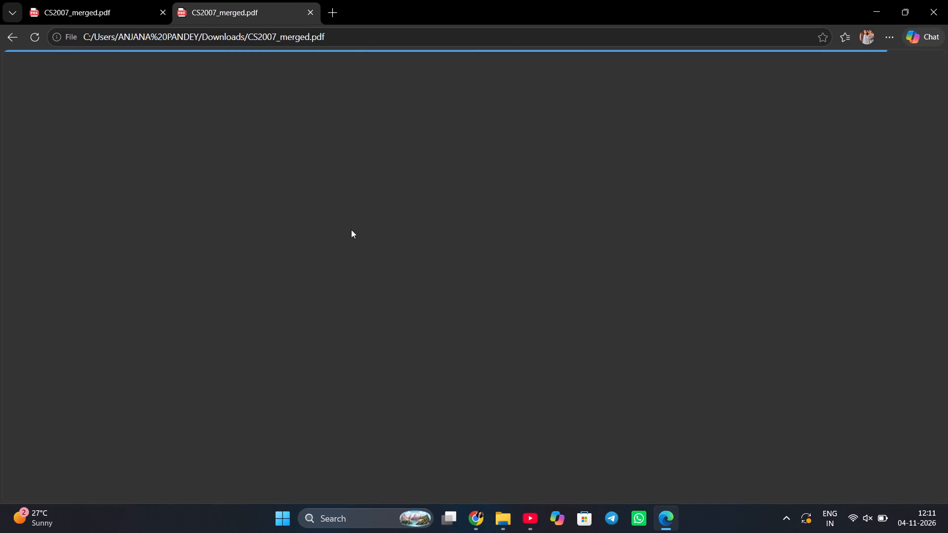
pyautogui.click(498, 513)
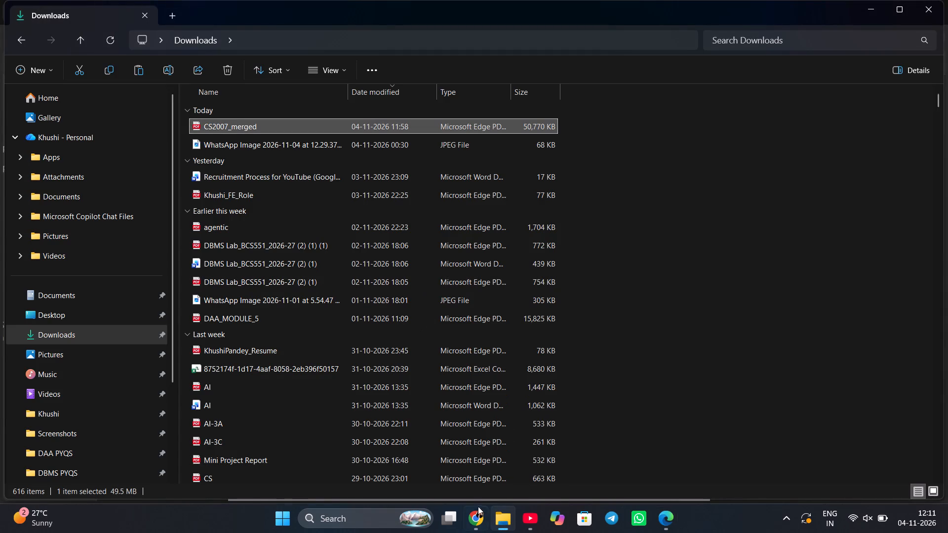
# Switch to iLovePDF in Chrome and mark pages 129, 131 and 132 for removal.
pyautogui.click(473, 512)
pyautogui.scroll(-1, 438, 393)
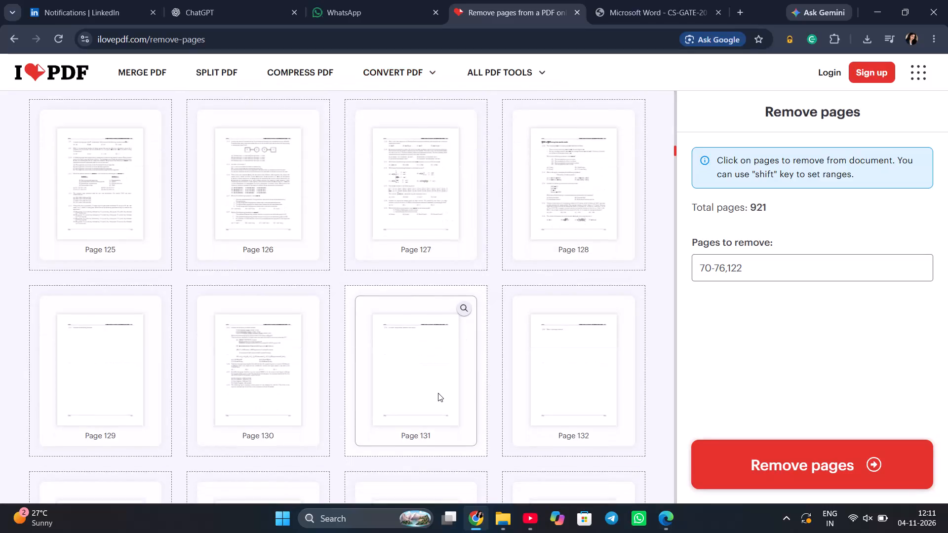
pyautogui.scroll(-1, 438, 393)
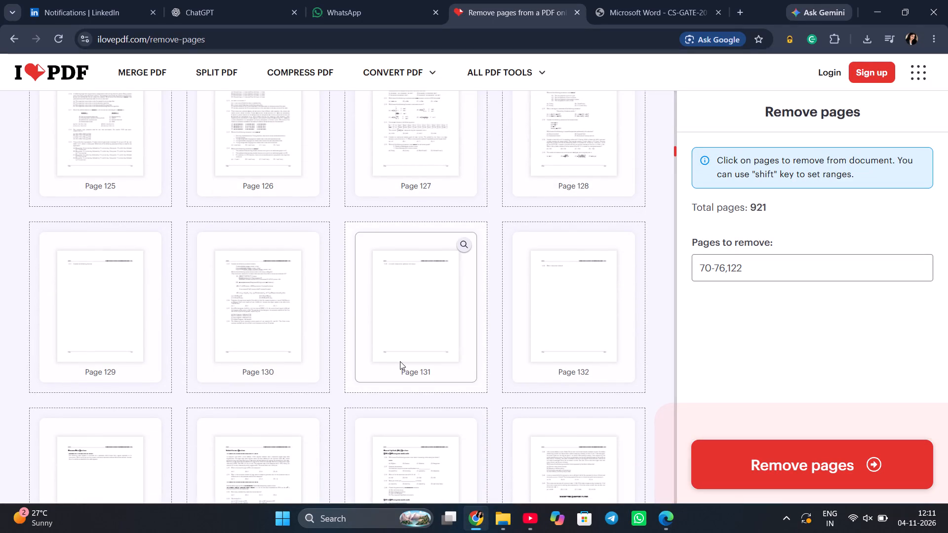
pyautogui.click(400, 361)
pyautogui.click(539, 358)
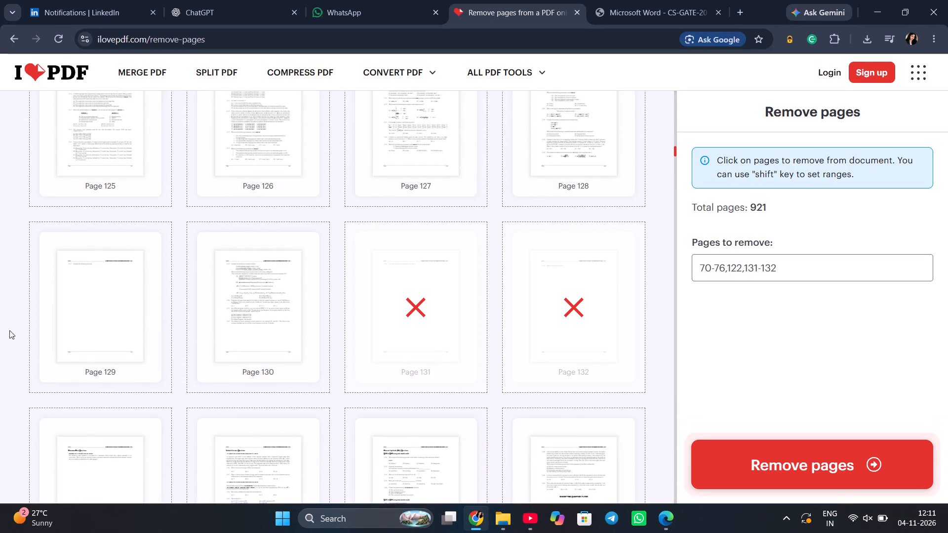
pyautogui.click(85, 338)
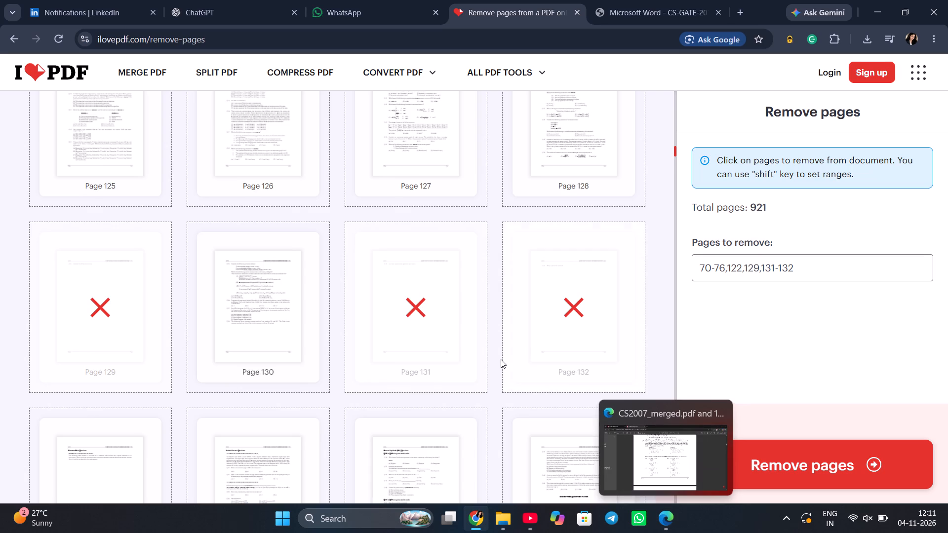
# Check the pages marked around 122 to 132, then switch to the merged PDF in Edge and return to its Session - 1 title page.
pyautogui.scroll(5, 501, 359)
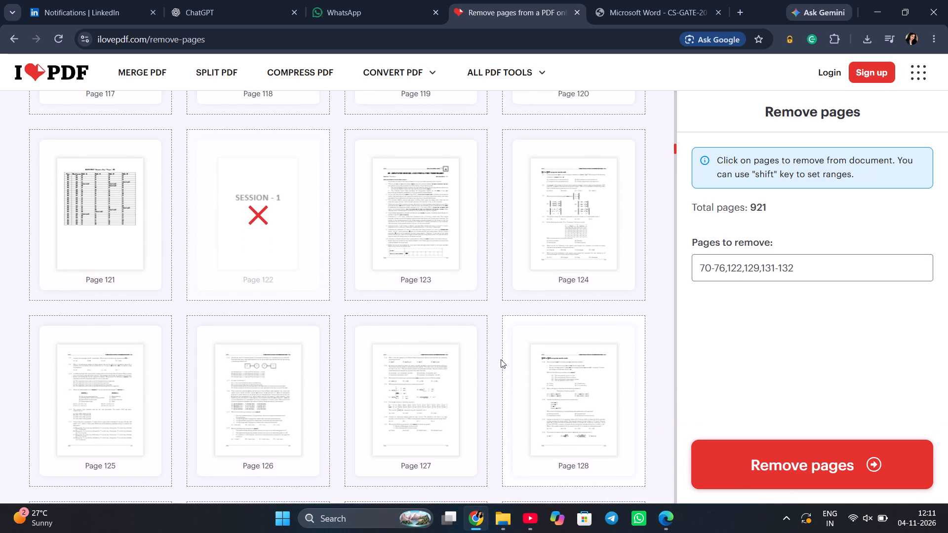
pyautogui.scroll(-1, 599, 441)
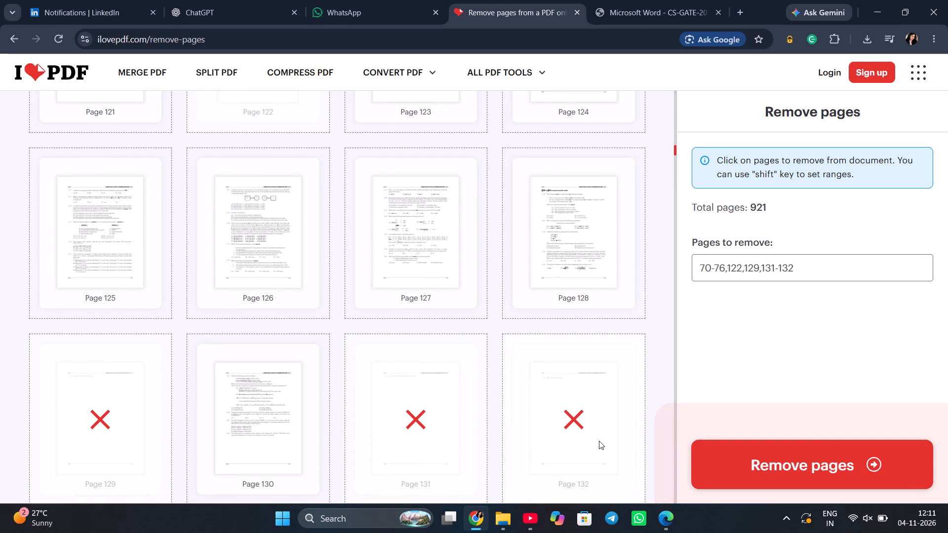
pyautogui.click(657, 516)
pyautogui.scroll(20, 513, 364)
pyautogui.scroll(1, 513, 364)
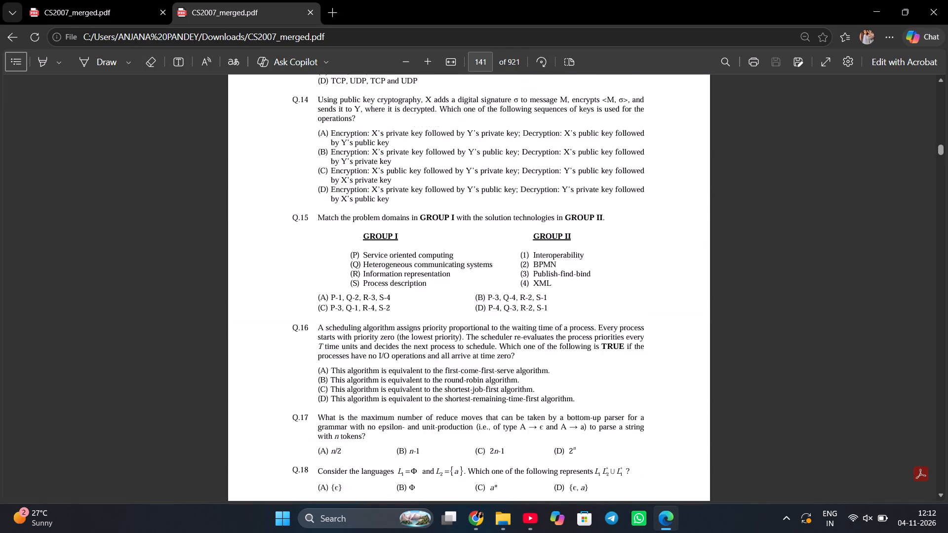
pyautogui.scroll(20, 513, 364)
pyautogui.scroll(20, 513, 364)
pyautogui.scroll(1, 513, 364)
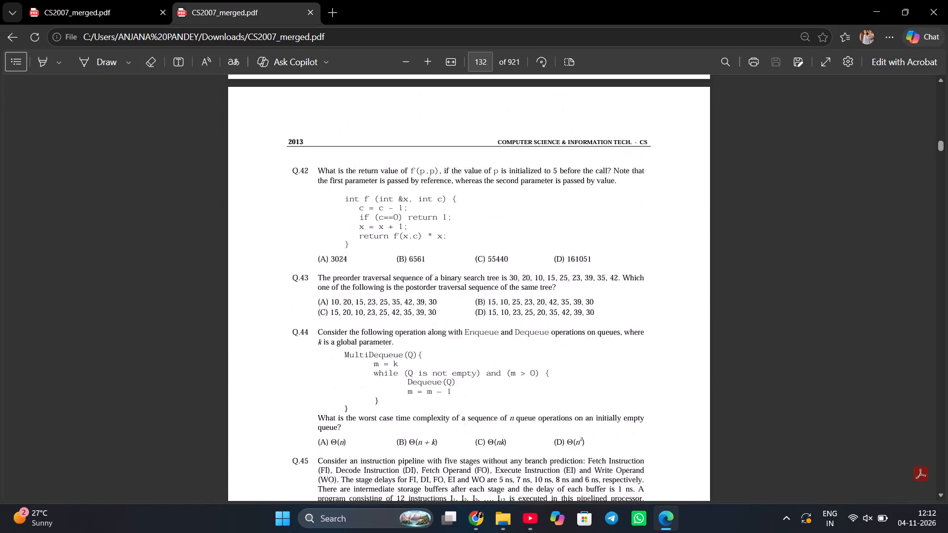
pyautogui.scroll(20, 513, 364)
pyautogui.scroll(20, 513, 364)
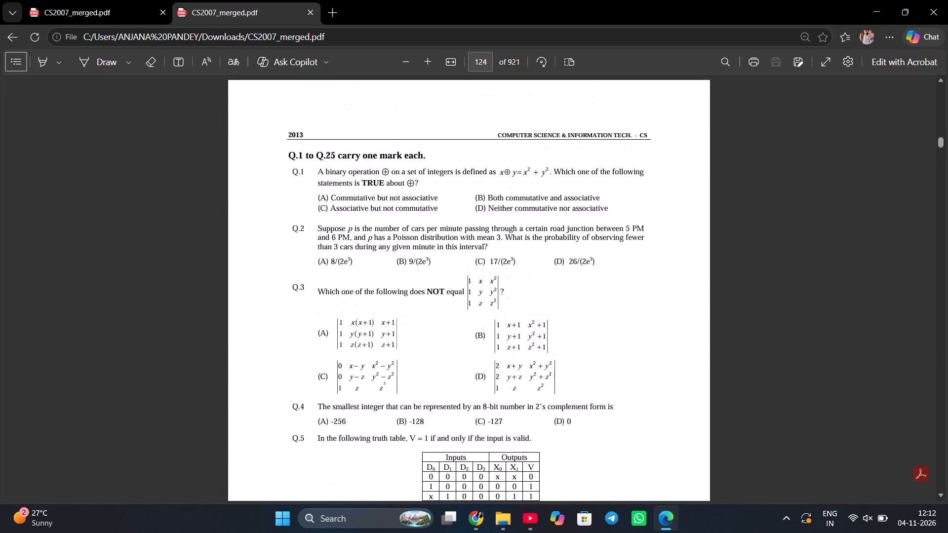
pyautogui.scroll(17, 513, 364)
pyautogui.scroll(4, 513, 364)
# Examine the opening pages of the 2013 code A booklet, from the session title page 122 to page 126.
pyautogui.scroll(-4, 513, 364)
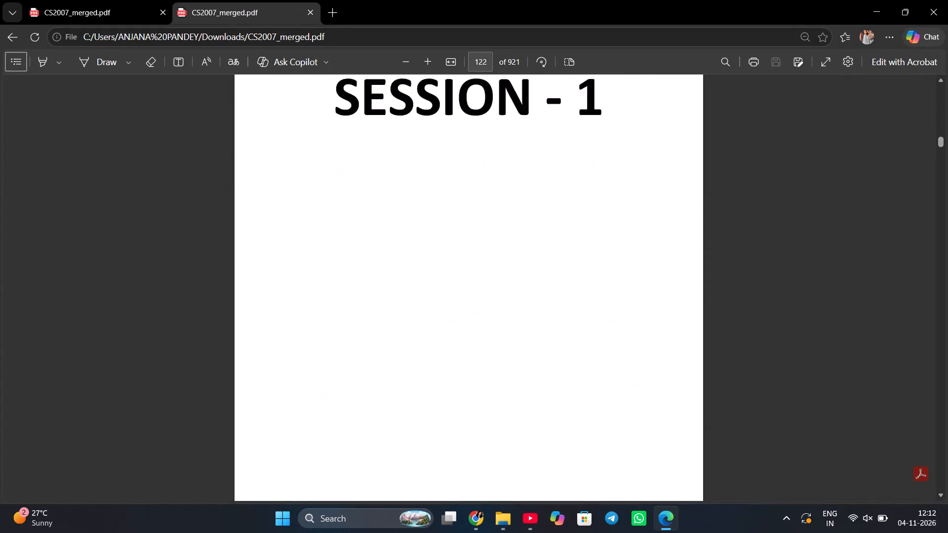
pyautogui.scroll(-14, 513, 364)
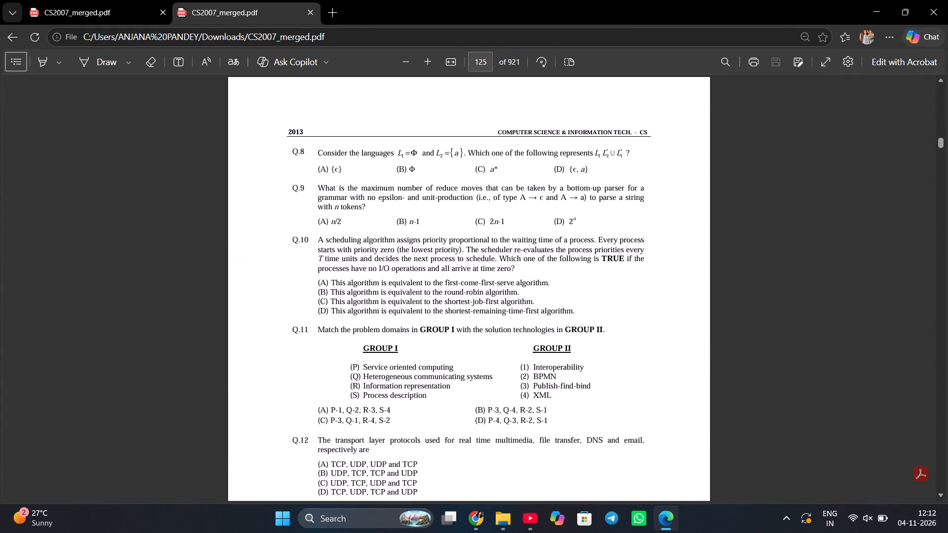
pyautogui.scroll(-4, 513, 364)
pyautogui.scroll(8, 513, 364)
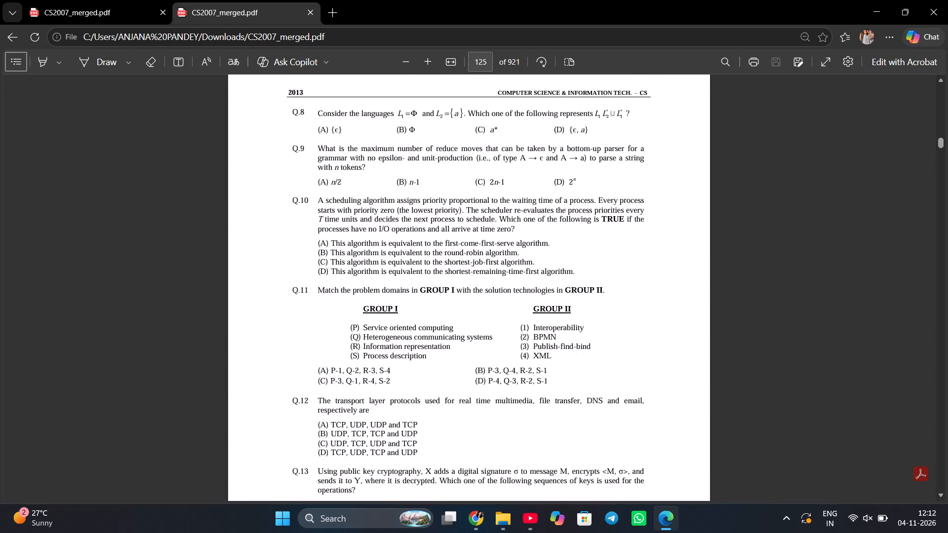
pyautogui.scroll(-10, 513, 364)
pyautogui.scroll(7, 513, 364)
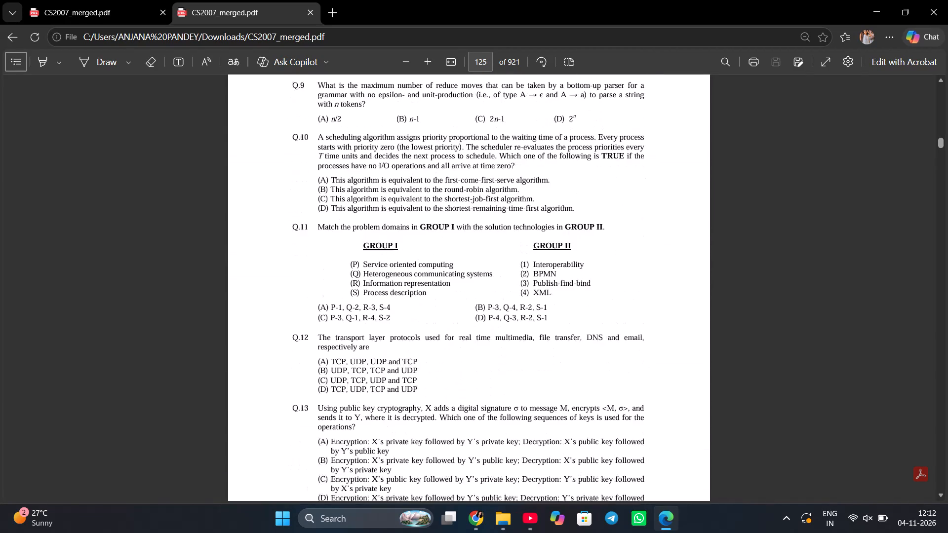
pyautogui.scroll(1, 513, 364)
pyautogui.scroll(-7, 513, 364)
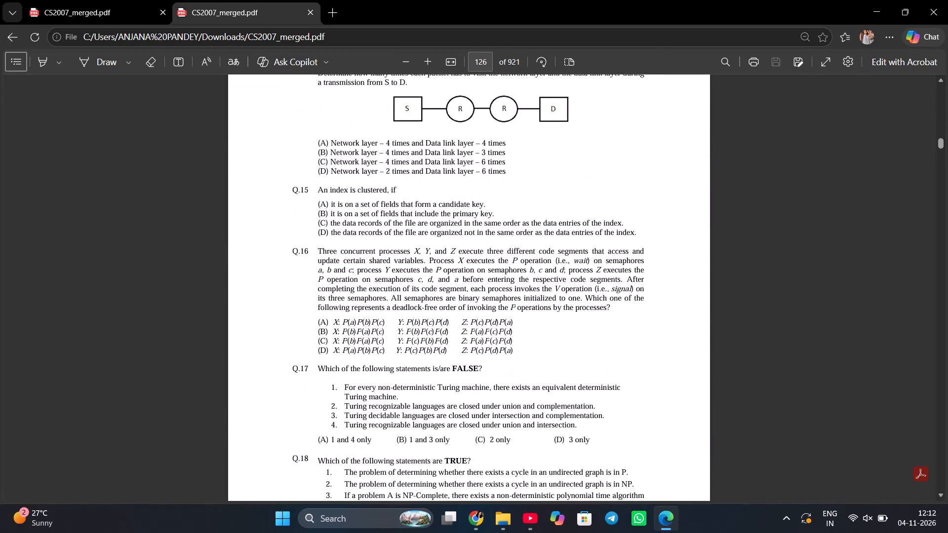
pyautogui.scroll(-3, 513, 364)
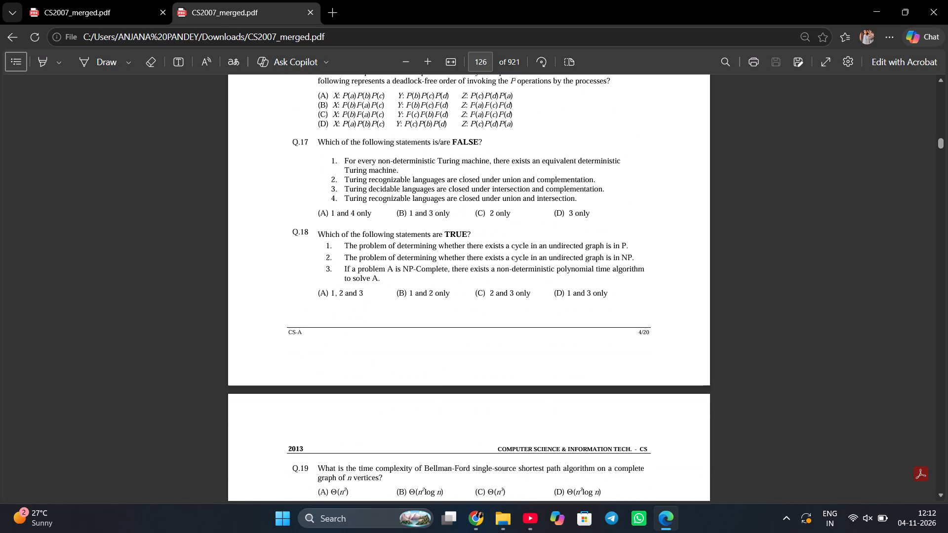
# Review the rest of the 2013 code A booklet, from page 126 to its last questions on page 136.
pyautogui.scroll(-9, 513, 246)
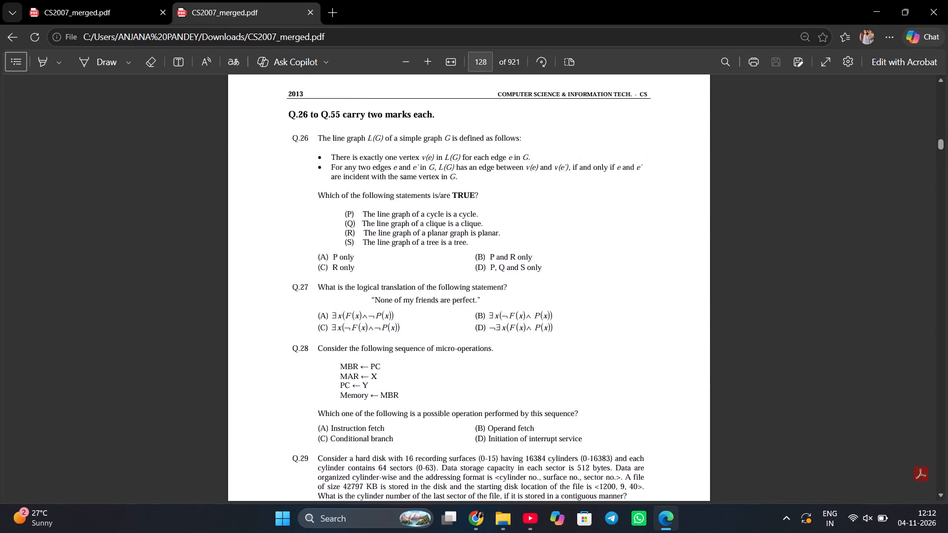
pyautogui.scroll(-7, 513, 246)
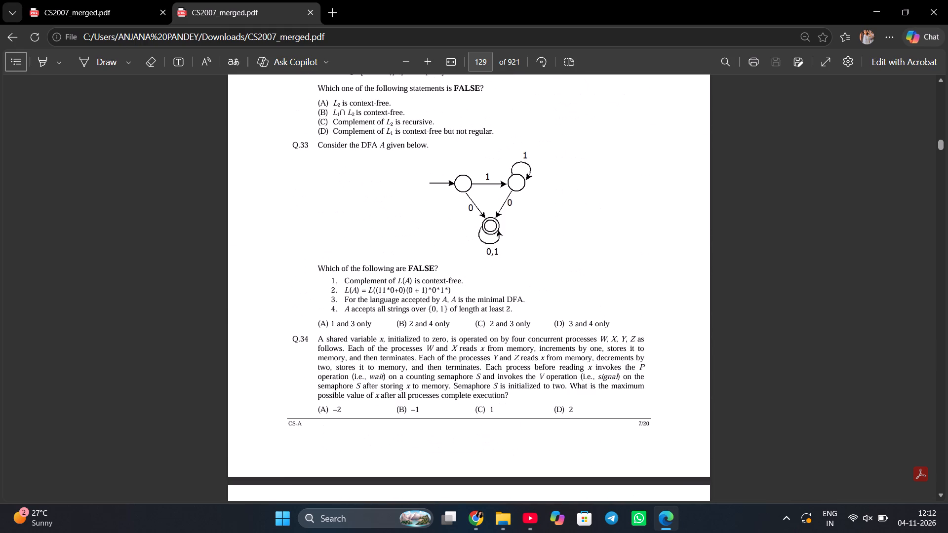
pyautogui.scroll(-18, 513, 246)
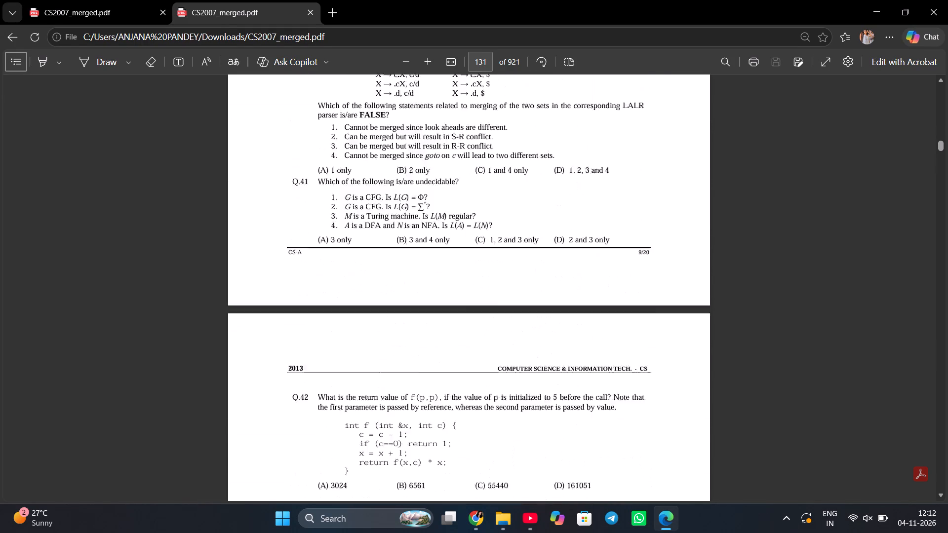
pyautogui.scroll(-9, 513, 246)
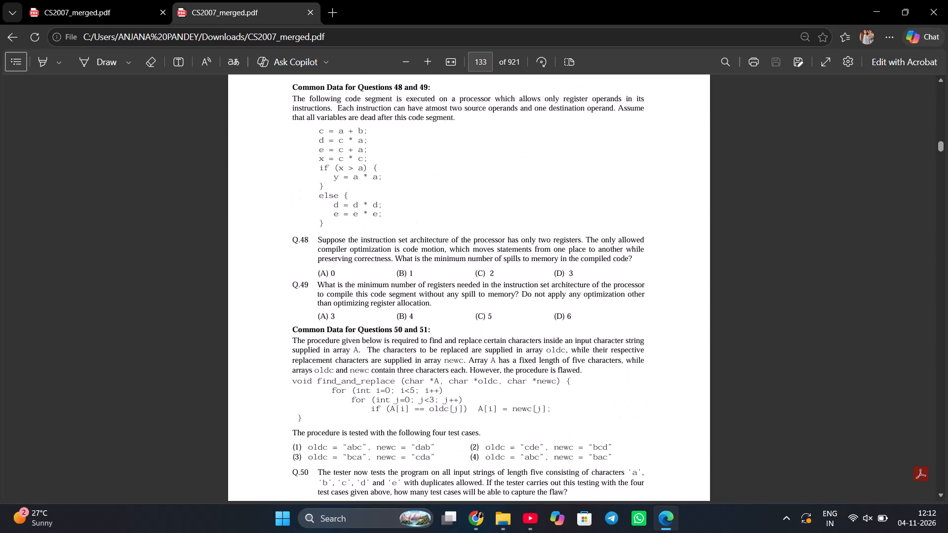
pyautogui.scroll(-13, 513, 246)
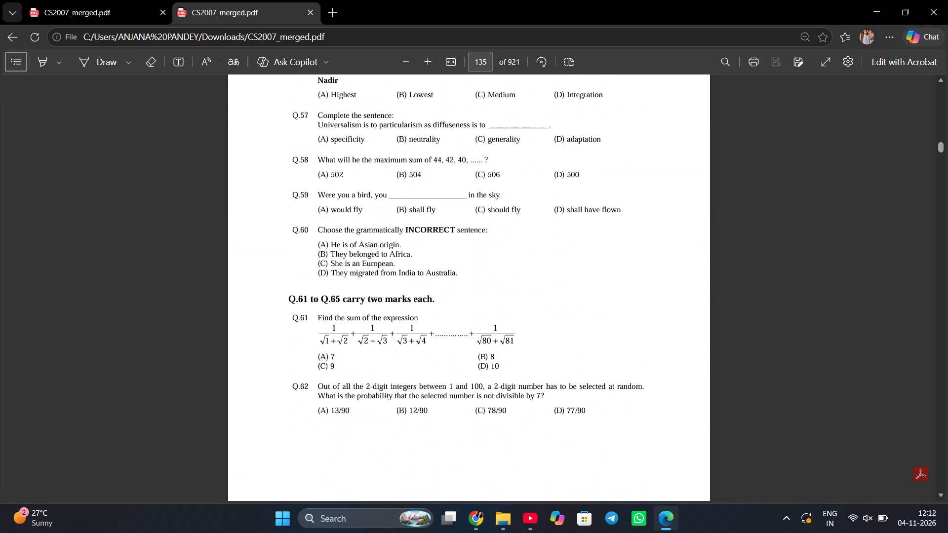
pyautogui.scroll(-1, 513, 246)
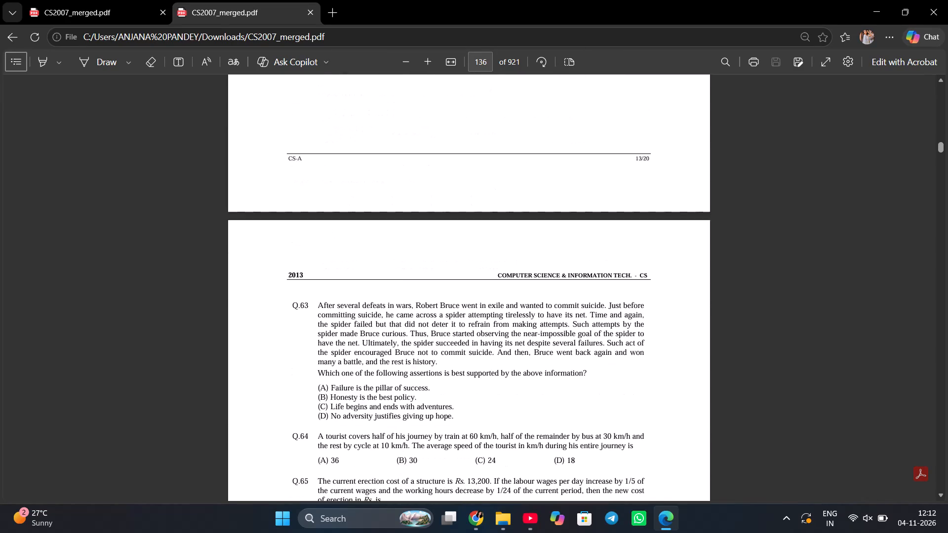
# Review the opening pages of the 2013 code B booklet as far as Q.26 on page 143.
pyautogui.scroll(-18, 513, 246)
pyautogui.scroll(-3, 513, 246)
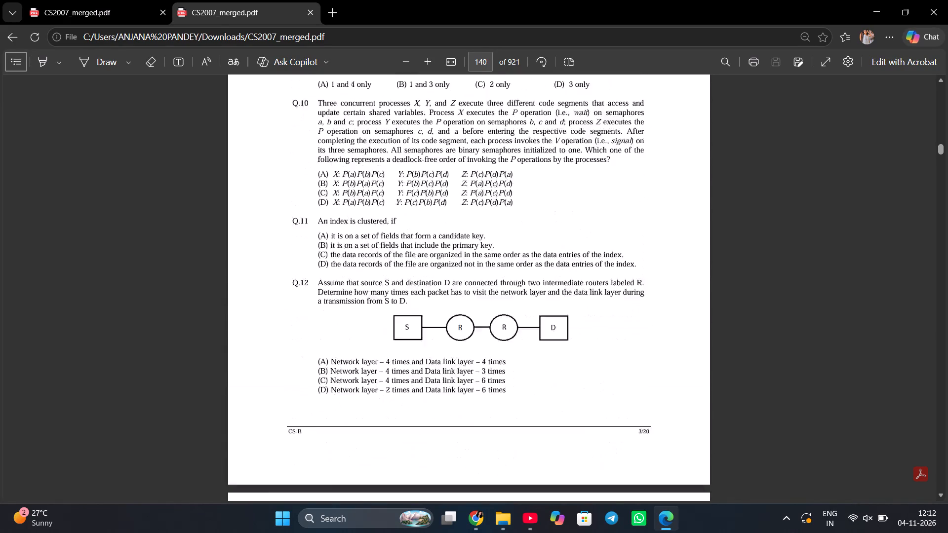
pyautogui.scroll(-16, 513, 246)
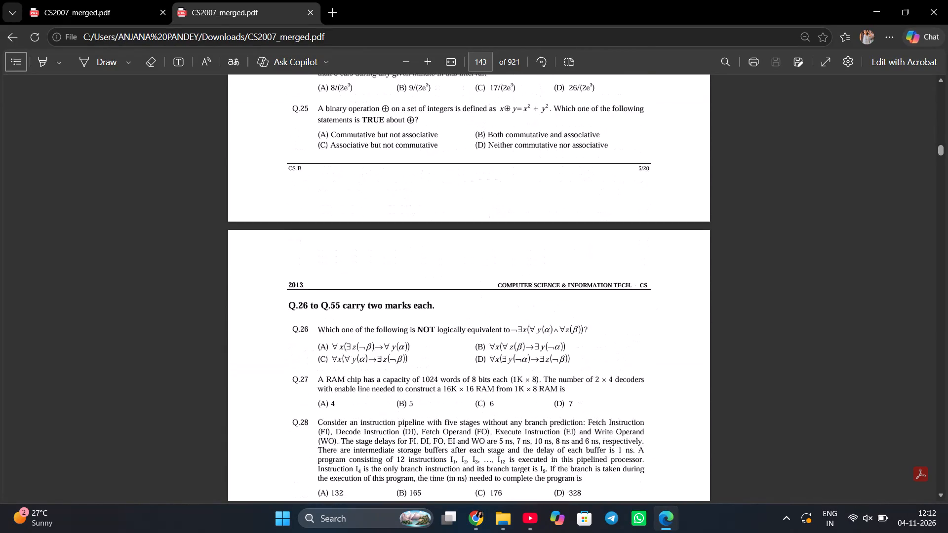
# Recheck the 2013 code A booklet backwards from page 134 to the session title page 122.
pyautogui.scroll(20, 513, 246)
pyautogui.scroll(14, 513, 246)
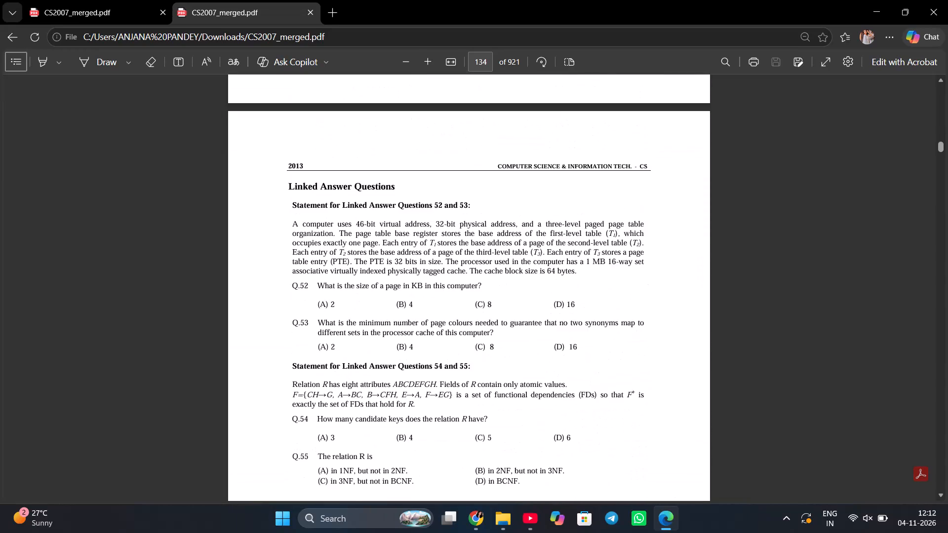
pyautogui.scroll(20, 513, 246)
pyautogui.scroll(15, 513, 246)
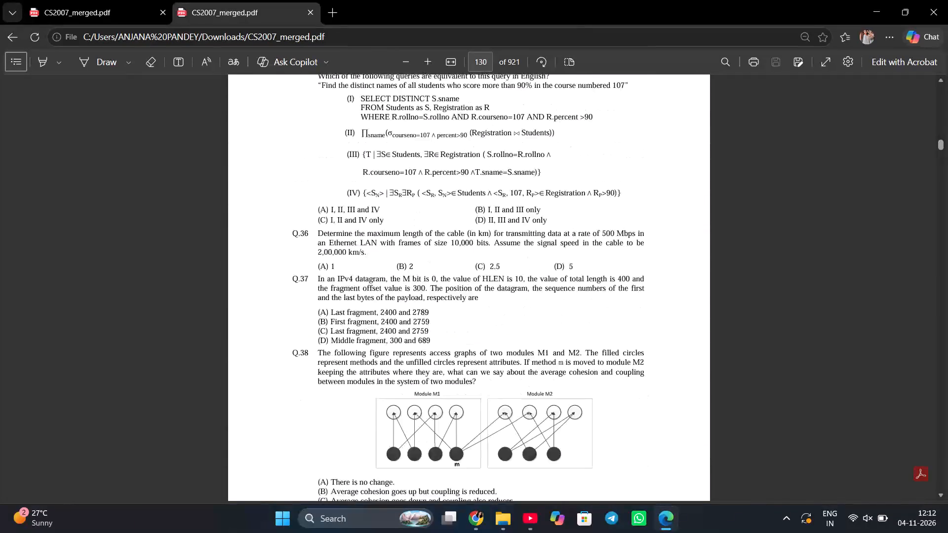
pyautogui.scroll(-1, 513, 246)
pyautogui.scroll(15, 513, 246)
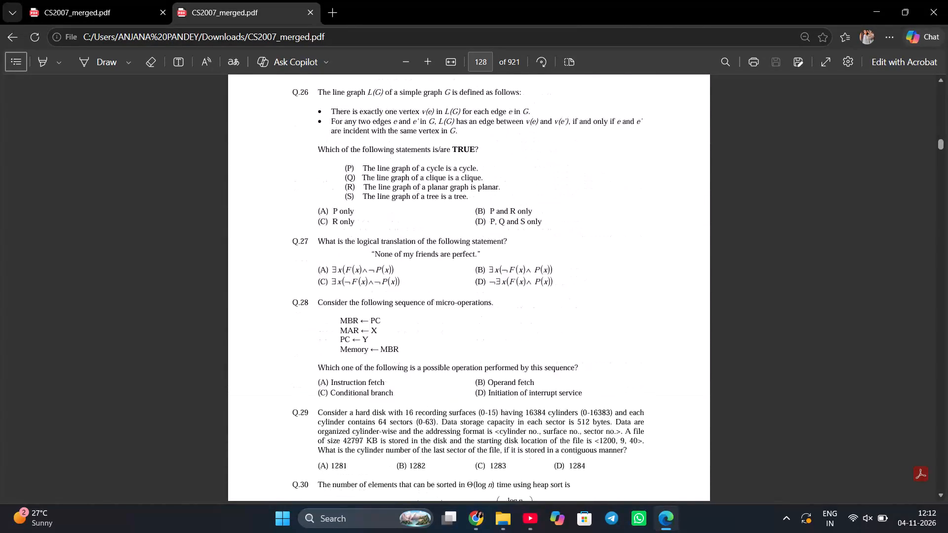
pyautogui.scroll(14, 513, 246)
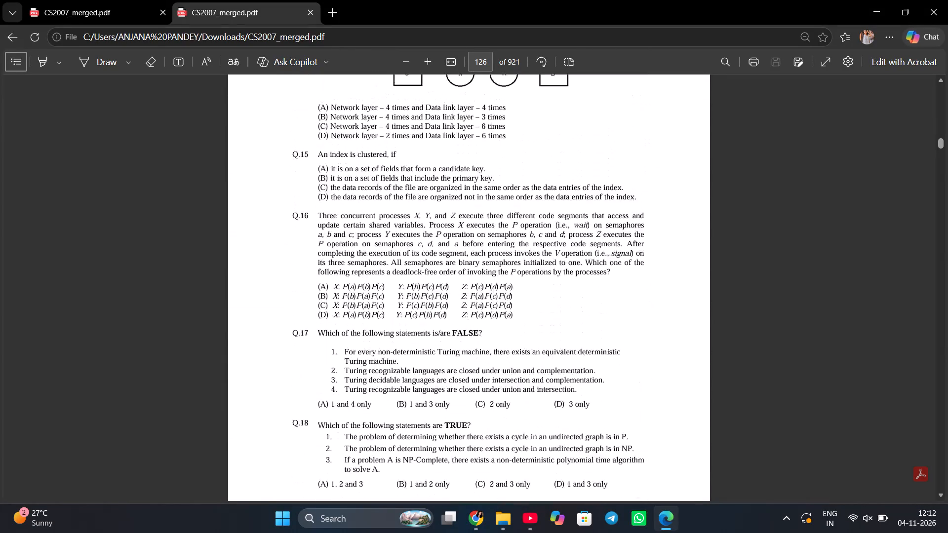
pyautogui.scroll(16, 513, 246)
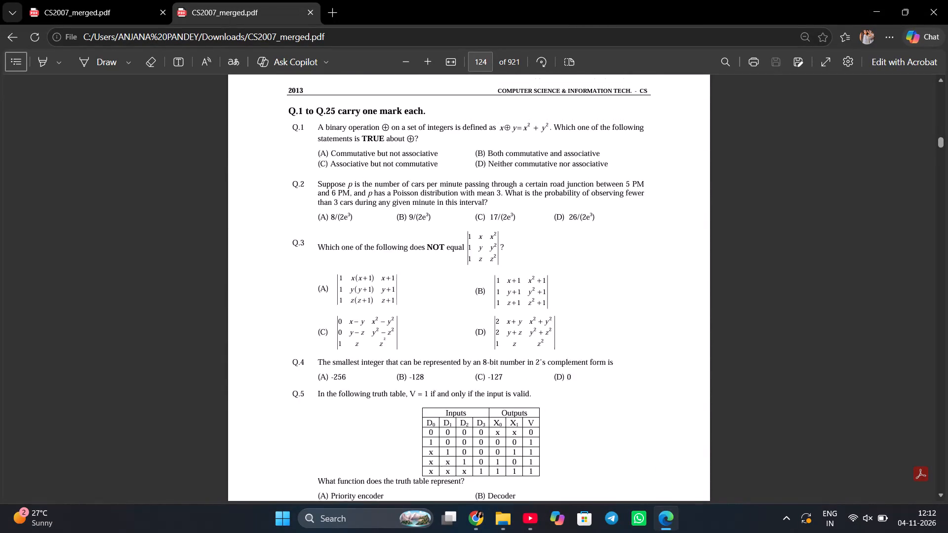
pyautogui.scroll(16, 513, 246)
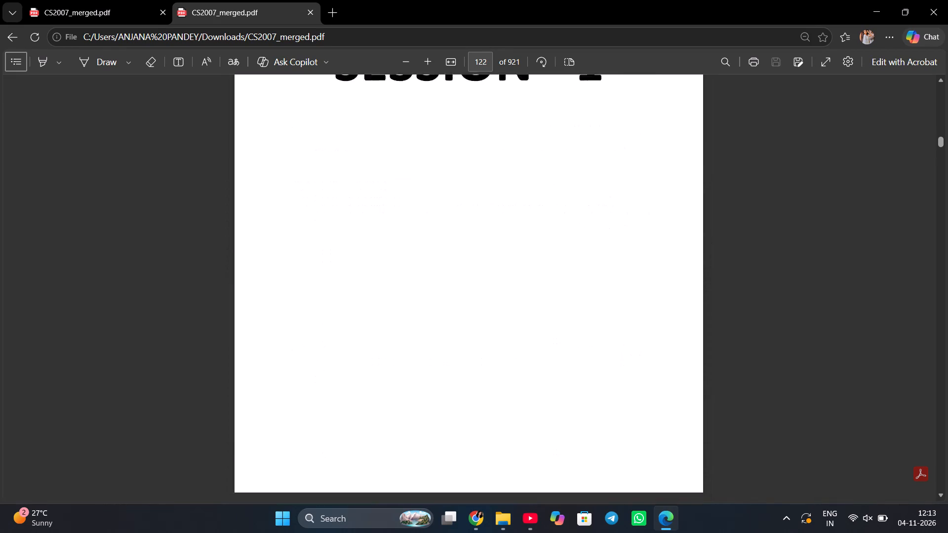
# Review the 2012 paper backwards from its end on page 119 to page 106, examining the partly empty page 110.
pyautogui.scroll(16, 513, 246)
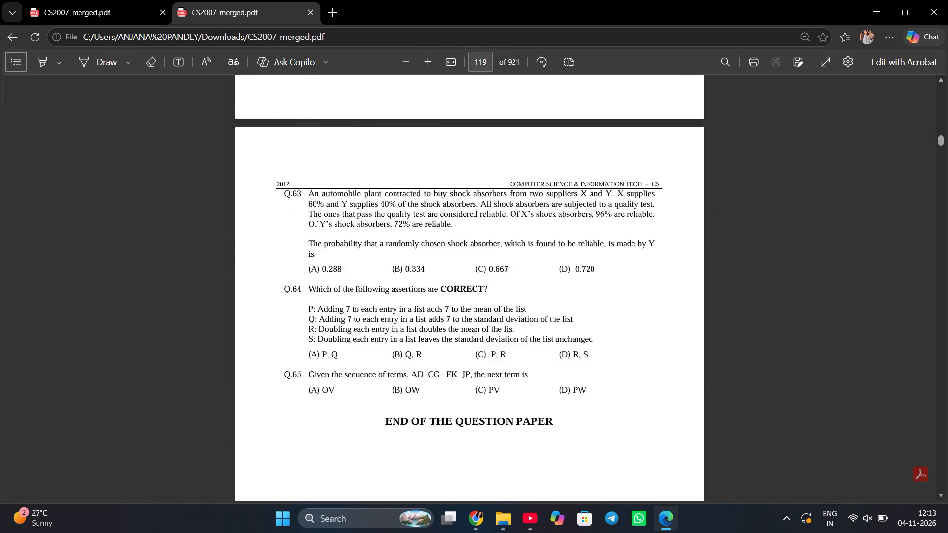
pyautogui.scroll(16, 513, 246)
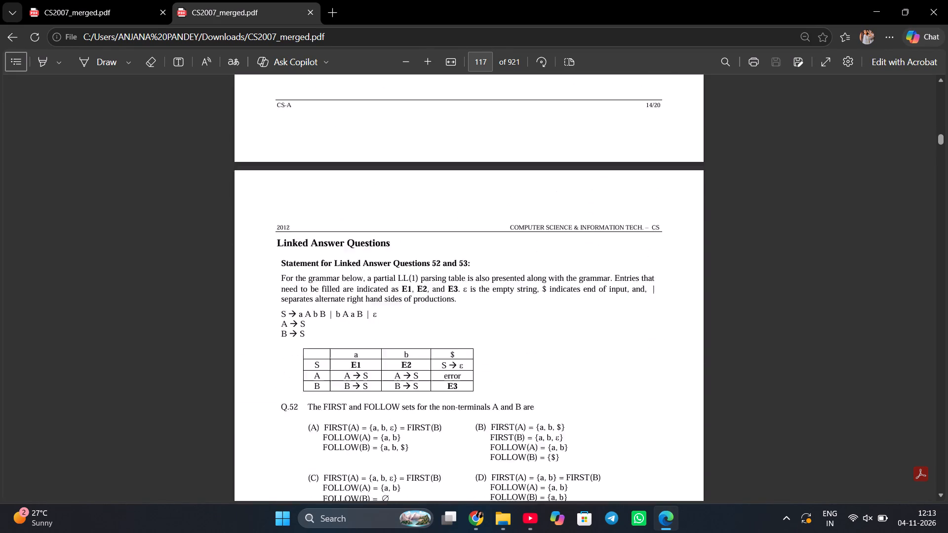
pyautogui.scroll(15, 513, 246)
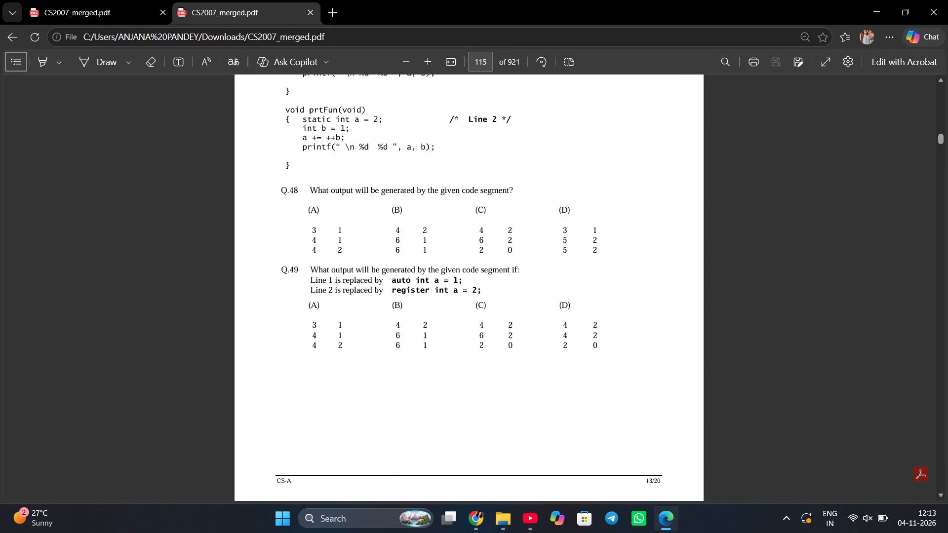
pyautogui.scroll(15, 513, 246)
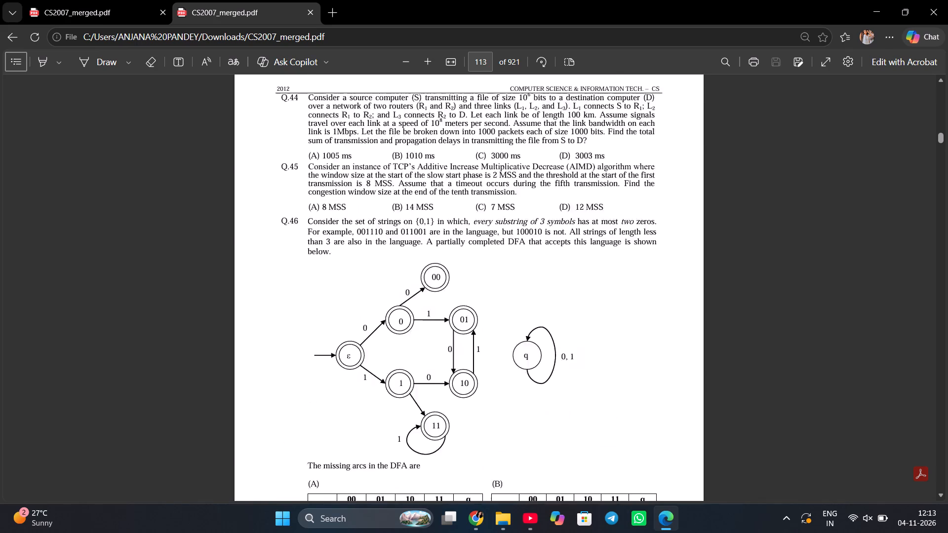
pyautogui.scroll(15, 513, 246)
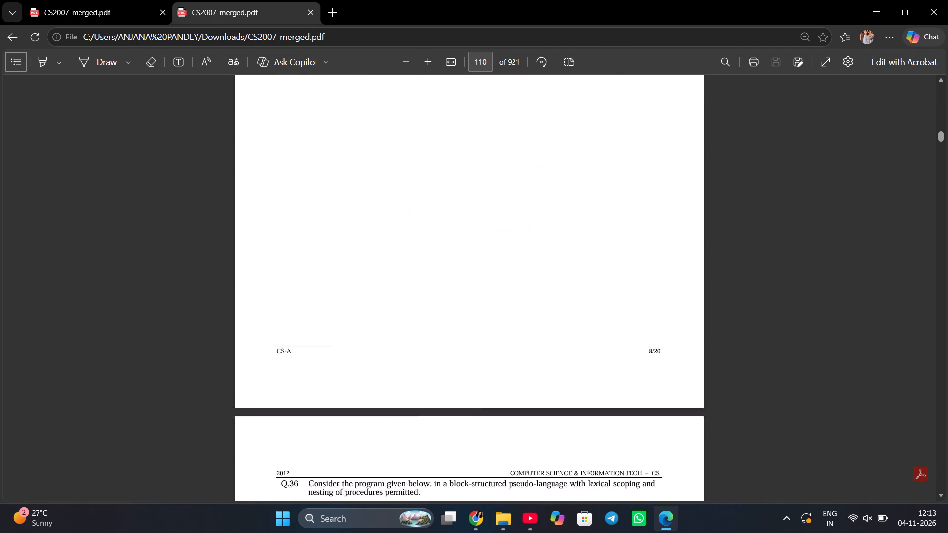
pyautogui.scroll(13, 513, 246)
pyautogui.scroll(-2, 513, 246)
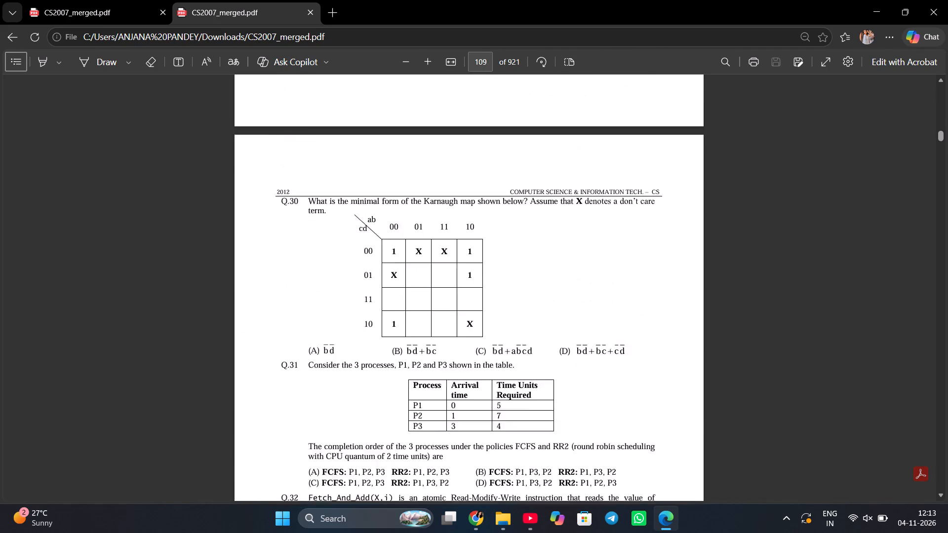
pyautogui.scroll(-8, 513, 246)
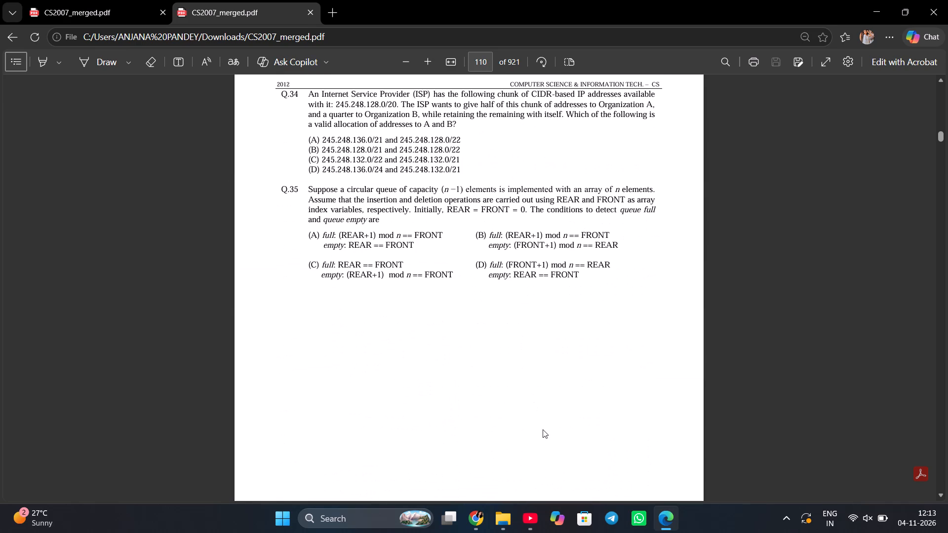
pyautogui.scroll(20, 543, 429)
pyautogui.scroll(10, 543, 429)
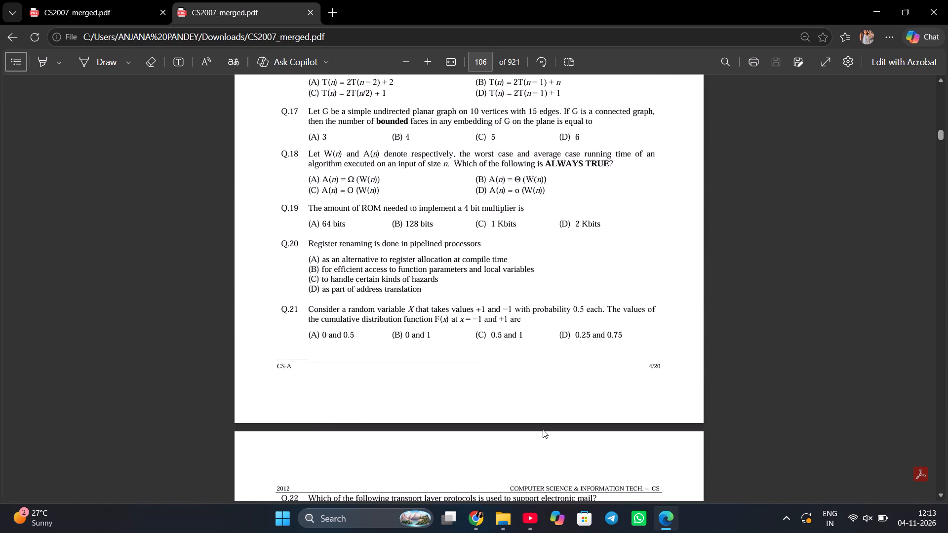
# Review the merged PDF backwards from page 106 through the 2011 code B solutions to page 96.
pyautogui.scroll(20, 543, 429)
pyautogui.scroll(10, 543, 429)
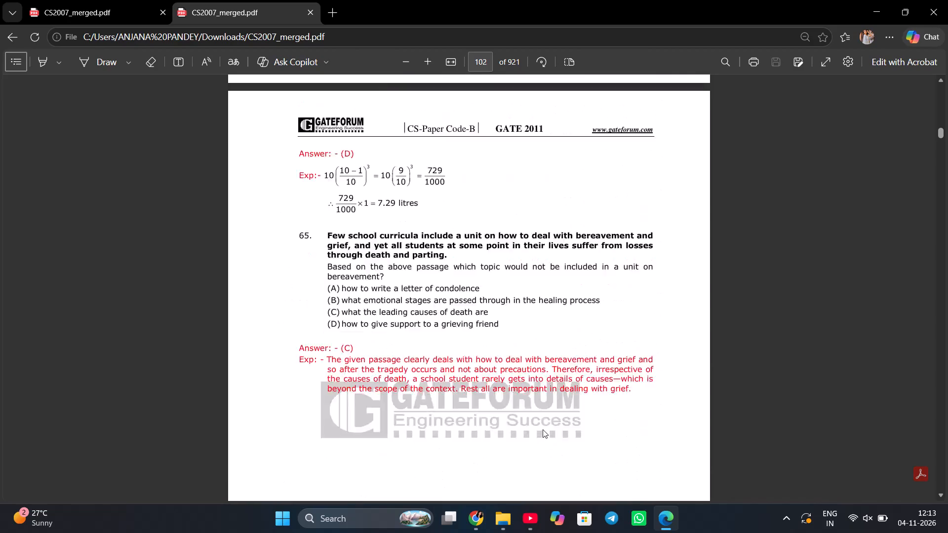
pyautogui.scroll(3, 543, 429)
pyautogui.scroll(20, 543, 429)
pyautogui.scroll(4, 543, 429)
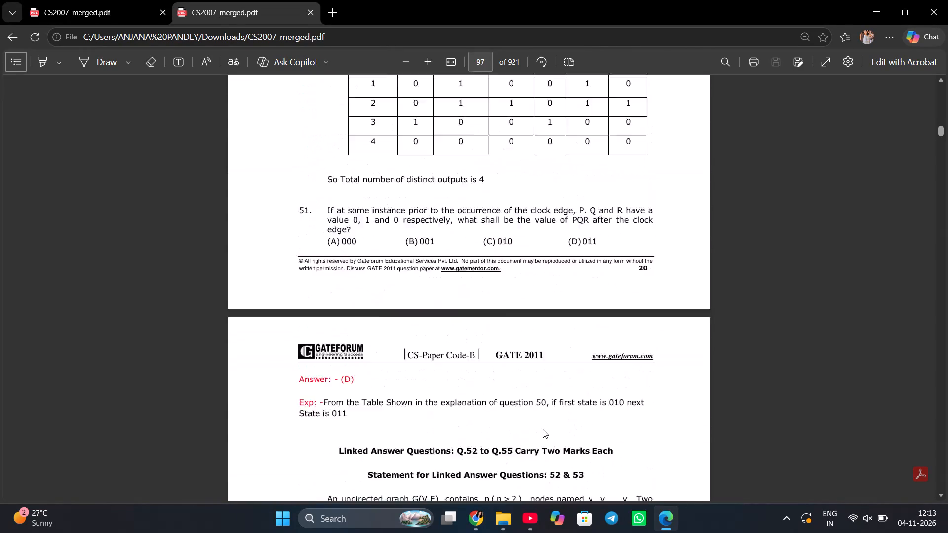
pyautogui.scroll(12, 543, 429)
pyautogui.scroll(-8, 543, 429)
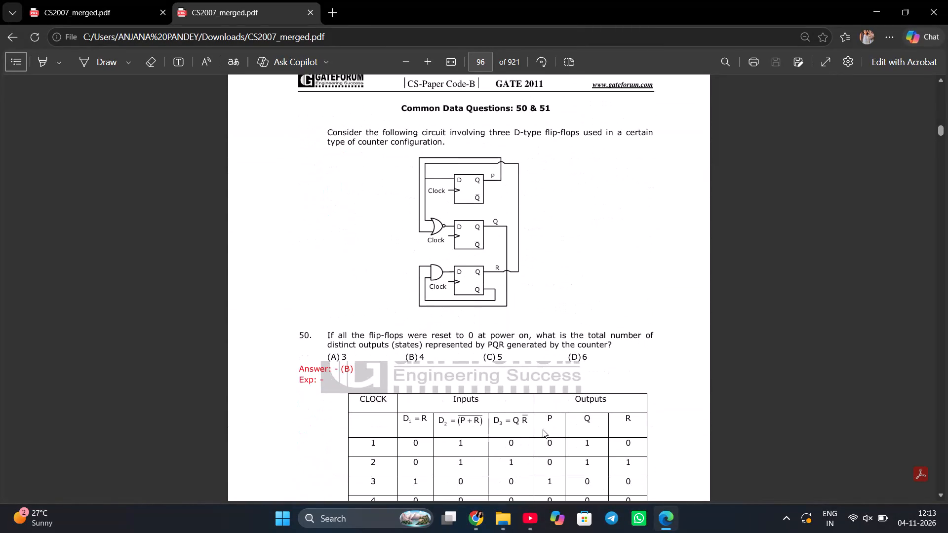
# Switch to iLovePDF's Remove pages tool in Chrome and mark the SESSION - 2 title page 137 for removal.
pyautogui.click(474, 521)
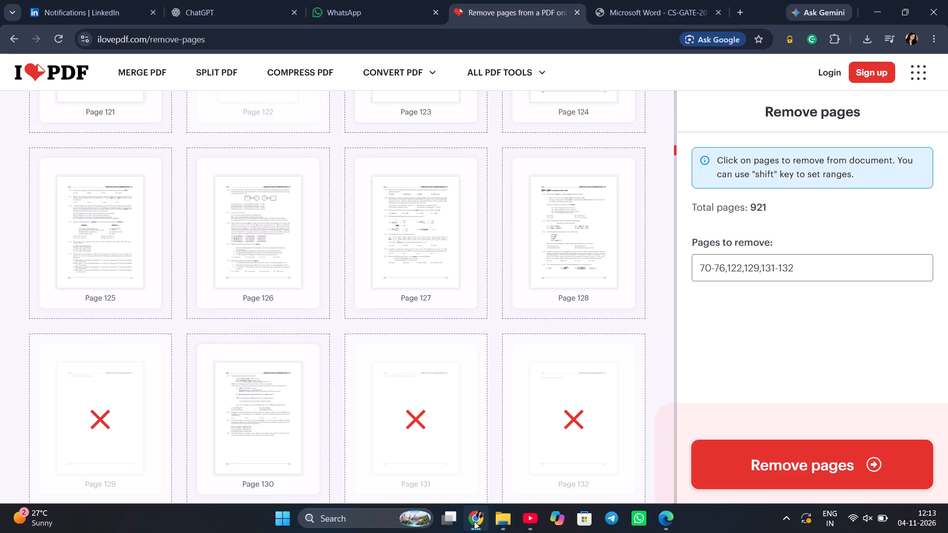
pyautogui.scroll(-3, 469, 360)
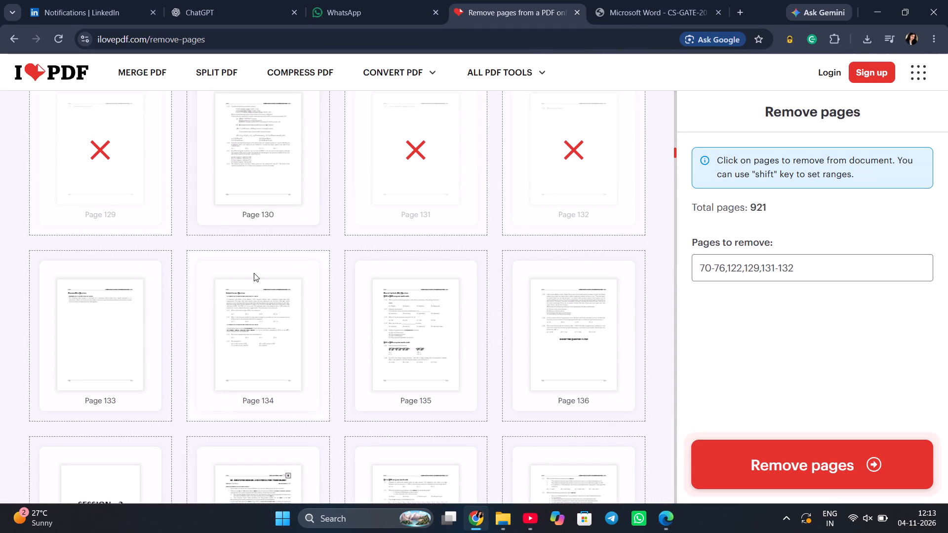
pyautogui.scroll(-1, 425, 352)
pyautogui.scroll(-1, 397, 385)
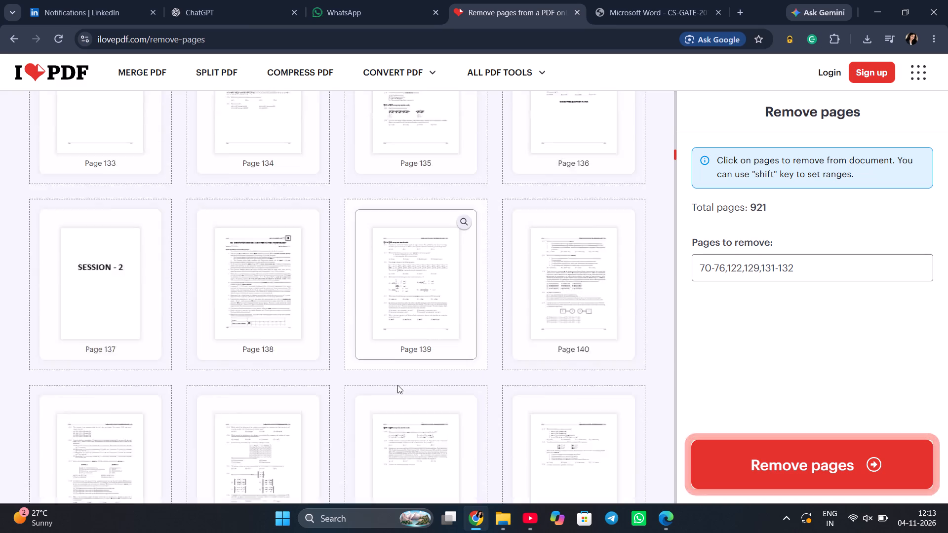
pyautogui.scroll(-1, 397, 385)
pyautogui.click(127, 217)
# Unmark the partly filled pages 129, 131 and 132 so they are kept in the document.
pyautogui.scroll(-3, 423, 357)
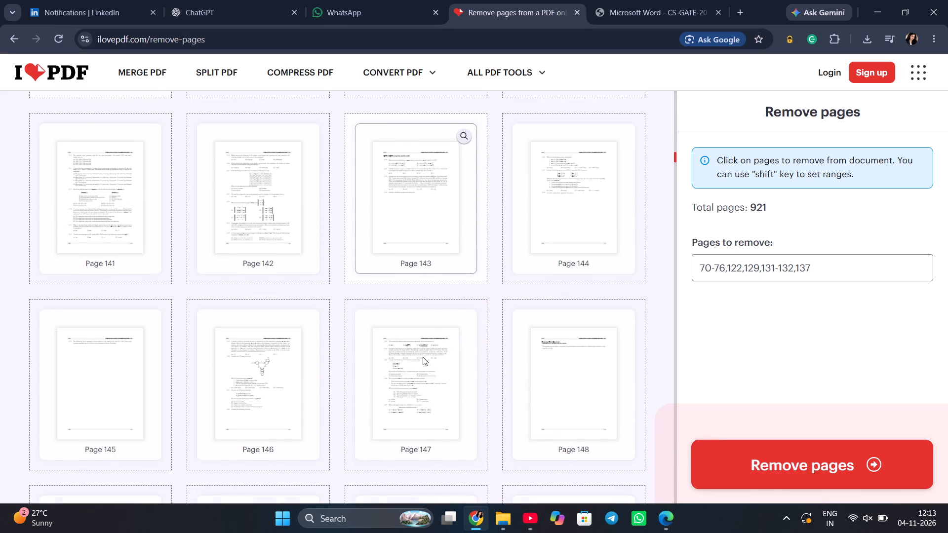
pyautogui.scroll(5, 479, 345)
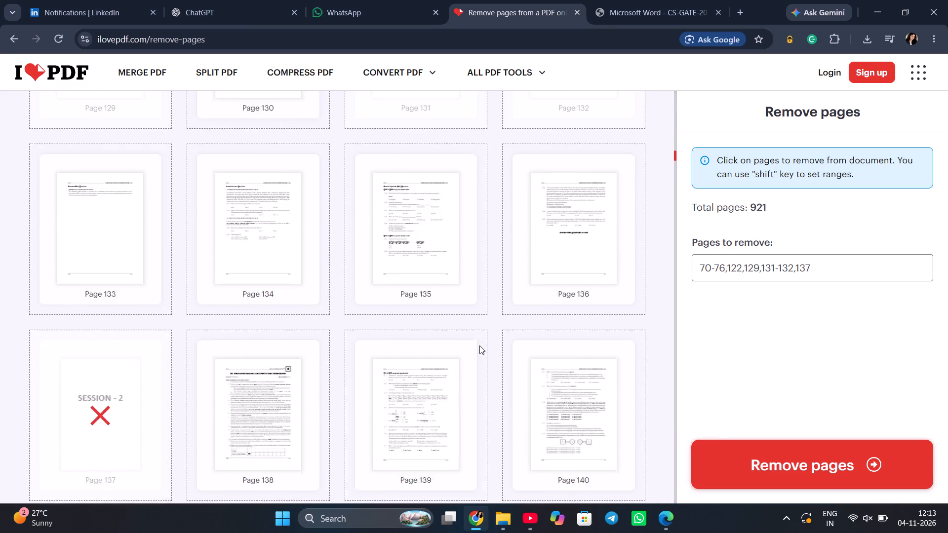
pyautogui.scroll(3, 479, 345)
pyautogui.click(111, 313)
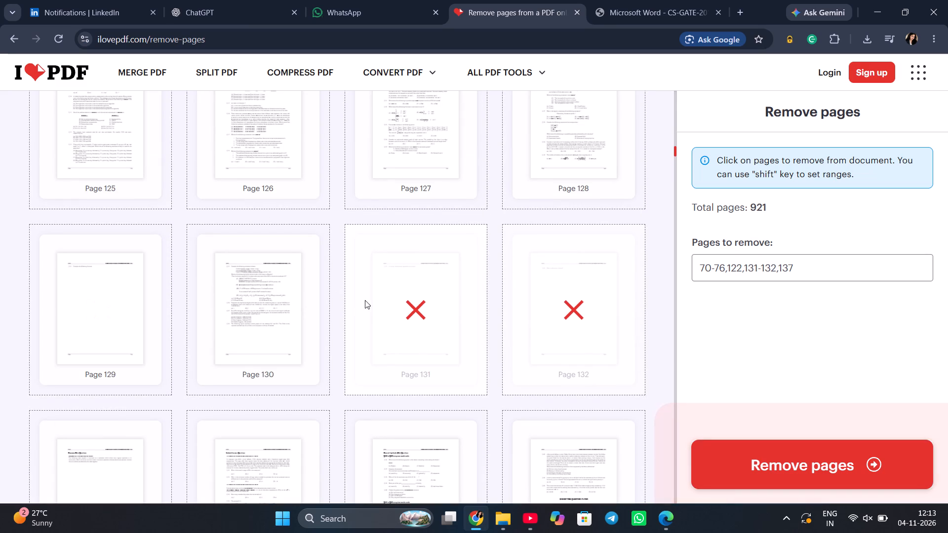
pyautogui.click(401, 313)
pyautogui.click(540, 313)
# Check the page thumbnails backwards from page 124 to page 65, including the pages marked for removal.
pyautogui.scroll(4, 540, 313)
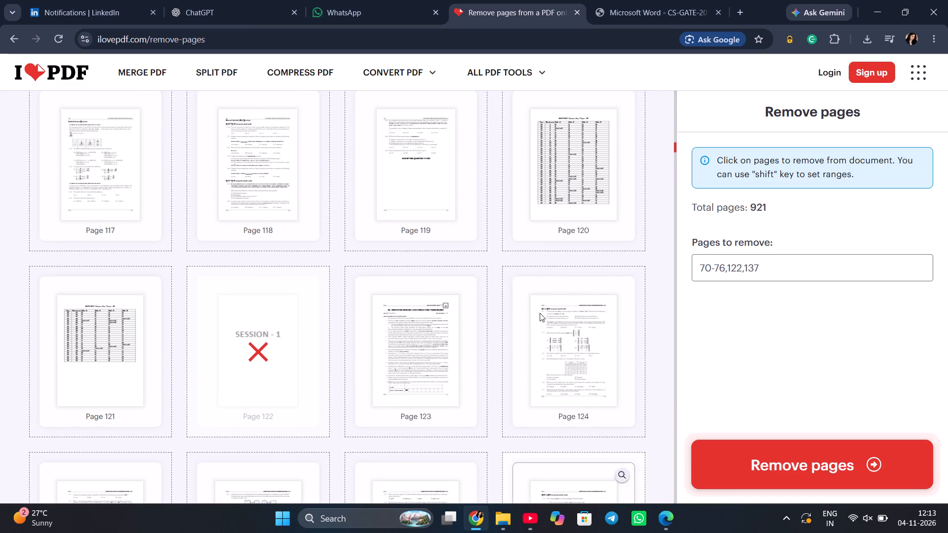
pyautogui.scroll(10, 540, 313)
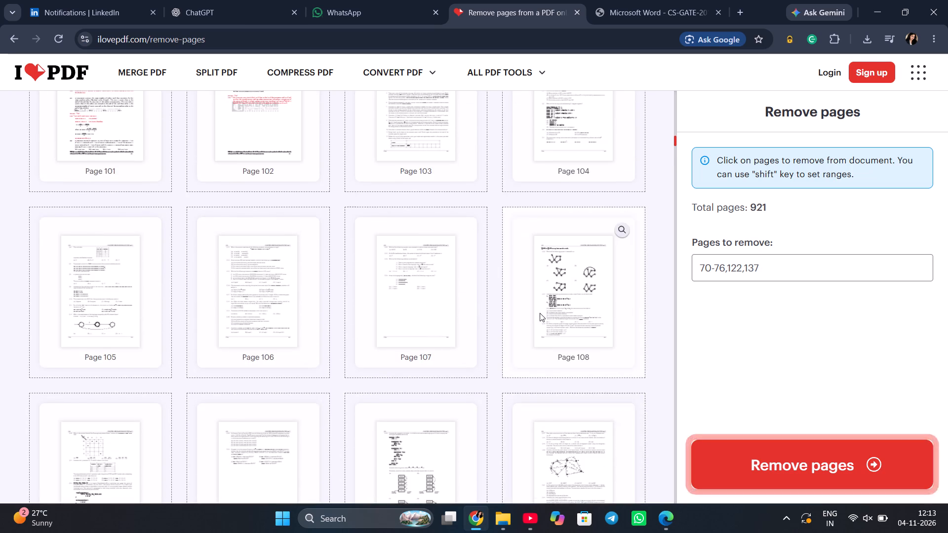
pyautogui.scroll(7, 540, 313)
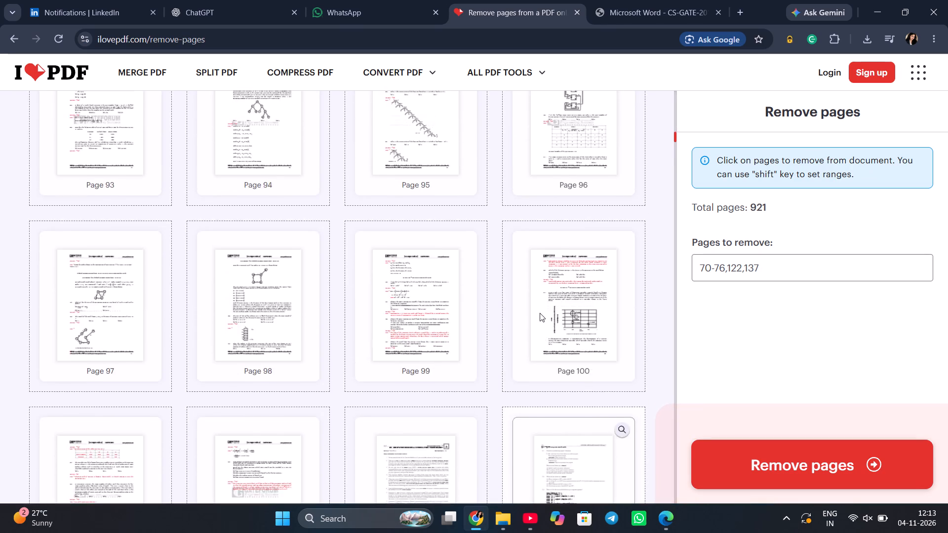
pyautogui.scroll(9, 540, 313)
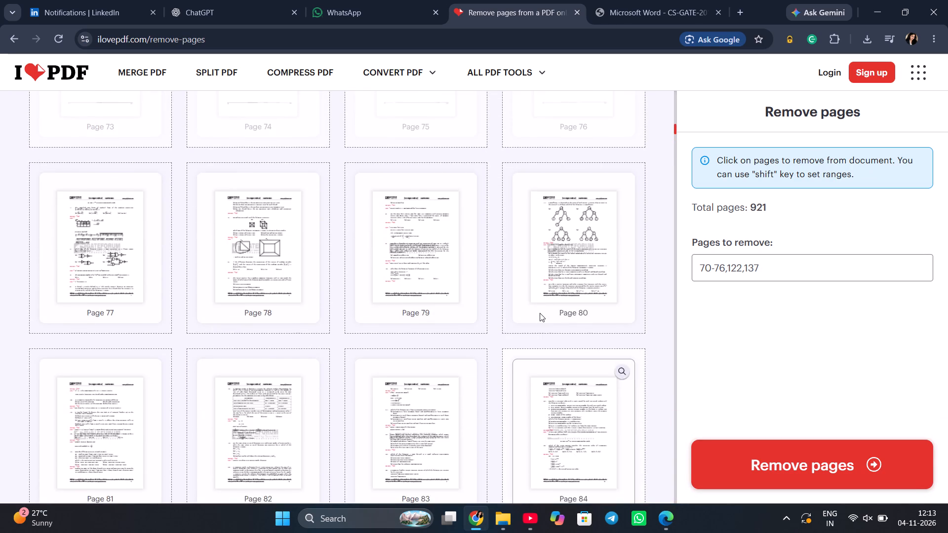
pyautogui.scroll(4, 540, 313)
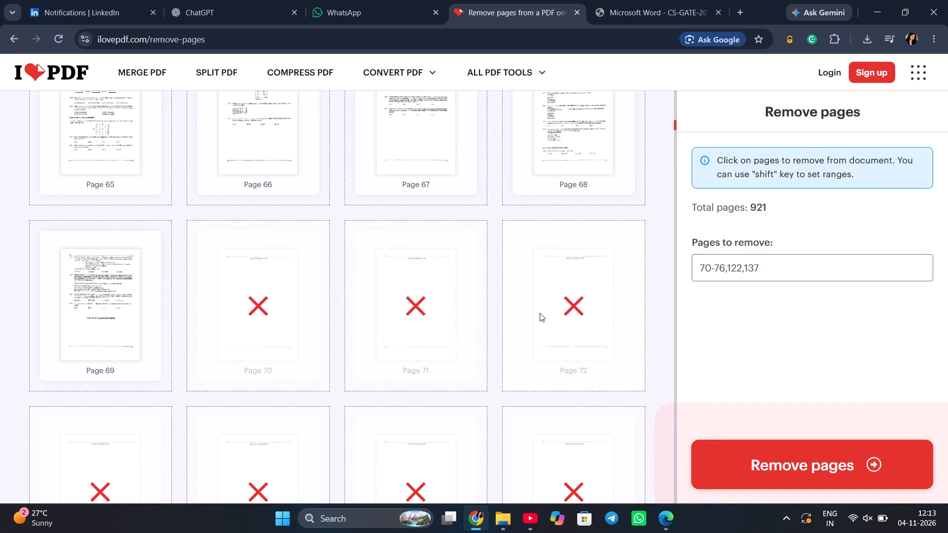
pyautogui.scroll(2, 540, 313)
# Recheck the page thumbnails forwards from page 69 to page 140 for blank or title pages.
pyautogui.scroll(-5, 407, 348)
pyautogui.scroll(1, 407, 348)
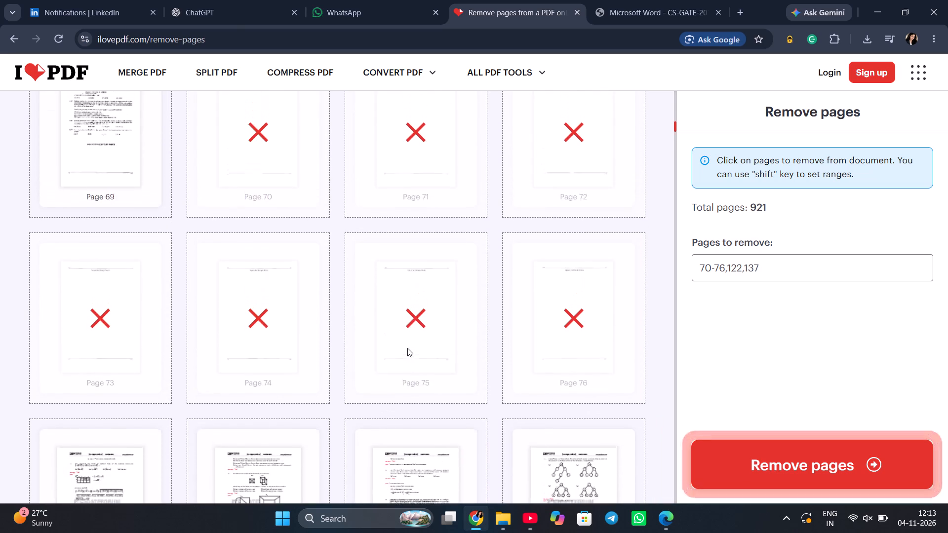
pyautogui.scroll(-15, 403, 322)
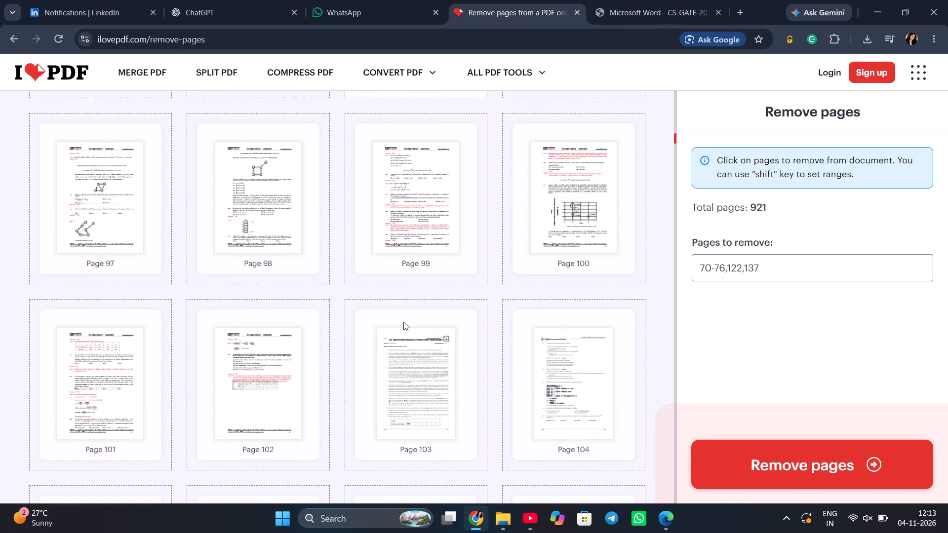
pyautogui.scroll(-9, 403, 322)
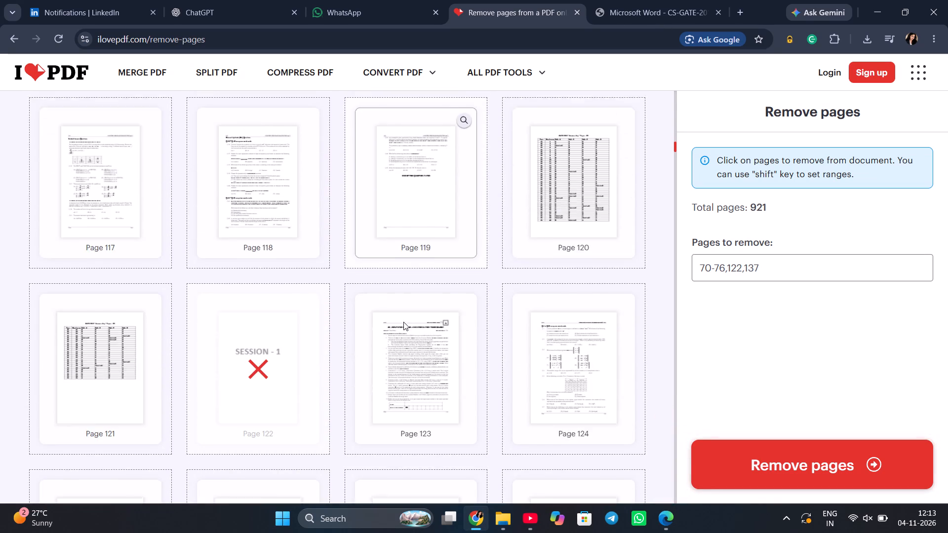
pyautogui.scroll(-3, 403, 322)
pyautogui.scroll(-3, 413, 453)
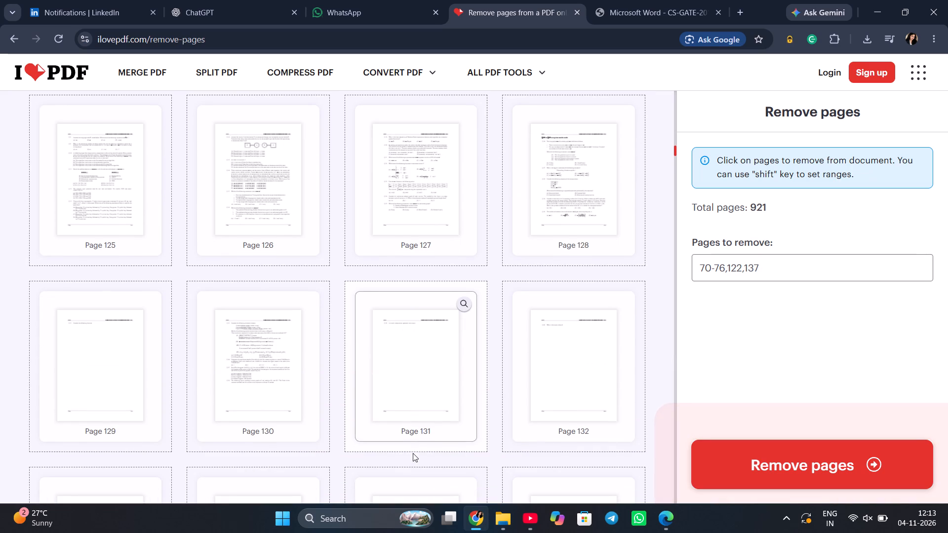
pyautogui.scroll(-3, 439, 358)
pyautogui.scroll(-1, 235, 404)
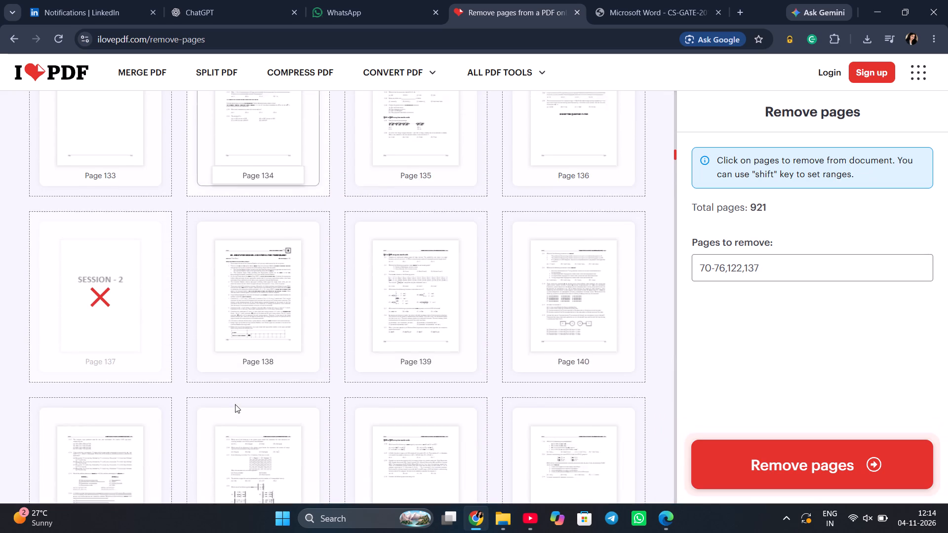
# Check the thumbnails from page 141 onwards and mark the SESSION - 3 title page 152 for removal.
pyautogui.scroll(-1, 235, 404)
pyautogui.scroll(-6, 322, 454)
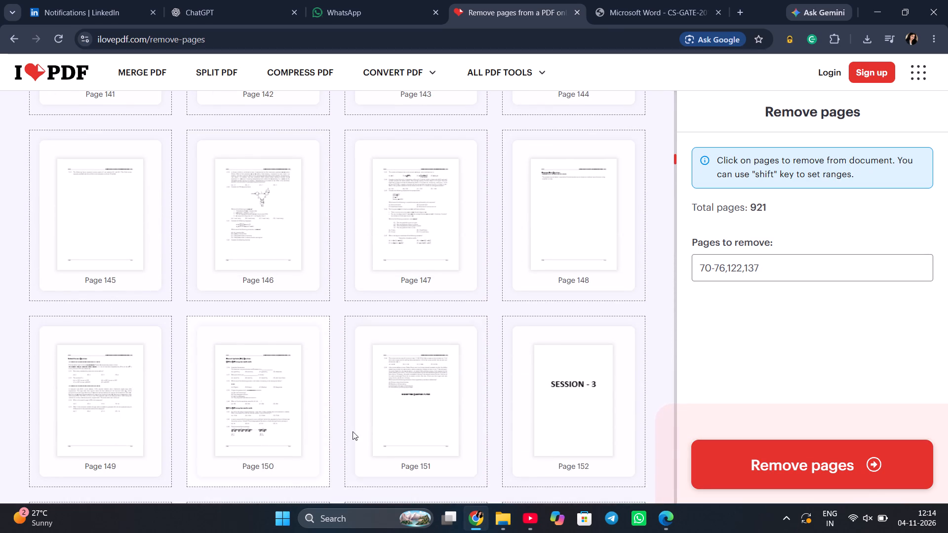
pyautogui.scroll(4, 326, 358)
pyautogui.scroll(-2, 326, 358)
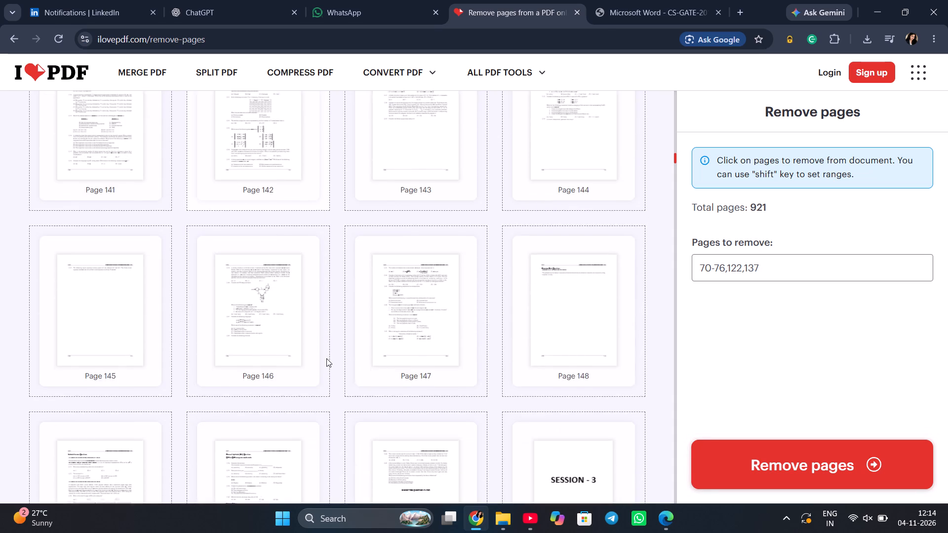
pyautogui.scroll(-1, 326, 358)
pyautogui.click(557, 435)
# Mark the SESSION - 4 title page 167 for removal.
pyautogui.scroll(-5, 557, 435)
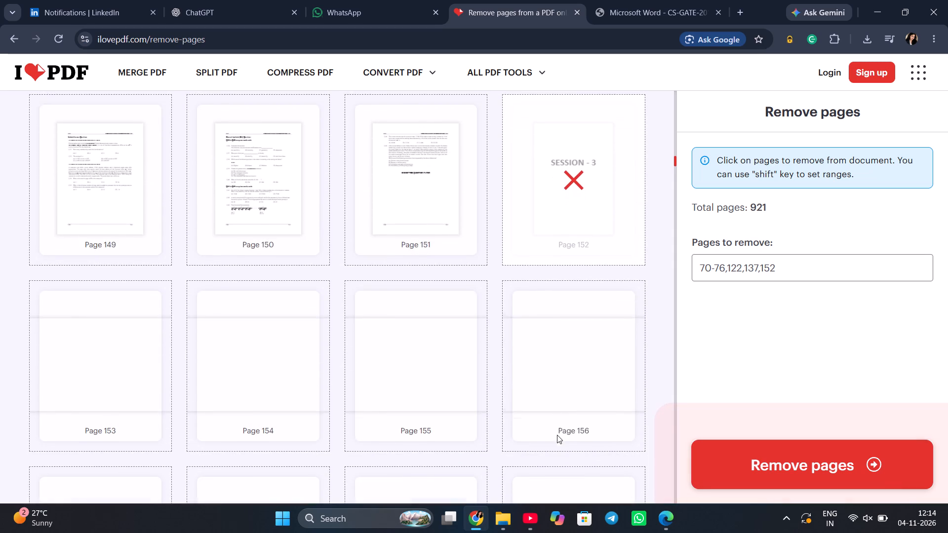
pyautogui.scroll(-5, 458, 412)
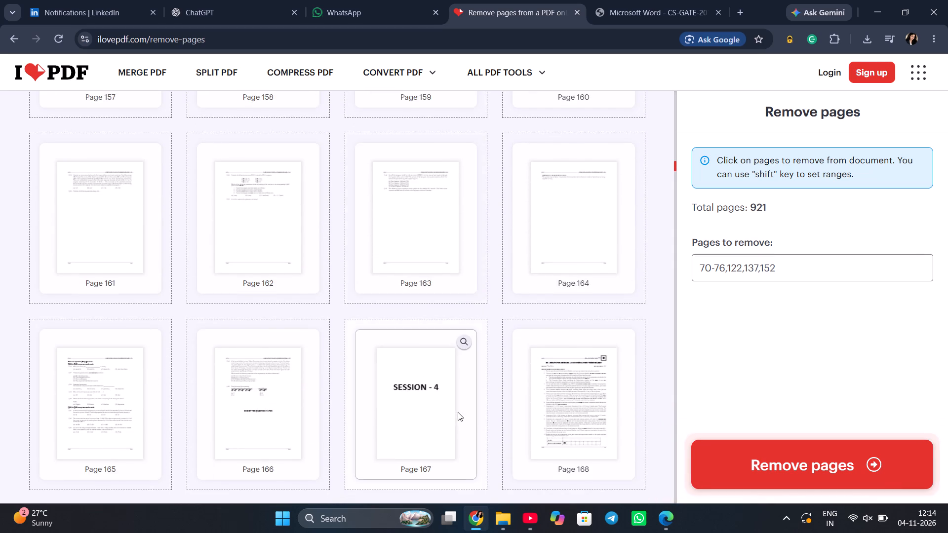
pyautogui.scroll(-2, 458, 412)
pyautogui.click(408, 270)
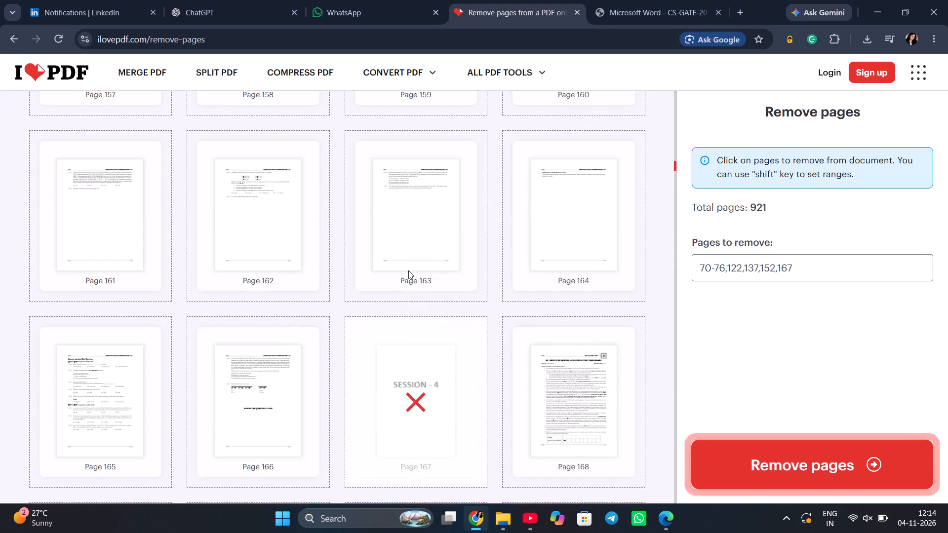
# Mark the SESSION - 1 title page 182, ahead of the 2014 papers, for removal.
pyautogui.scroll(-3, 336, 387)
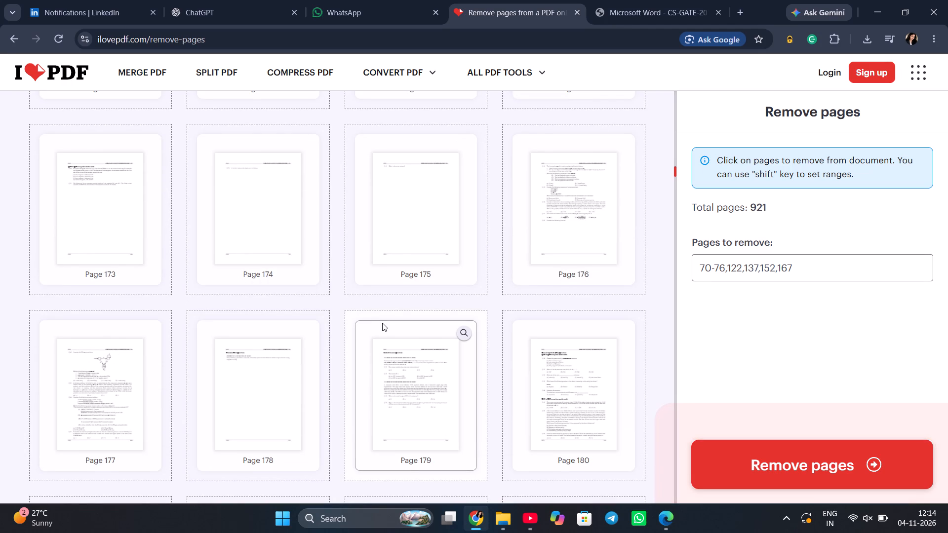
pyautogui.scroll(-3, 382, 323)
pyautogui.scroll(-1, 357, 376)
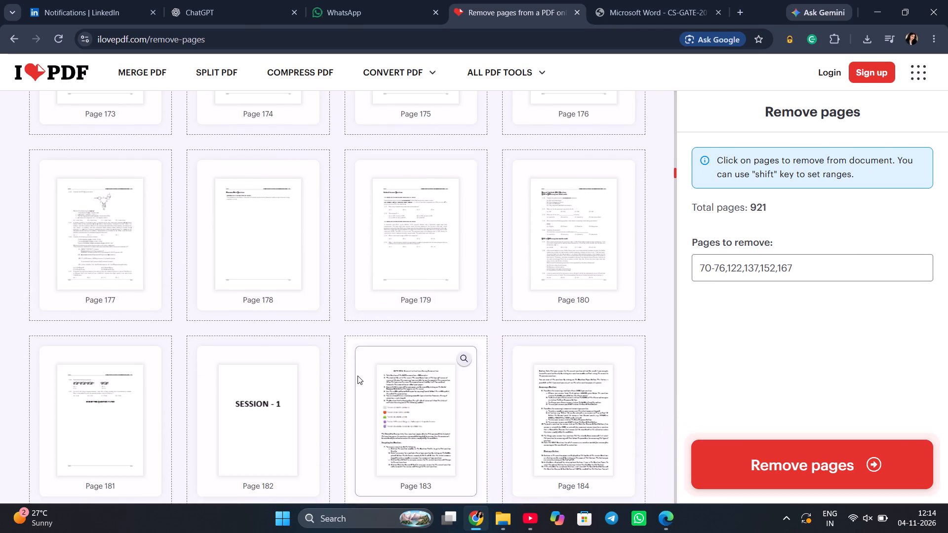
pyautogui.scroll(-1, 357, 376)
pyautogui.click(249, 255)
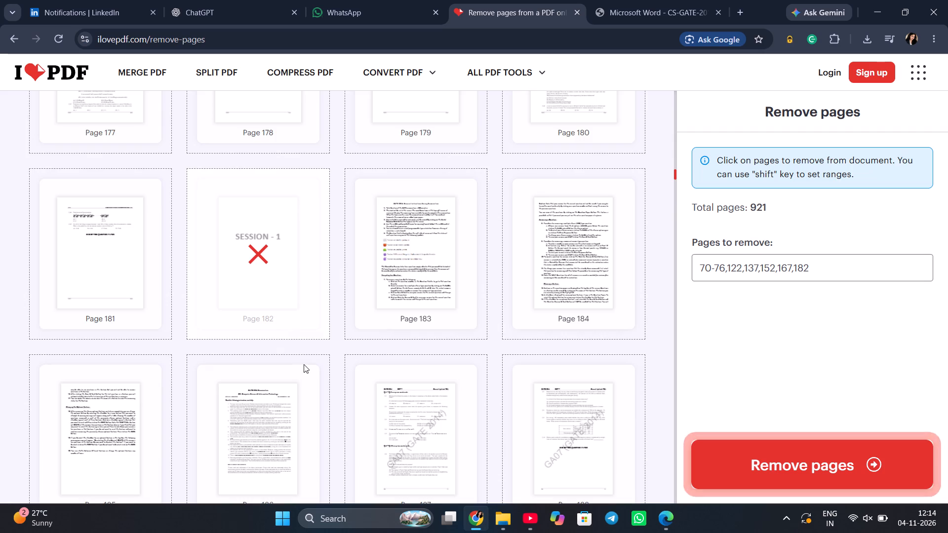
# Mark the SESSION - 2 title page 204, after the first 2014 paper's answer key, for removal.
pyautogui.scroll(-4, 304, 364)
pyautogui.scroll(-1, 282, 419)
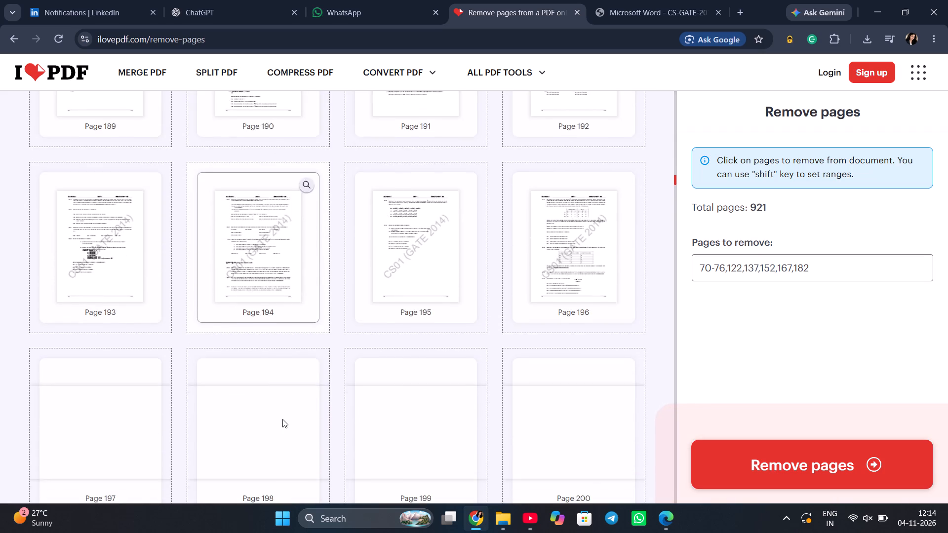
pyautogui.scroll(-6, 282, 419)
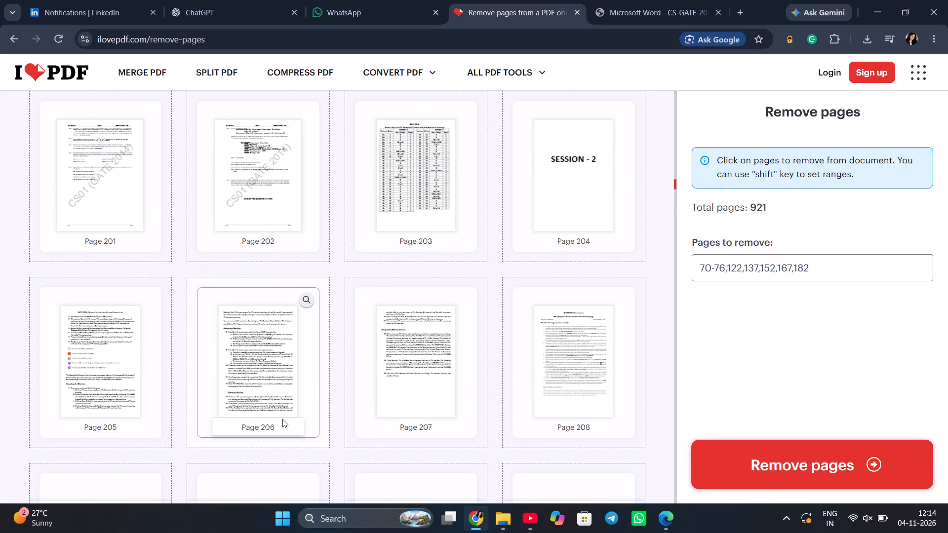
pyautogui.click(568, 173)
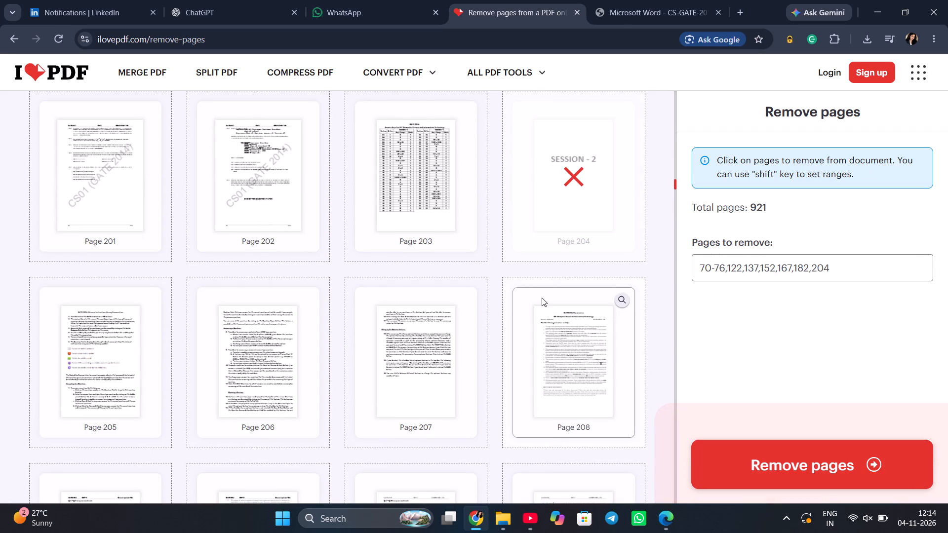
# Mark the SESSION - 3 title page 227, after the second 2014 paper's answer key, for removal.
pyautogui.scroll(-2, 542, 298)
pyautogui.scroll(-3, 558, 378)
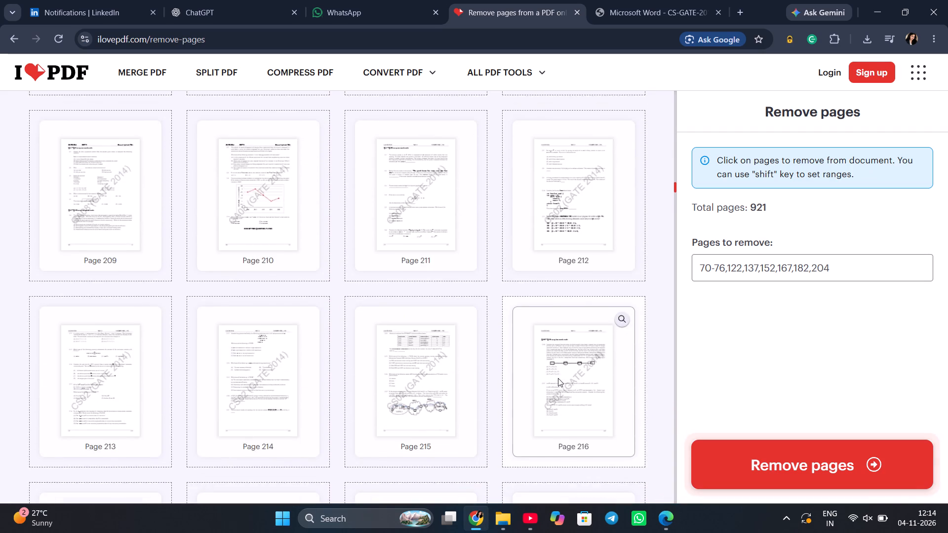
pyautogui.scroll(-6, 558, 378)
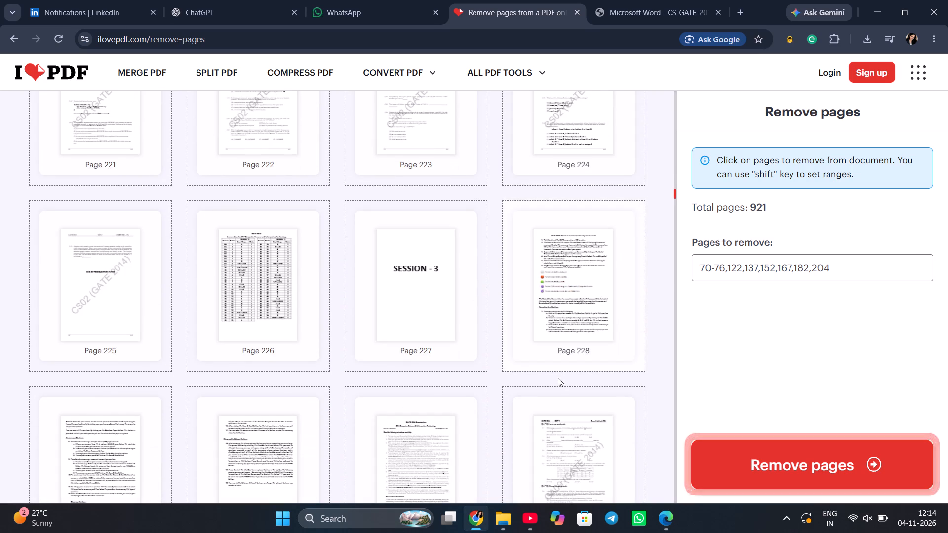
pyautogui.scroll(-2, 558, 378)
pyautogui.scroll(1, 558, 378)
pyautogui.click(425, 276)
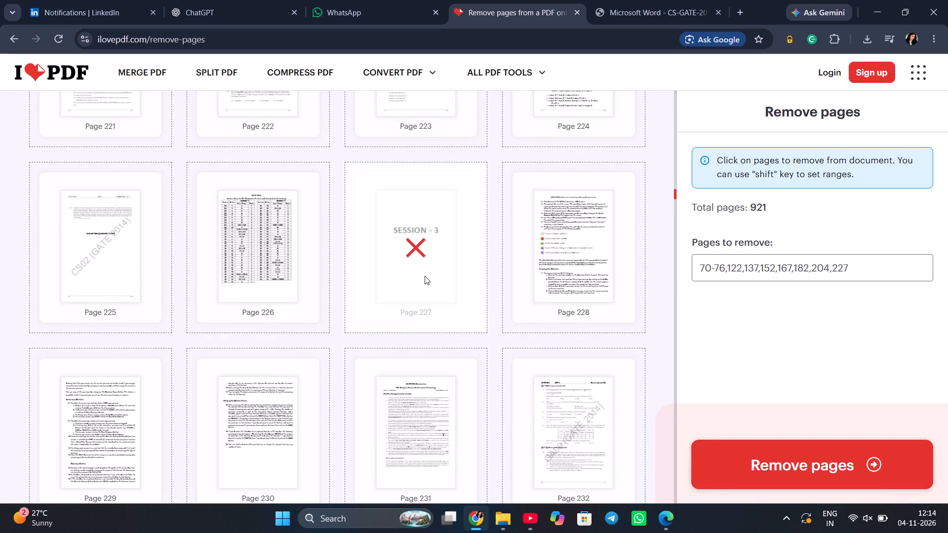
# Mark the SESSION - 1 title page 249, after the third 2014 paper's answer key, for removal.
pyautogui.scroll(-5, 425, 276)
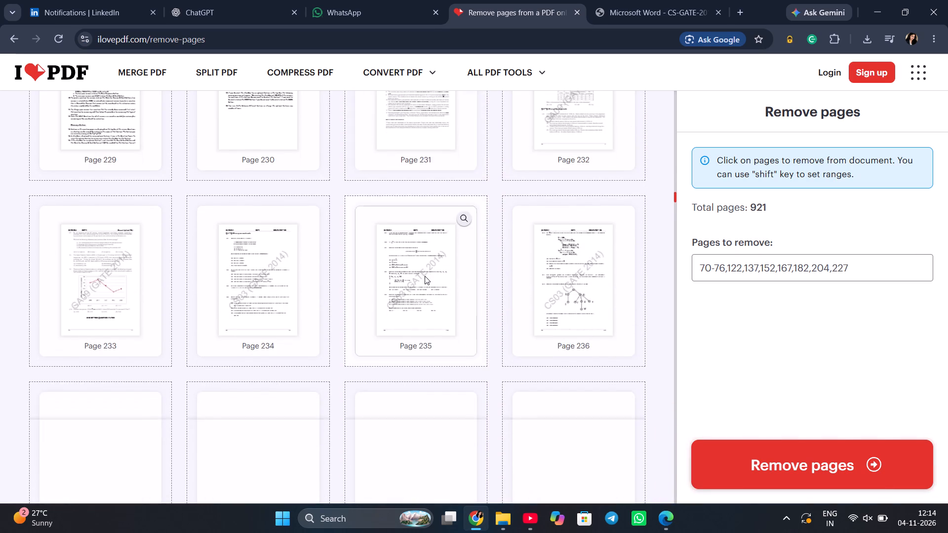
pyautogui.scroll(-1, 425, 276)
pyautogui.scroll(-4, 393, 314)
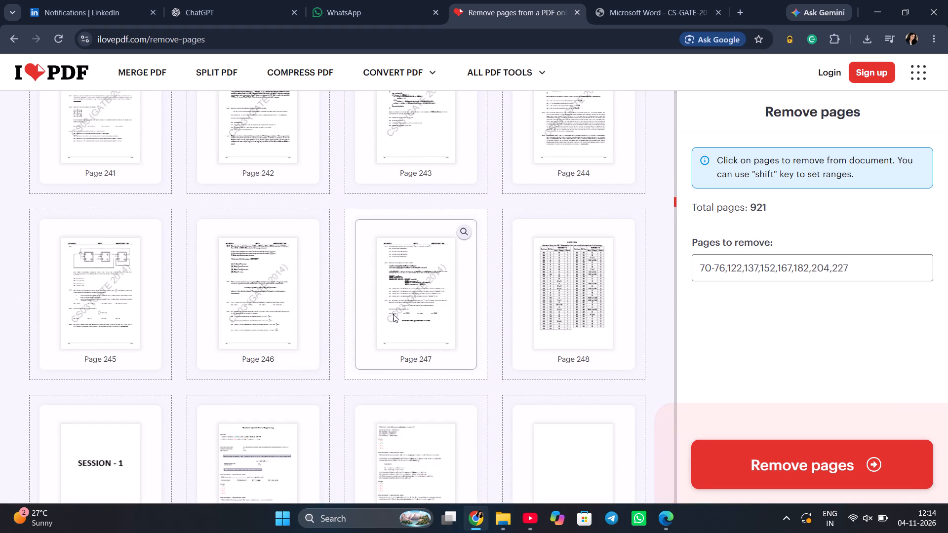
pyautogui.scroll(-4, 393, 314)
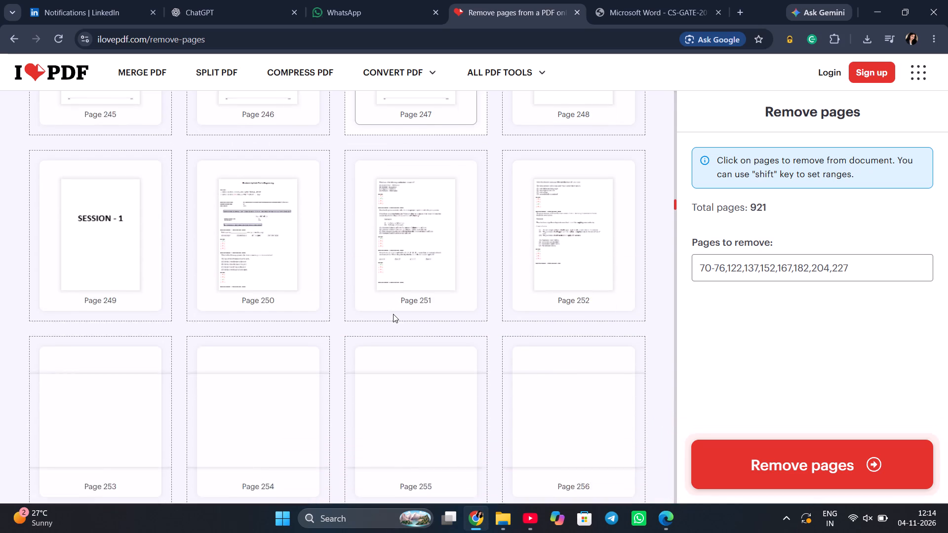
pyautogui.scroll(-1, 393, 314)
pyautogui.click(77, 109)
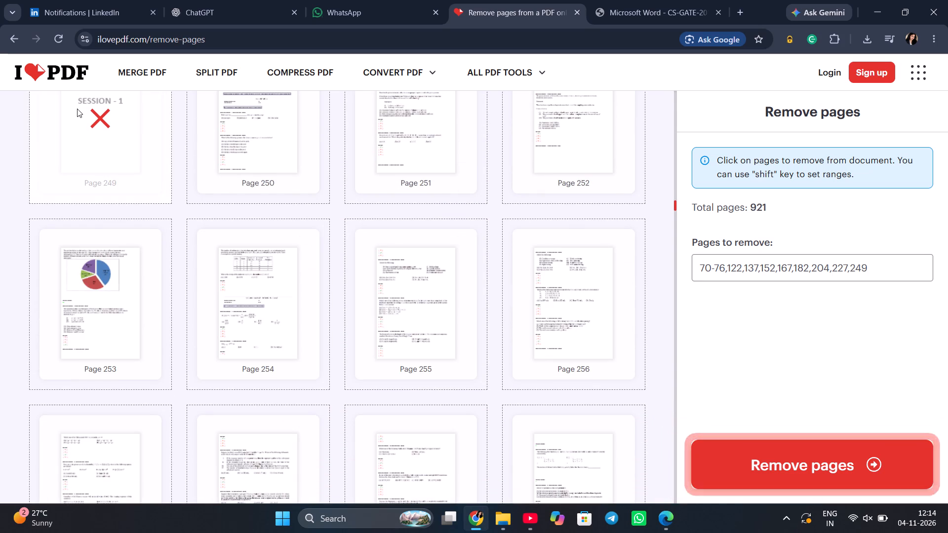
# Mark the SESSION - 2 title page 274 for removal.
pyautogui.scroll(-5, 262, 248)
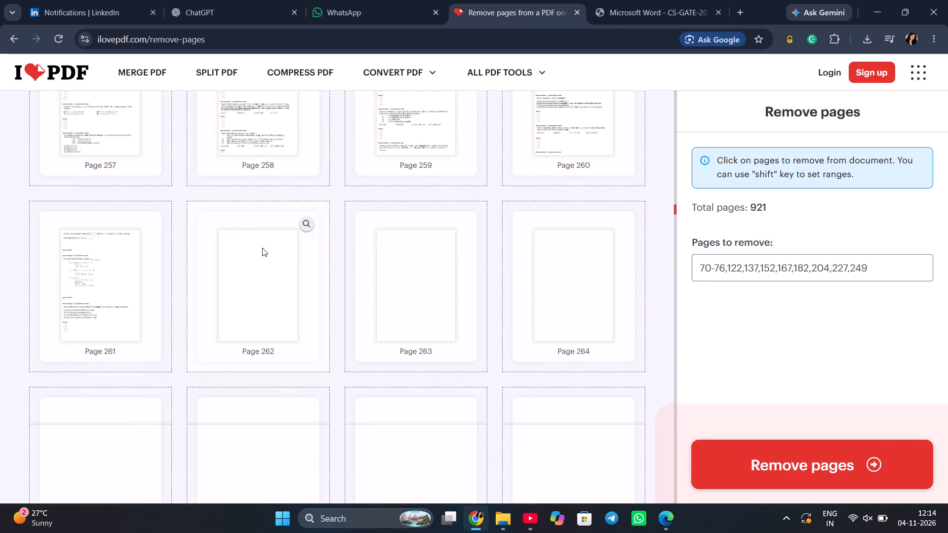
pyautogui.scroll(-2, 298, 283)
pyautogui.scroll(4, 290, 233)
pyautogui.scroll(-1, 290, 233)
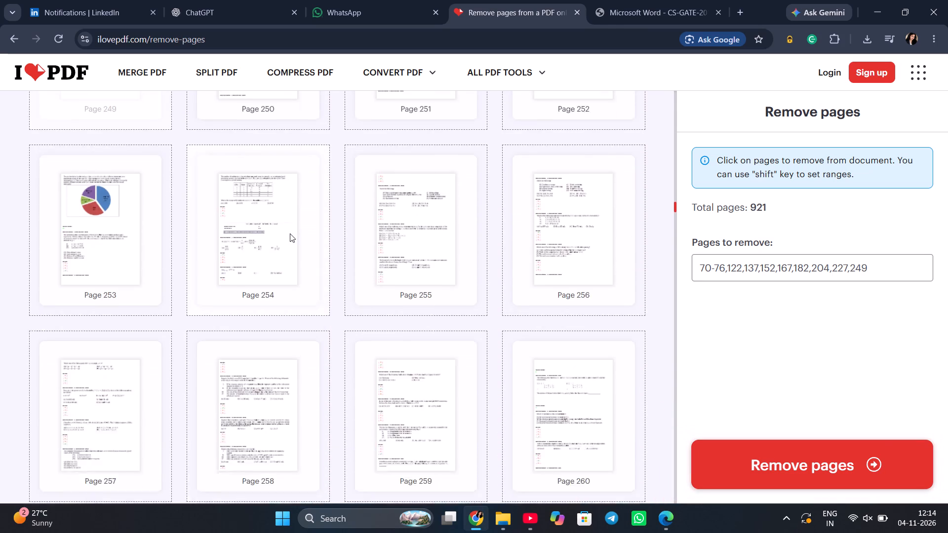
pyautogui.scroll(-8, 290, 233)
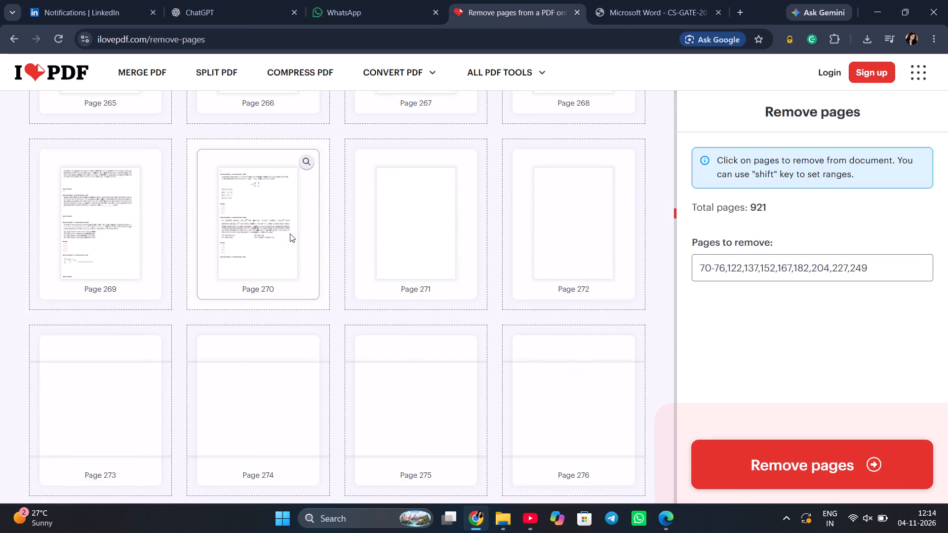
pyautogui.scroll(-1, 290, 233)
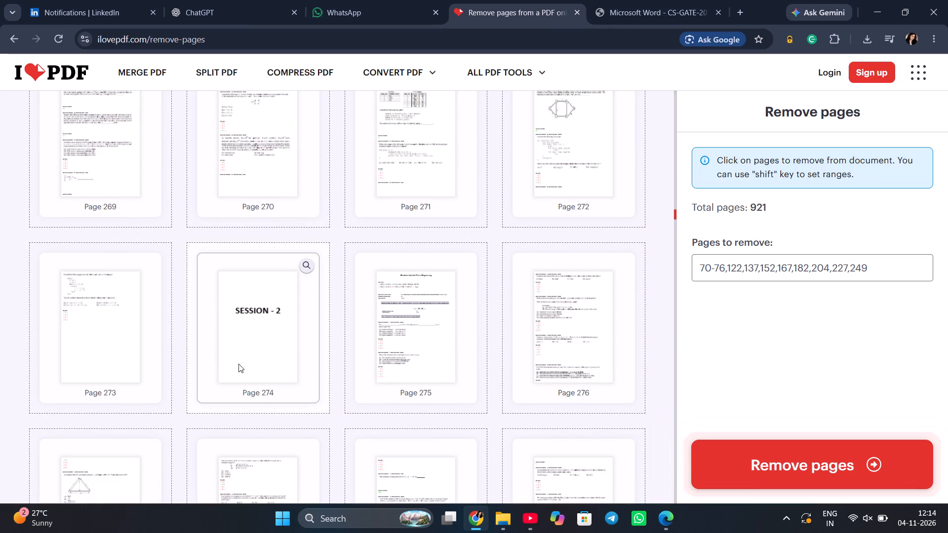
pyautogui.click(238, 364)
# Mark the SESSION - 3 title page 300 for removal.
pyautogui.scroll(-6, 234, 303)
pyautogui.scroll(-2, 328, 368)
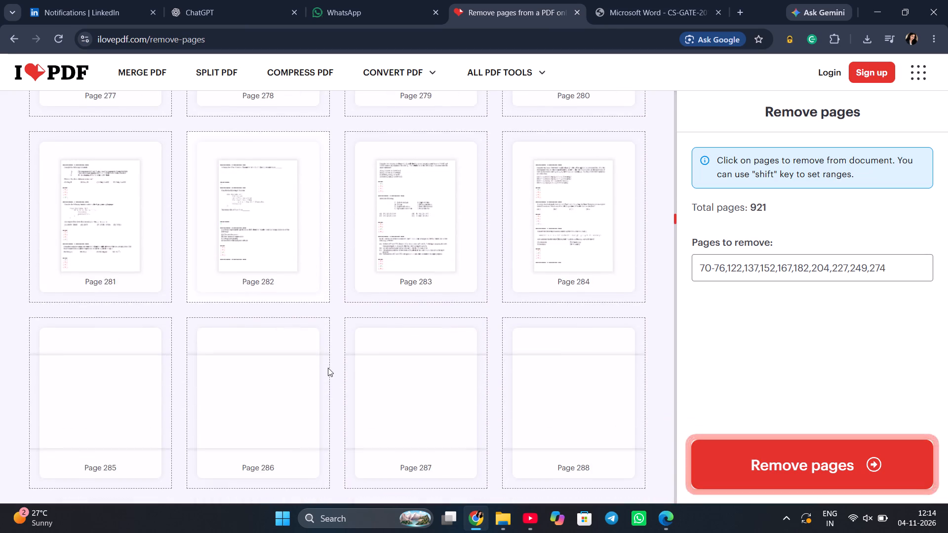
pyautogui.scroll(-3, 328, 368)
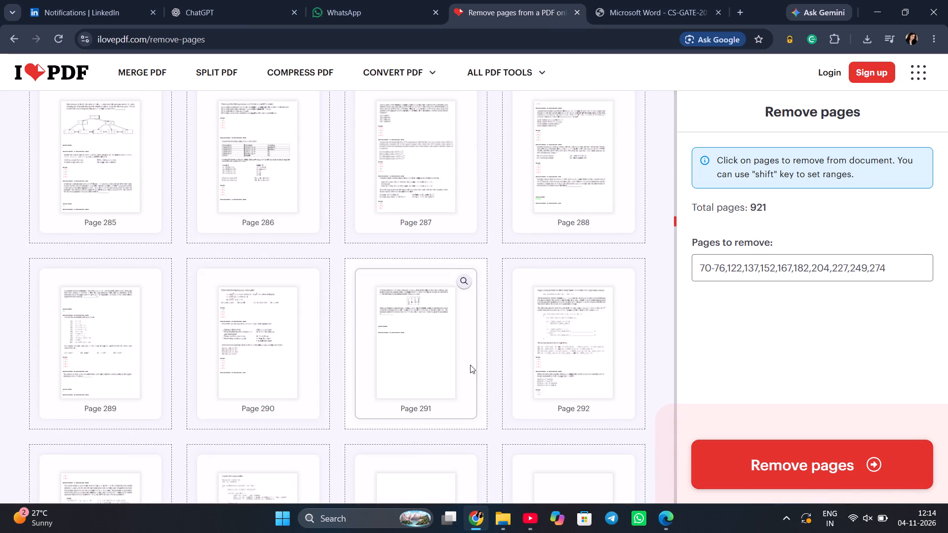
pyautogui.scroll(-4, 471, 365)
pyautogui.scroll(-3, 284, 457)
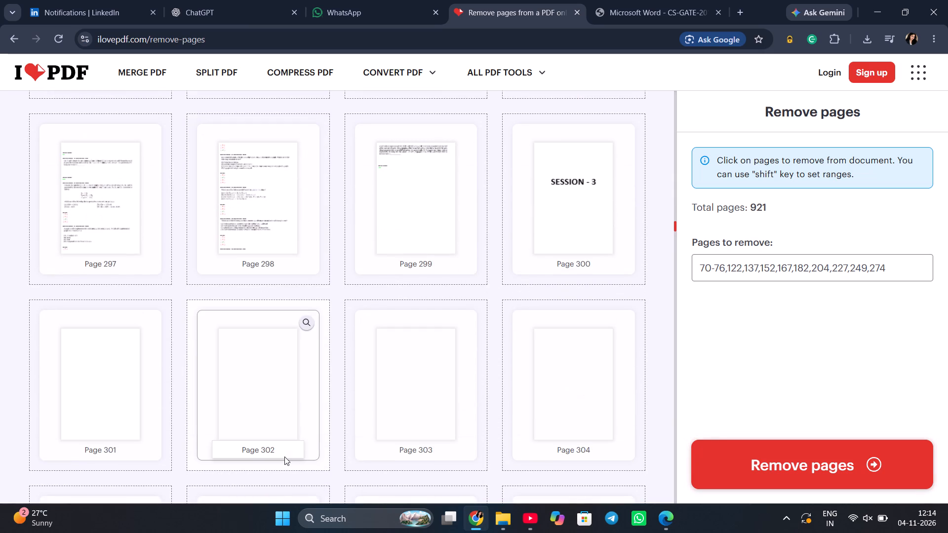
pyautogui.click(607, 250)
# Mark page 373, the Indian Institute of Technology Roorkee cover page ahead of the first 2017 paper, for removal.
pyautogui.scroll(-3, 551, 338)
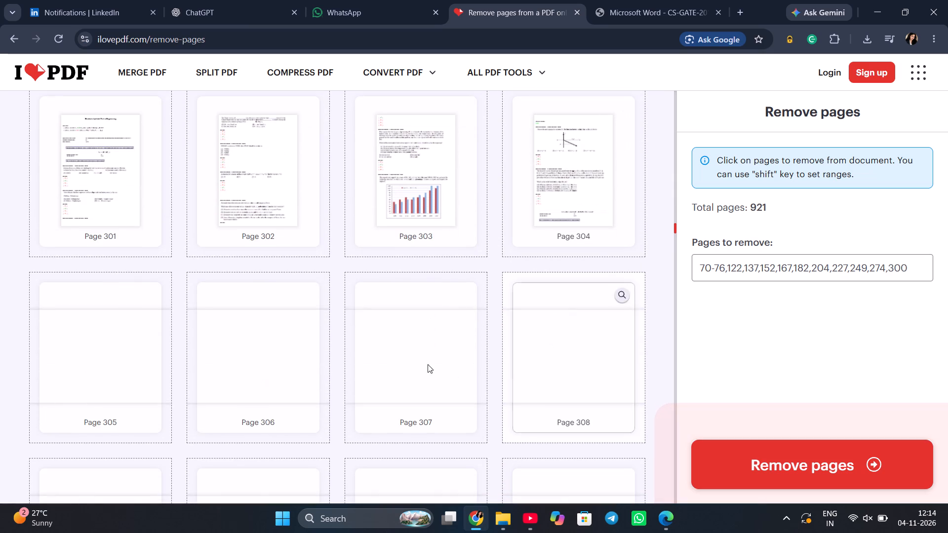
pyautogui.scroll(-2, 280, 405)
pyautogui.scroll(-3, 292, 463)
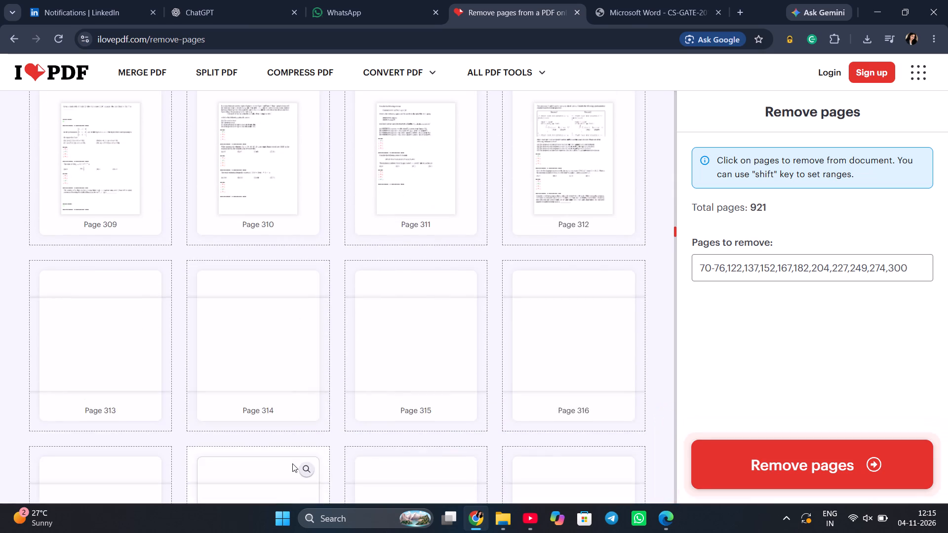
pyautogui.scroll(-3, 292, 463)
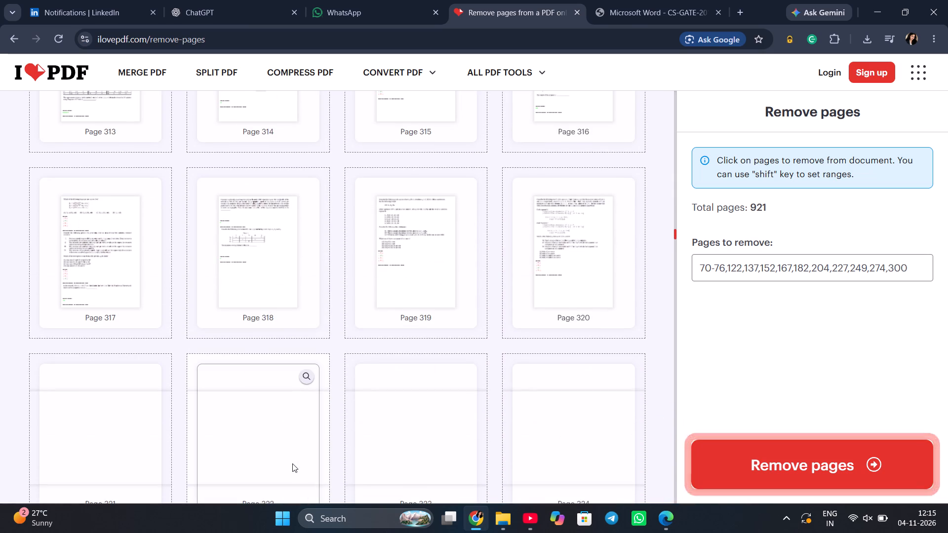
pyautogui.scroll(-2, 292, 463)
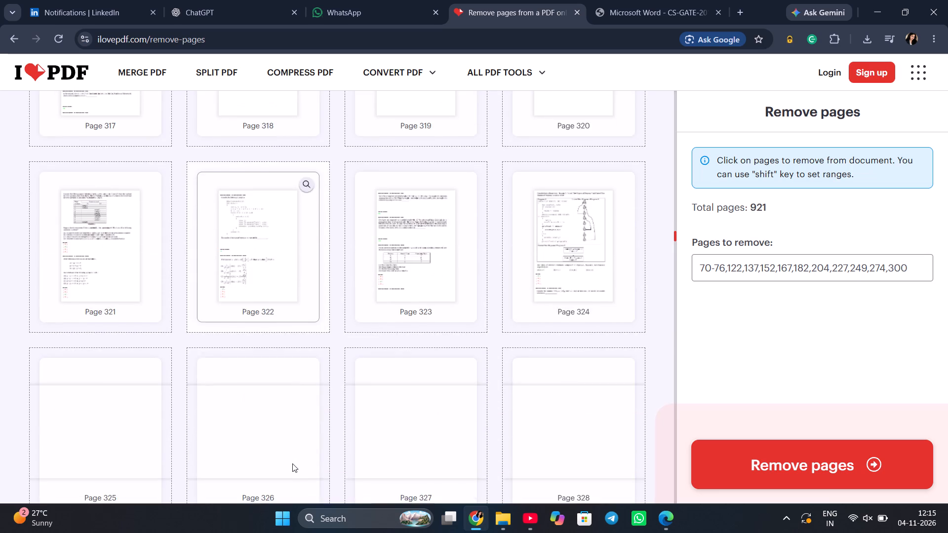
pyautogui.scroll(-2, 292, 463)
pyautogui.scroll(-1, 419, 397)
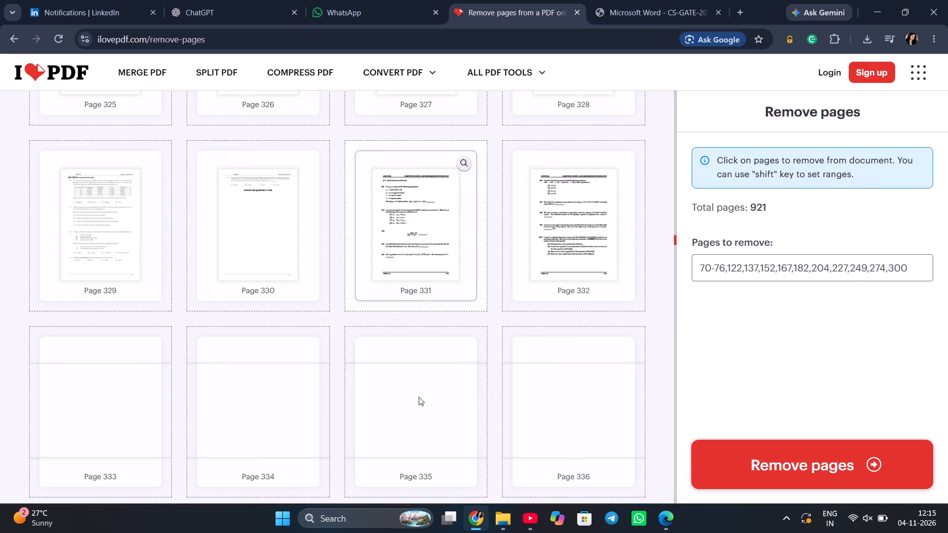
pyautogui.scroll(-1, 419, 397)
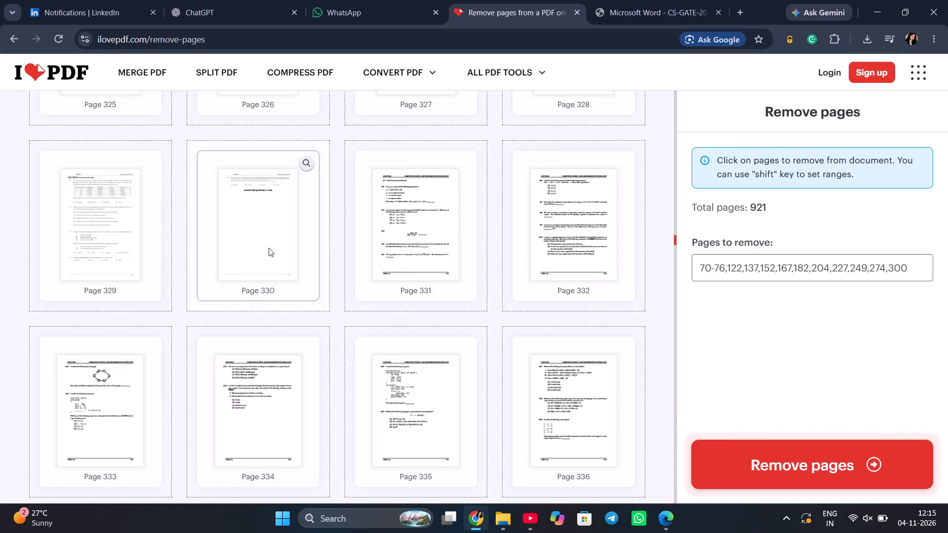
pyautogui.scroll(-3, 269, 248)
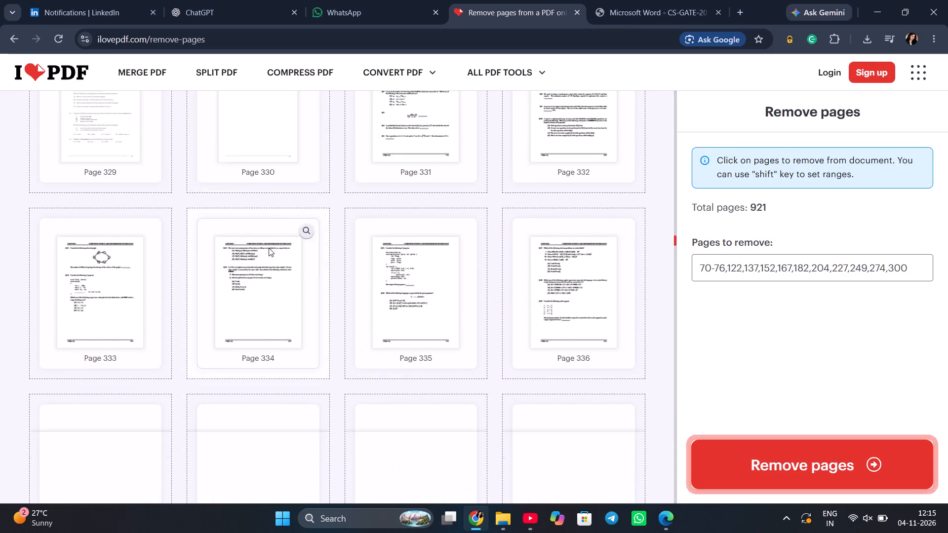
pyautogui.scroll(-11, 269, 248)
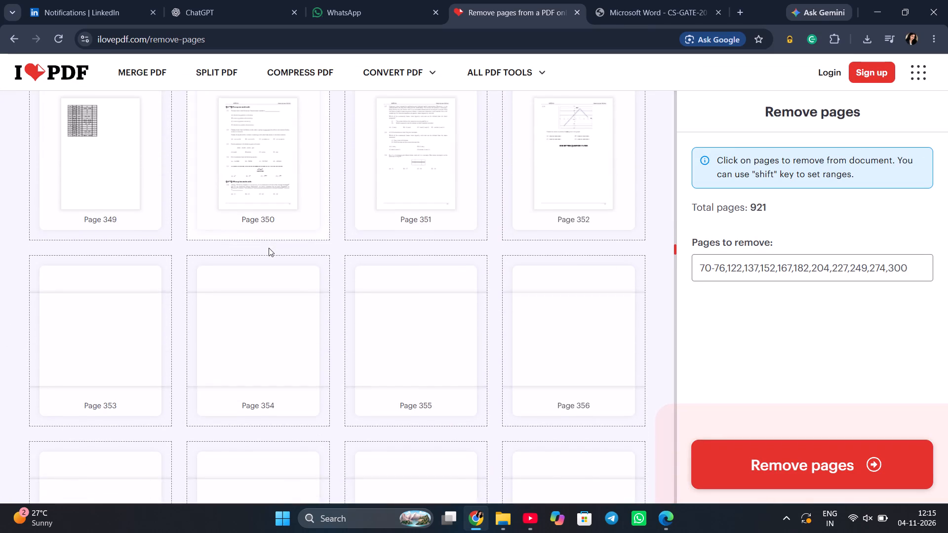
pyautogui.scroll(-5, 269, 248)
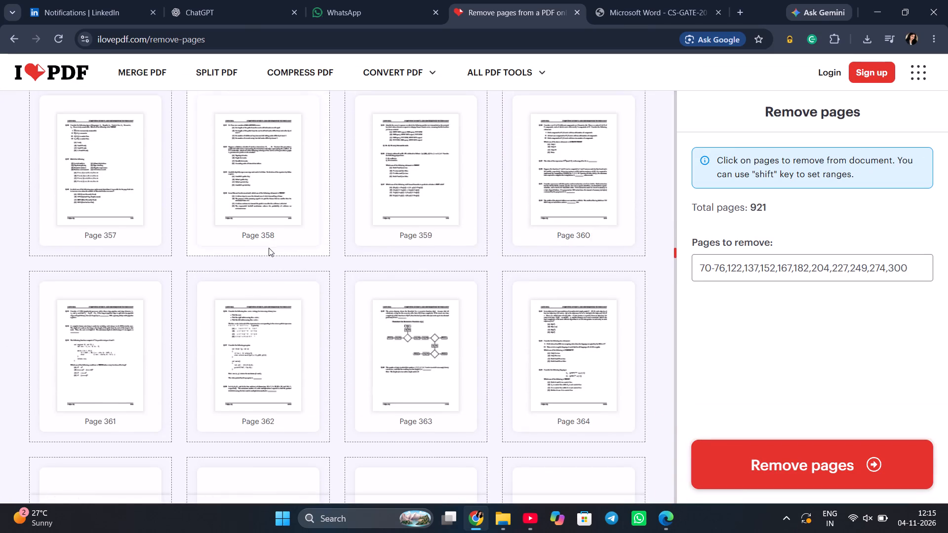
pyautogui.scroll(-8, 269, 248)
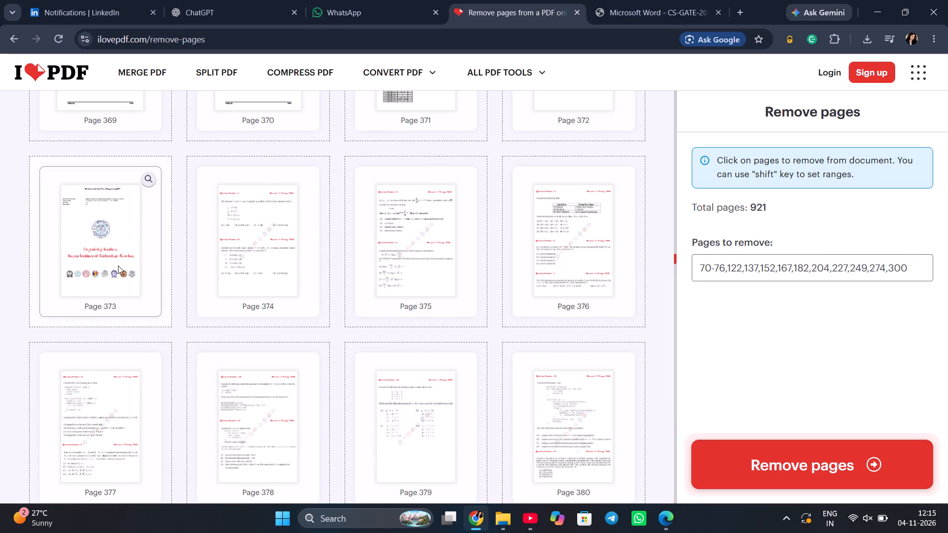
pyautogui.hscroll(1, 118, 266)
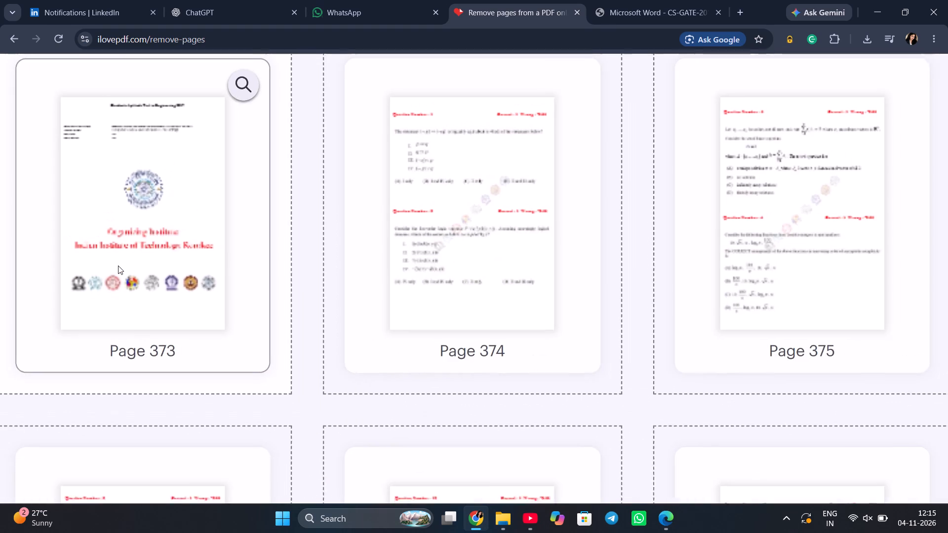
pyautogui.click(114, 231)
# Recheck the pages around and before the marked cover page 373, back to about page 317, for missed title or cover pages.
pyautogui.scroll(2, 314, 302)
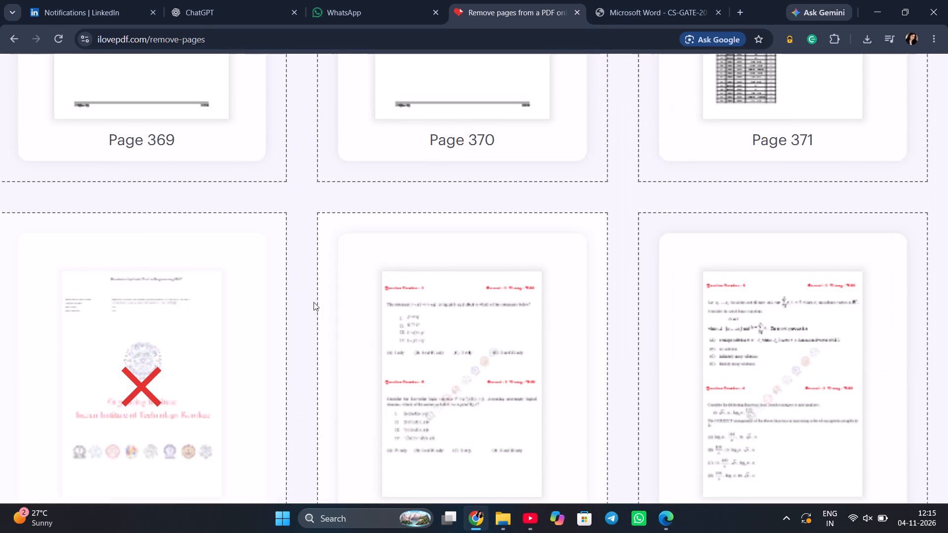
pyautogui.scroll(-1, 314, 302)
pyautogui.scroll(2, 417, 373)
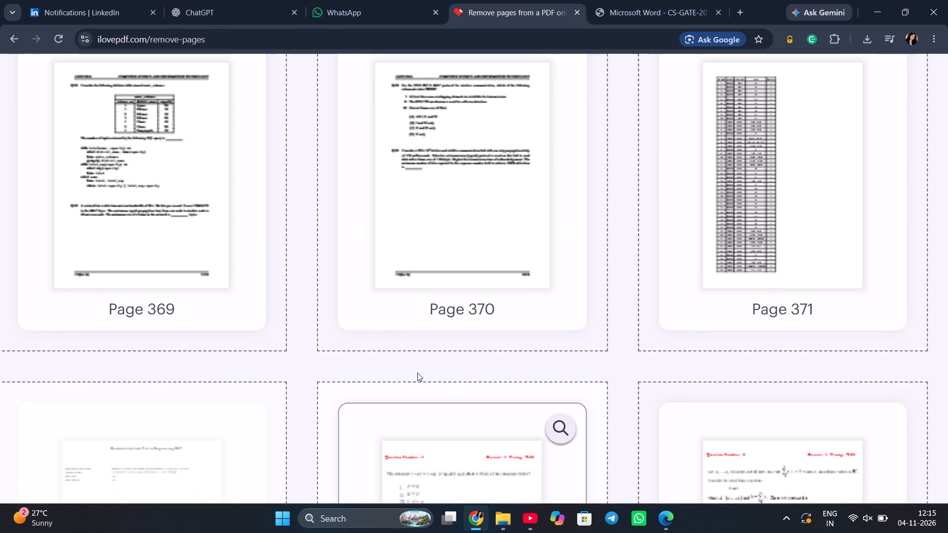
pyautogui.scroll(-11, 417, 373)
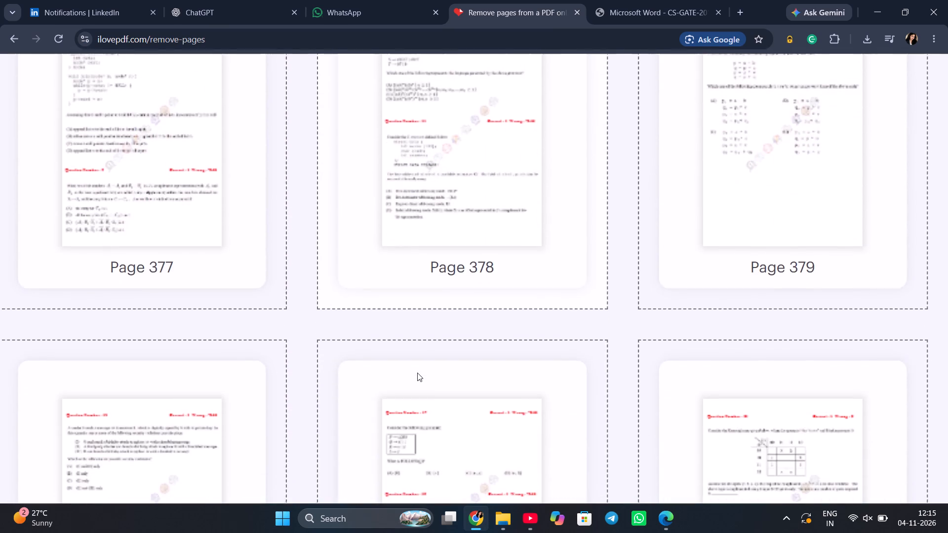
pyautogui.scroll(14, 417, 373)
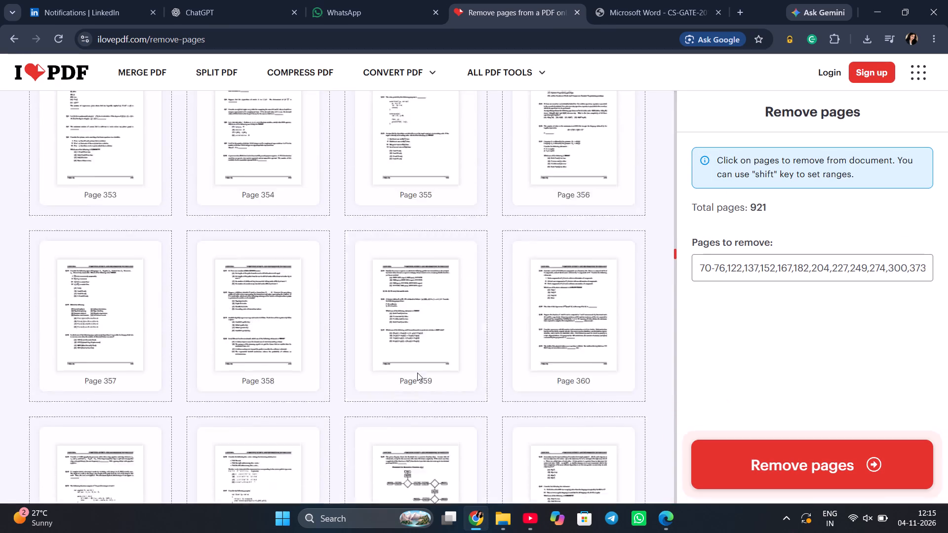
pyautogui.scroll(14, 417, 373)
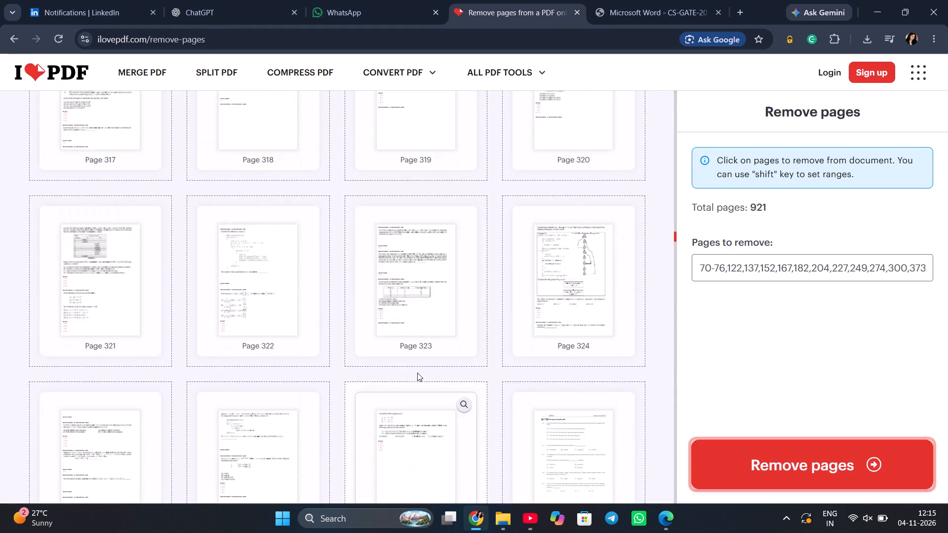
pyautogui.scroll(-18, 417, 373)
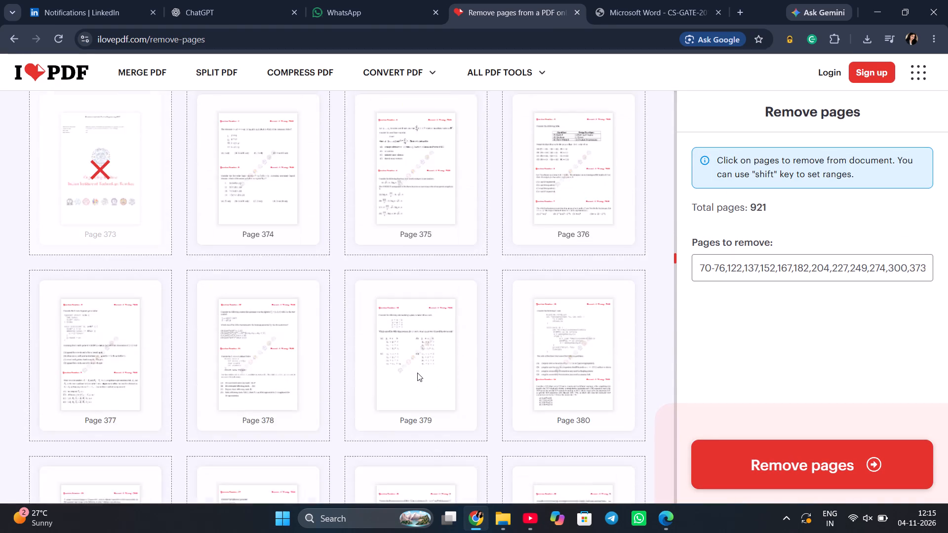
# Mark page 400, the Indian Institute of Technology Roorkee cover page of the second 2017 paper, for removal.
pyautogui.scroll(-13, 417, 373)
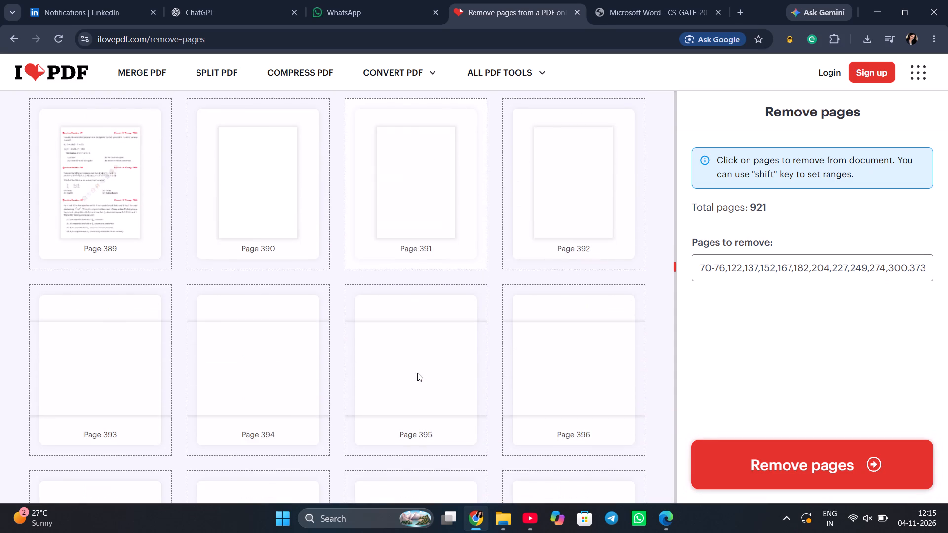
pyautogui.scroll(-1, 417, 373)
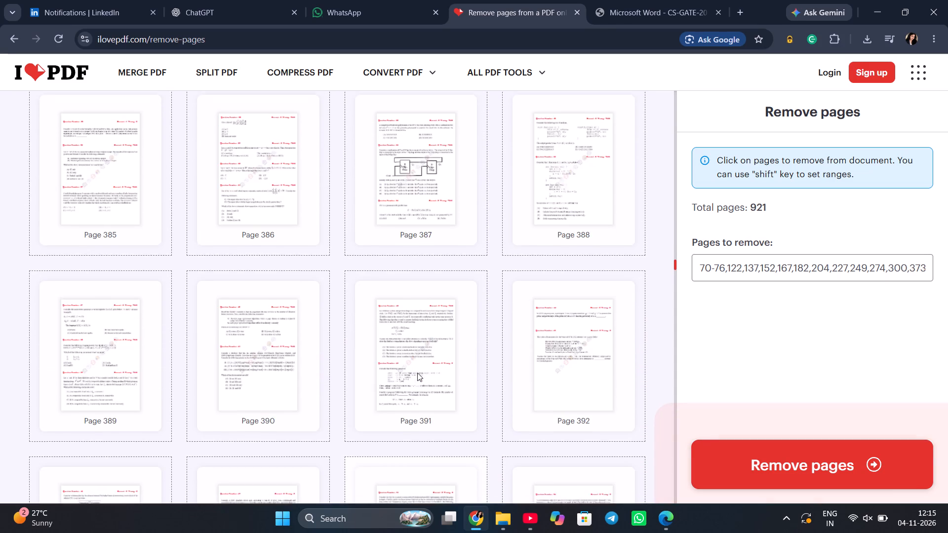
pyautogui.scroll(-5, 417, 373)
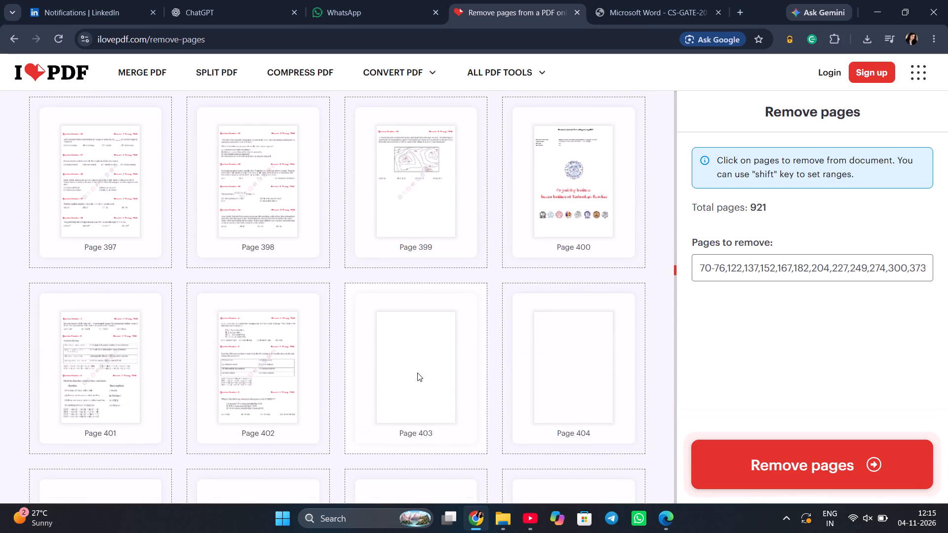
pyautogui.scroll(-1, 417, 373)
pyautogui.click(533, 223)
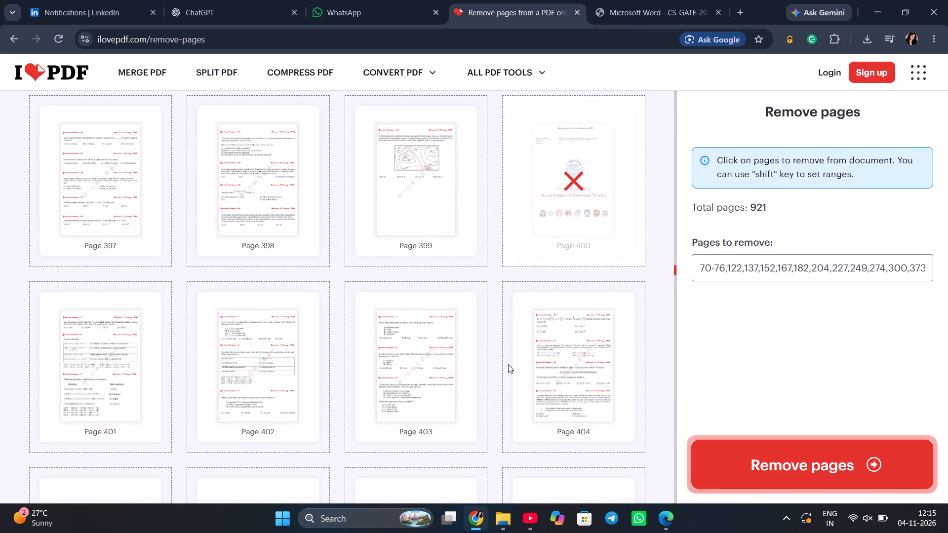
# Check pages 401 to 472, up to the start of the GATE 2020 paper, for further blank, title or cover pages.
pyautogui.scroll(-5, 507, 381)
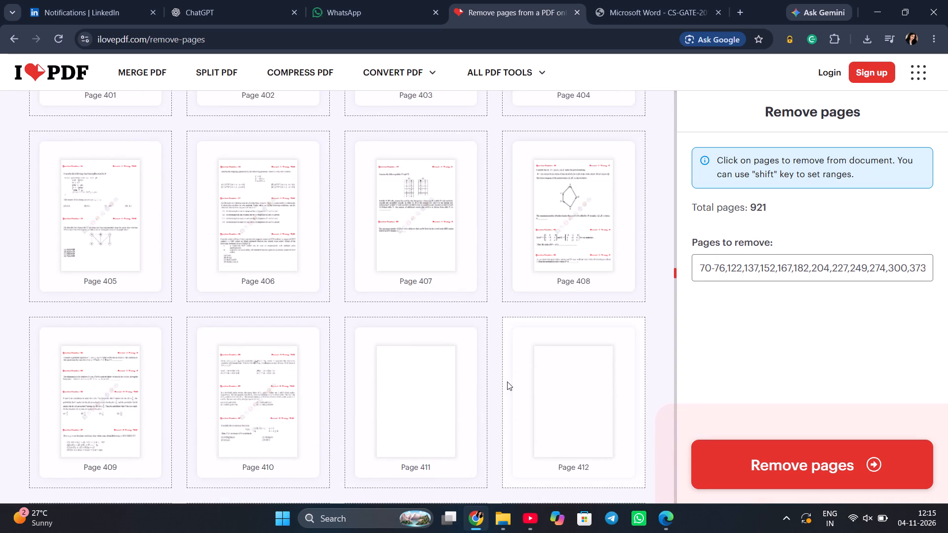
pyautogui.scroll(-4, 507, 381)
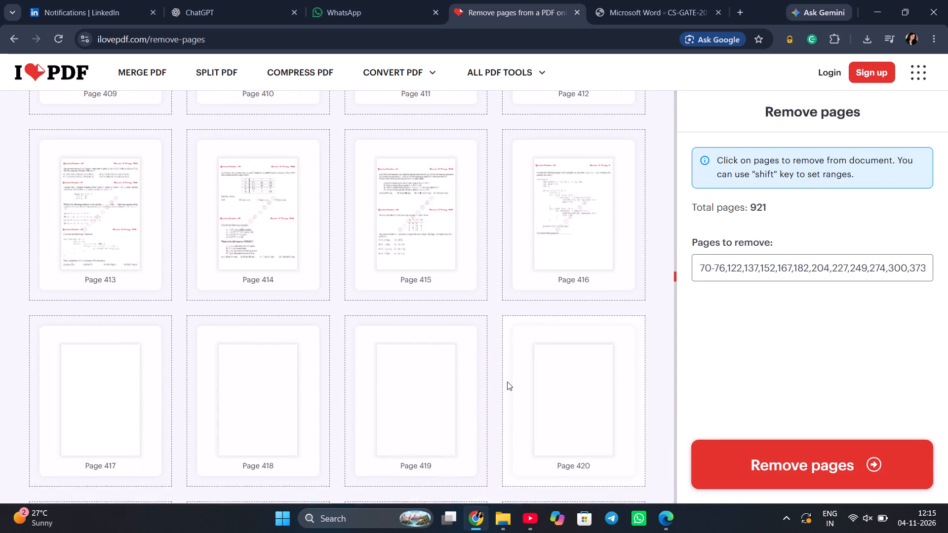
pyautogui.scroll(-6, 507, 381)
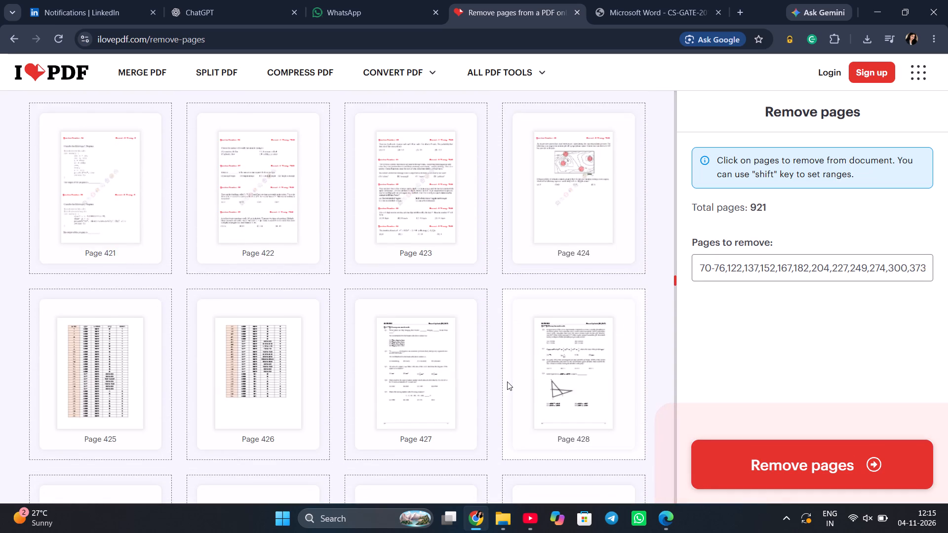
pyautogui.scroll(-2, 507, 381)
pyautogui.scroll(-1, 482, 419)
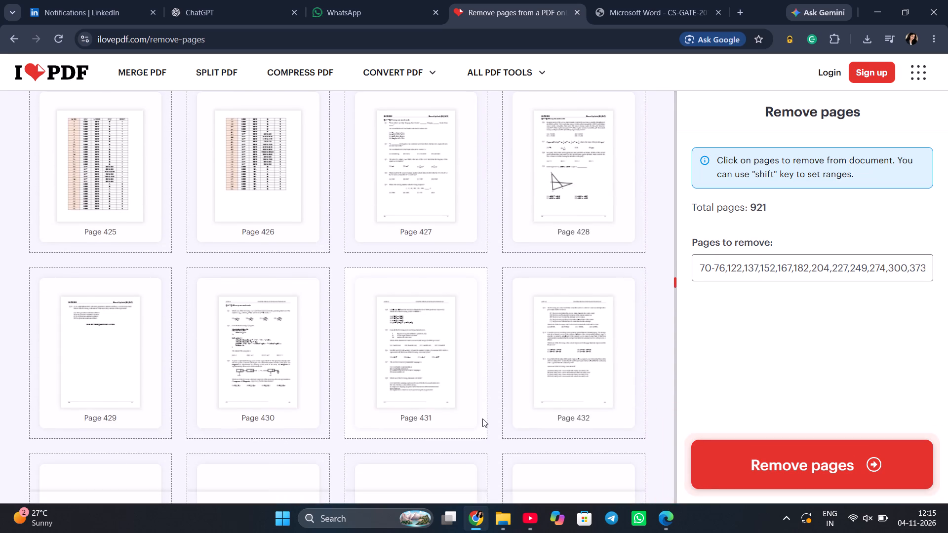
pyautogui.scroll(-6, 482, 419)
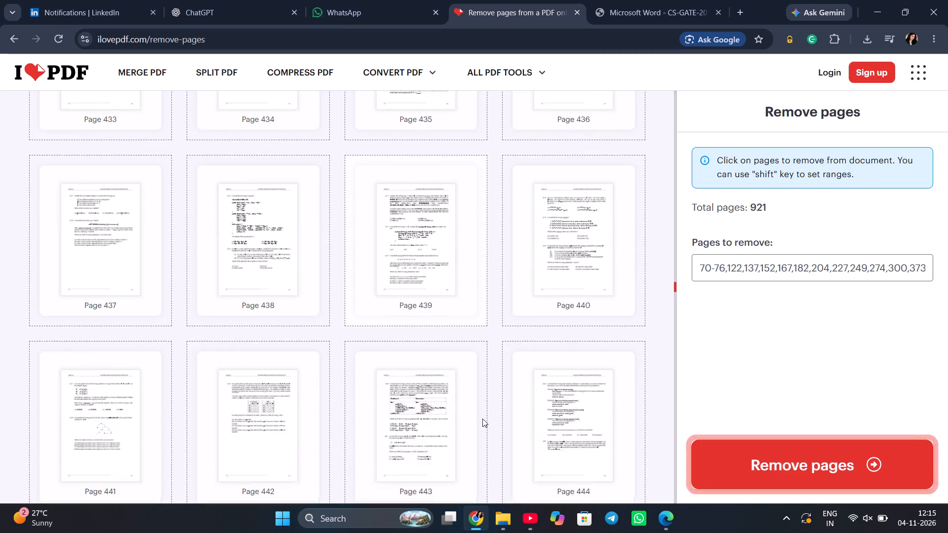
pyautogui.scroll(-8, 482, 419)
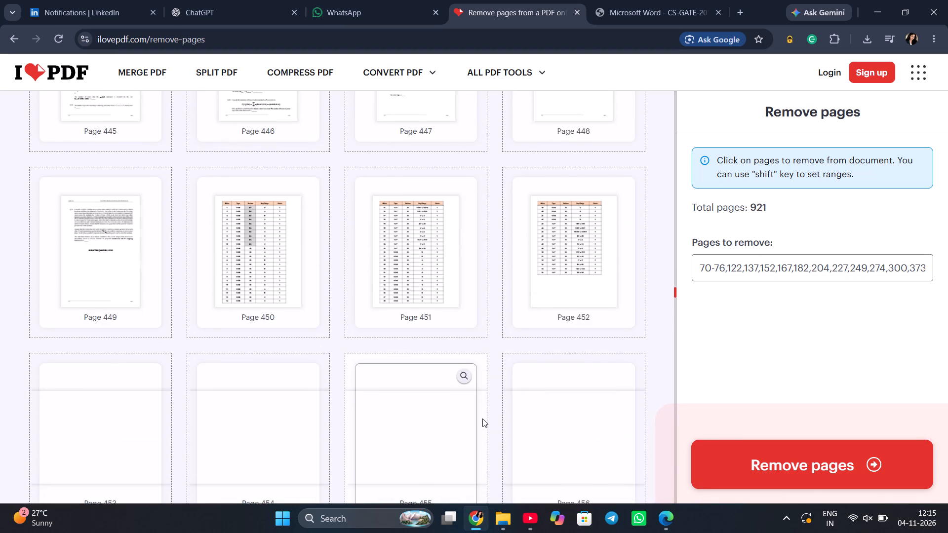
pyautogui.scroll(-4, 482, 419)
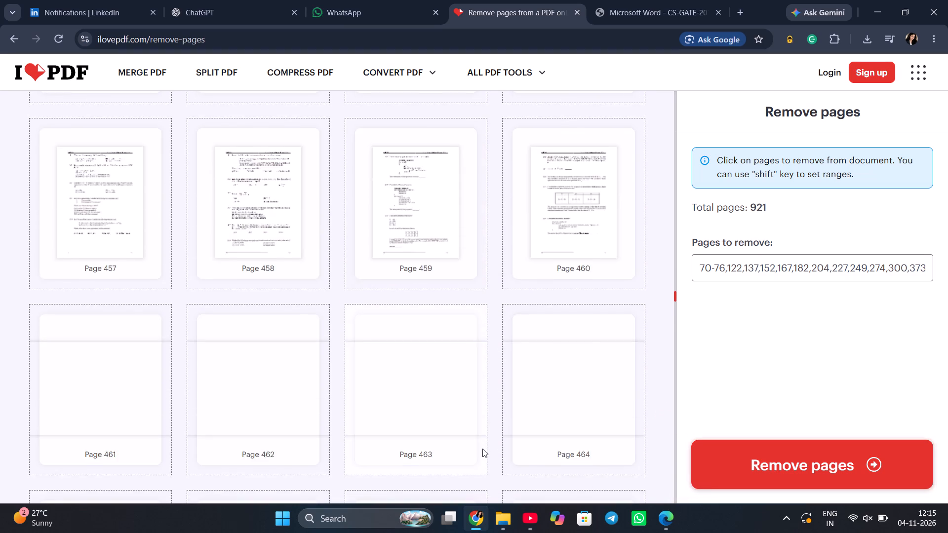
pyautogui.scroll(-6, 482, 449)
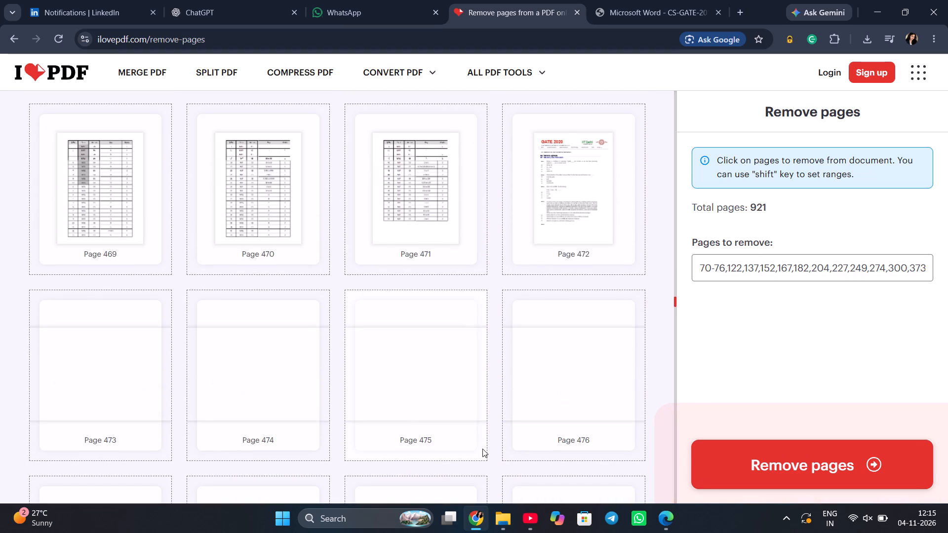
# Check the GATE 2020 paper and the papers after it, about pages 473 to 572, for blank or cover pages.
pyautogui.scroll(-4, 482, 449)
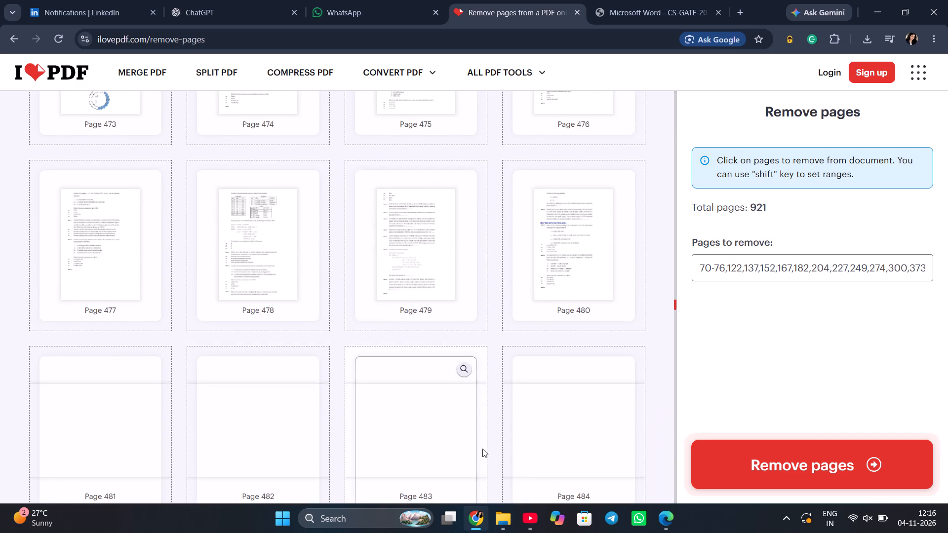
pyautogui.scroll(-3, 482, 449)
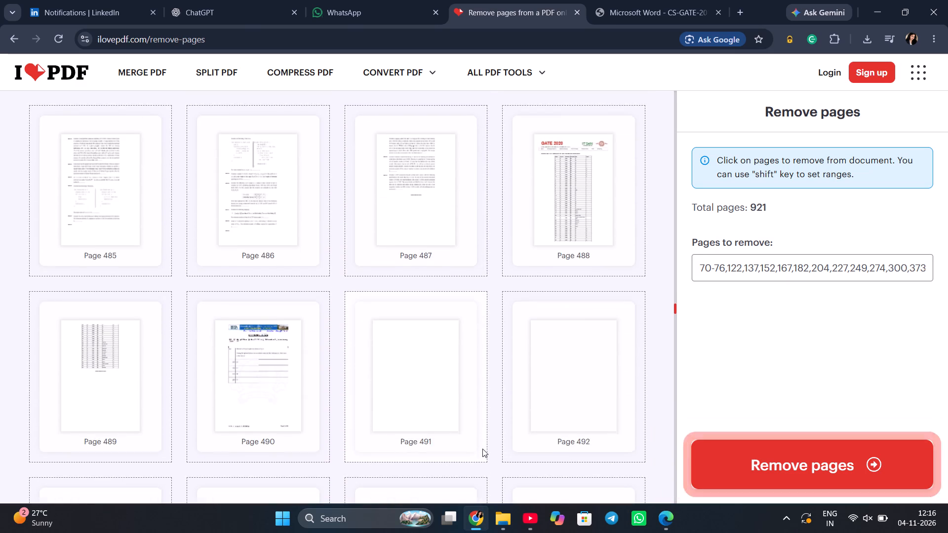
pyautogui.scroll(-4, 482, 449)
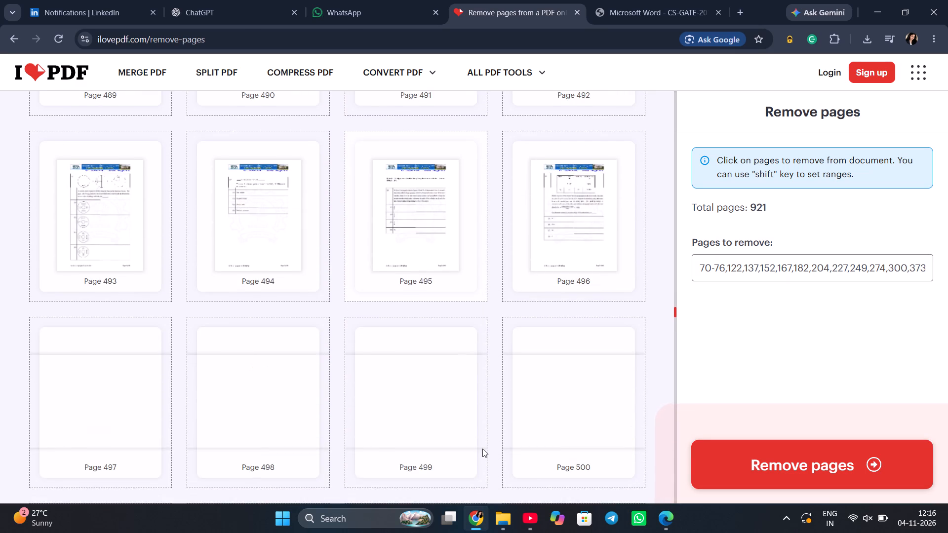
pyautogui.scroll(-4, 482, 449)
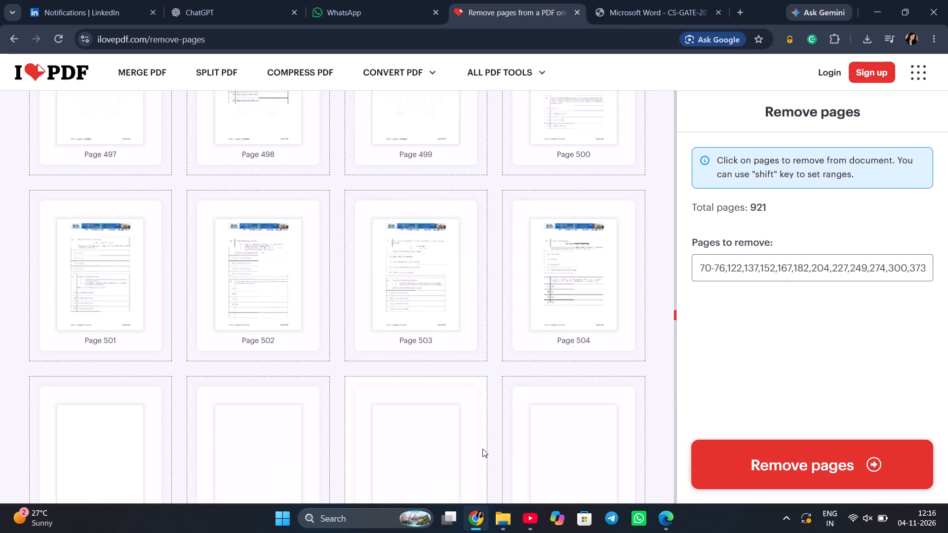
pyautogui.scroll(-4, 482, 449)
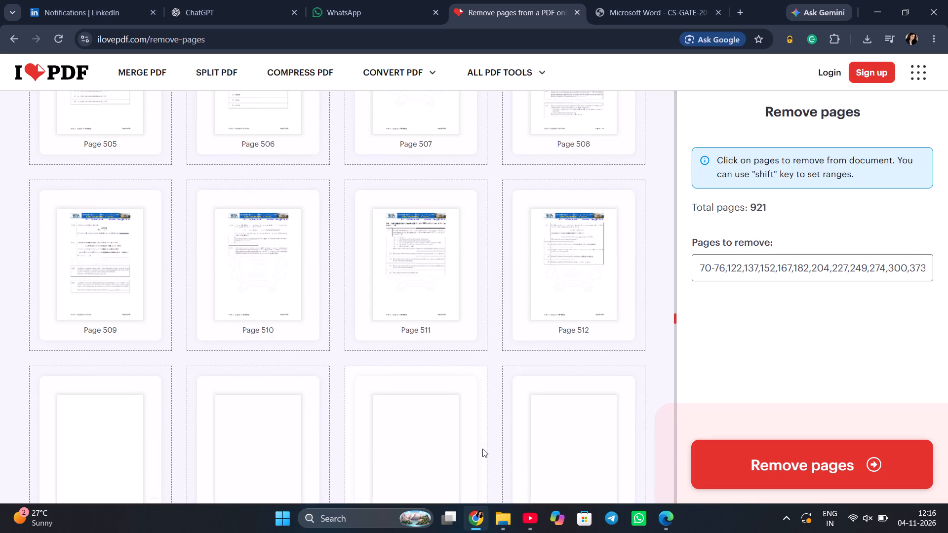
pyautogui.scroll(-3, 482, 449)
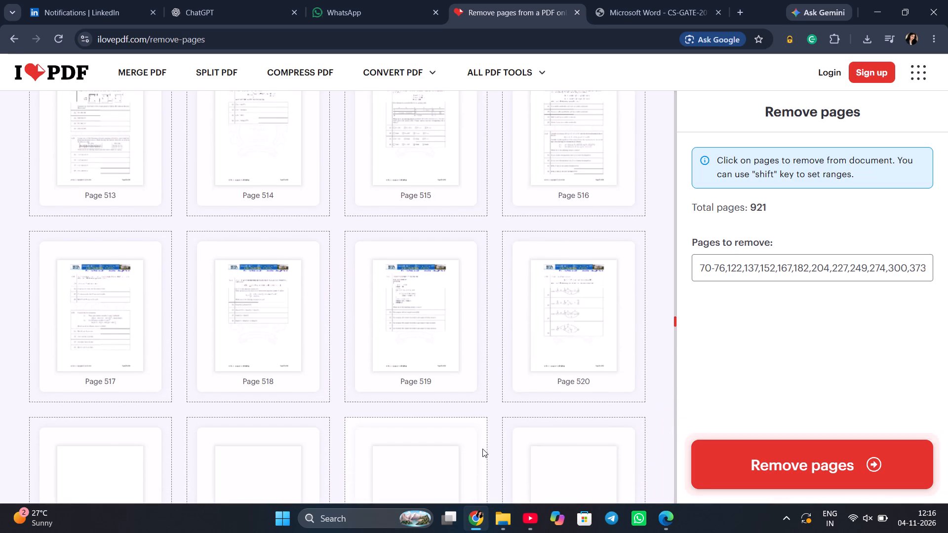
pyautogui.scroll(-4, 482, 449)
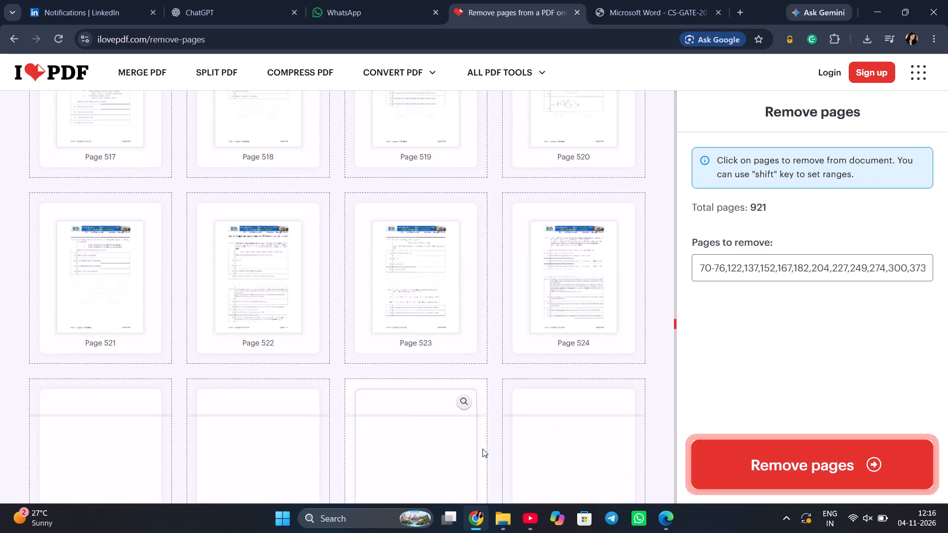
pyautogui.scroll(-5, 482, 449)
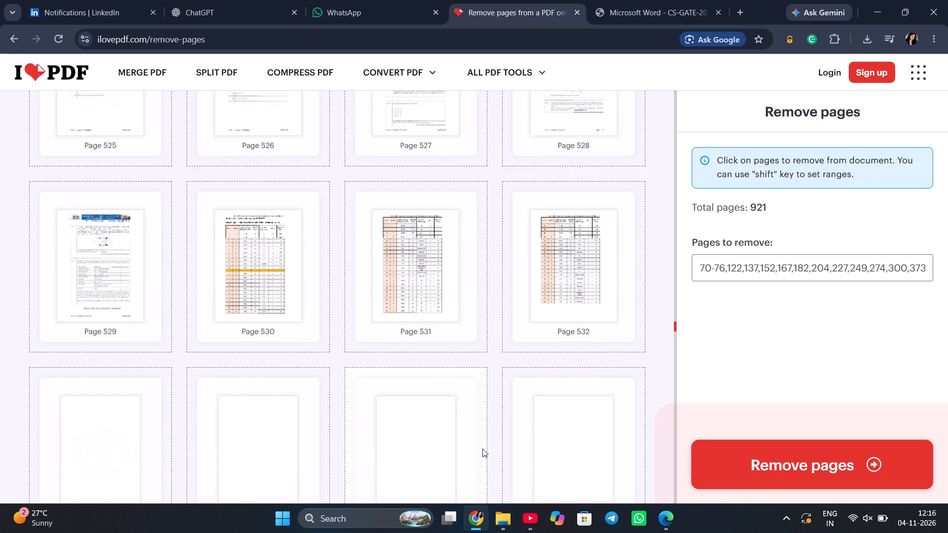
pyautogui.scroll(-7, 482, 449)
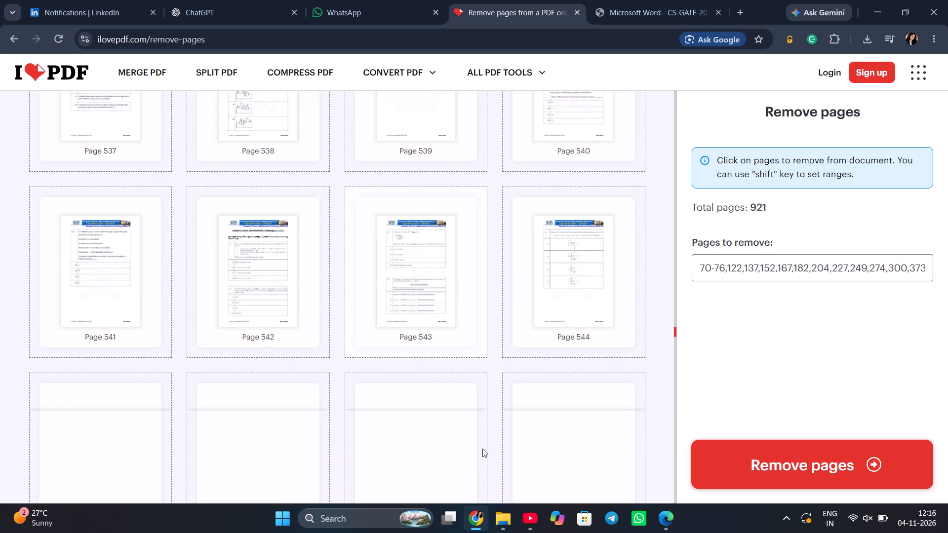
pyautogui.scroll(-8, 482, 449)
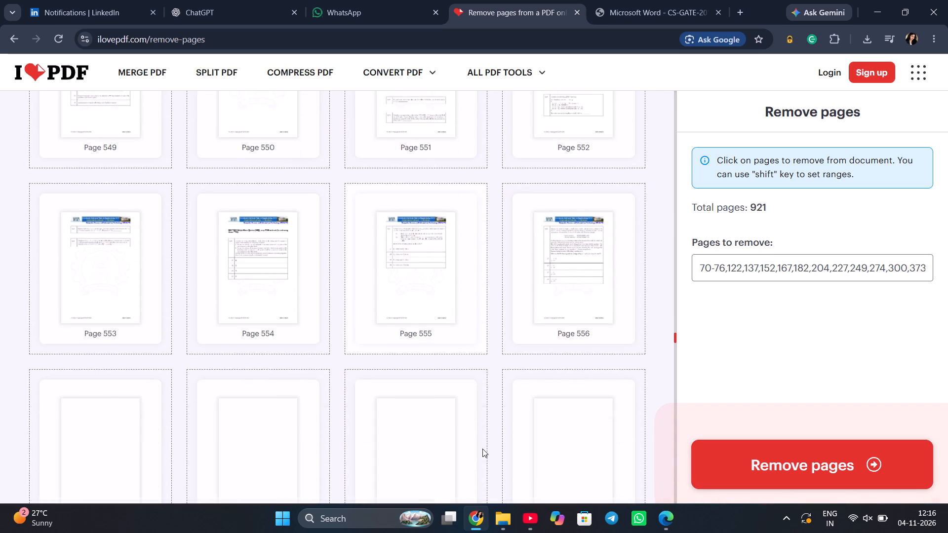
pyautogui.scroll(-8, 482, 449)
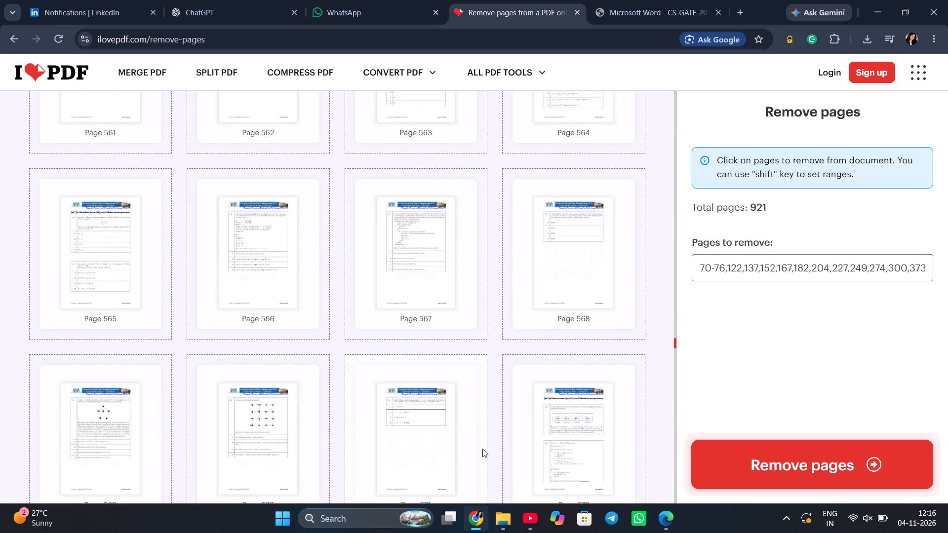
# Check pages 573 to 668 for blank or cover pages, looking again at the nearly empty pages 660 and 663.
pyautogui.scroll(-8, 482, 449)
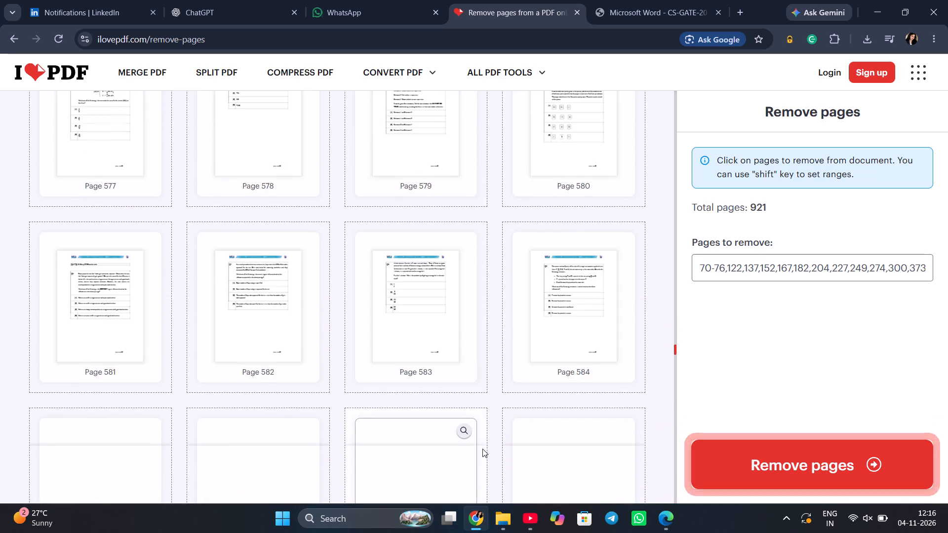
pyautogui.scroll(-8, 482, 449)
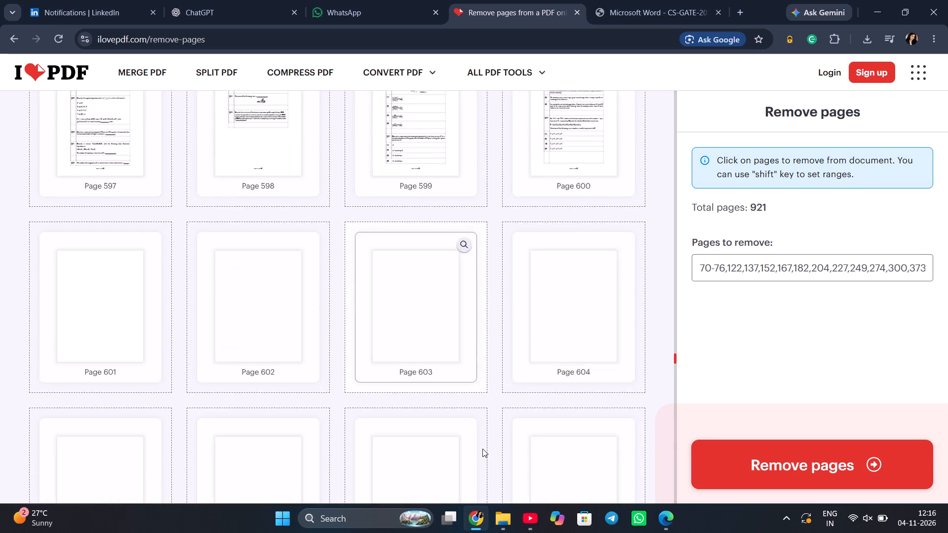
pyautogui.scroll(-7, 482, 449)
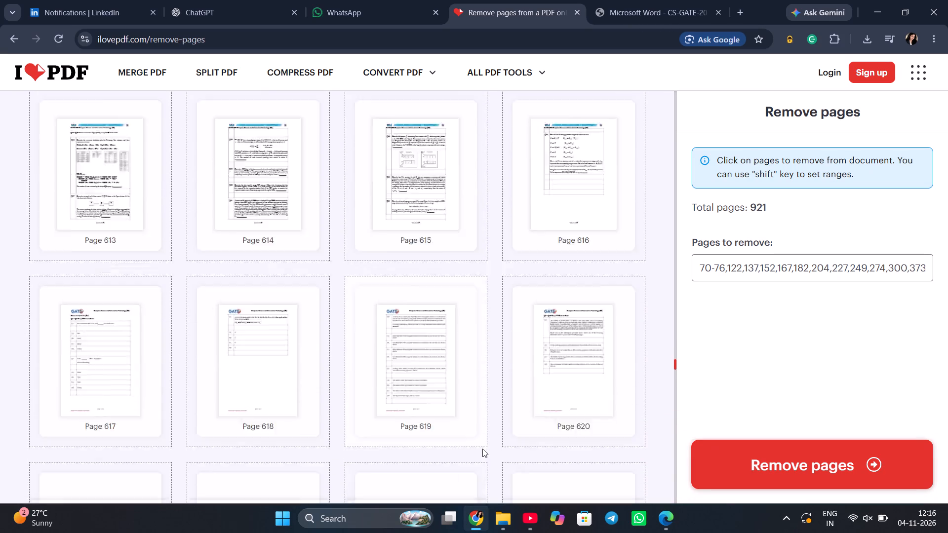
pyautogui.scroll(-9, 482, 449)
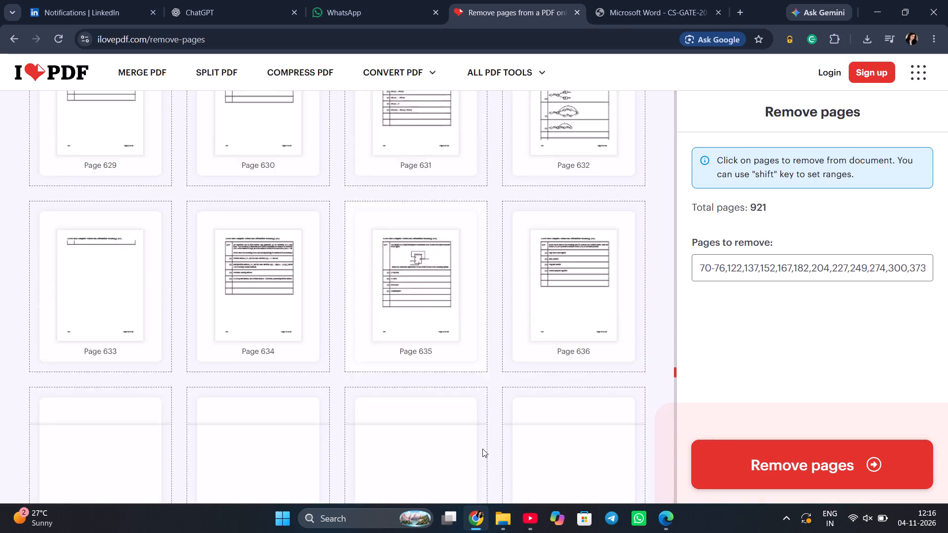
pyautogui.scroll(-10, 482, 449)
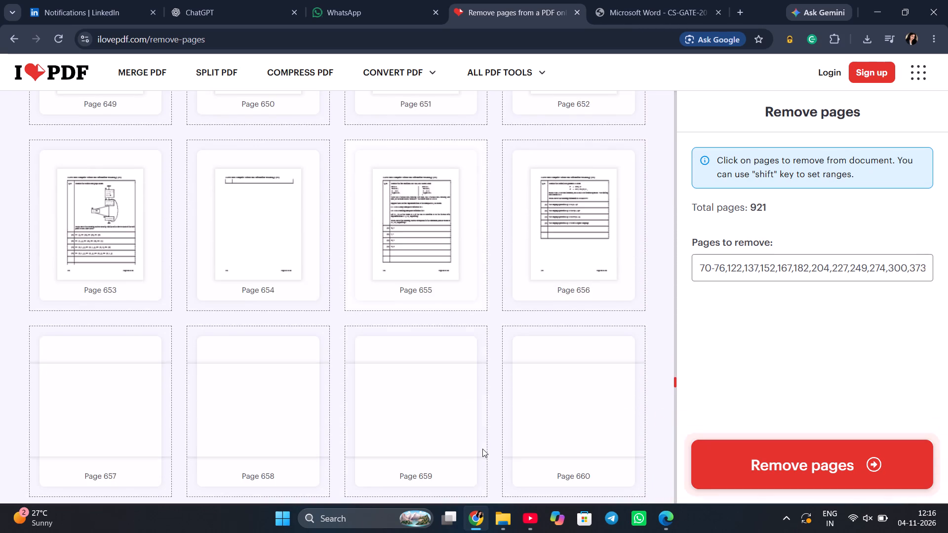
pyautogui.scroll(-4, 482, 449)
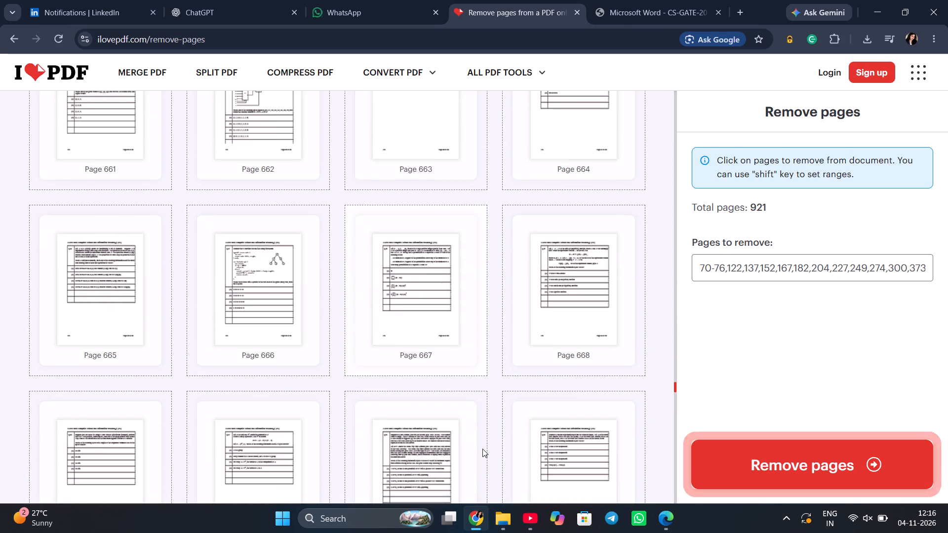
pyautogui.scroll(-1, 482, 449)
pyautogui.scroll(1, 482, 449)
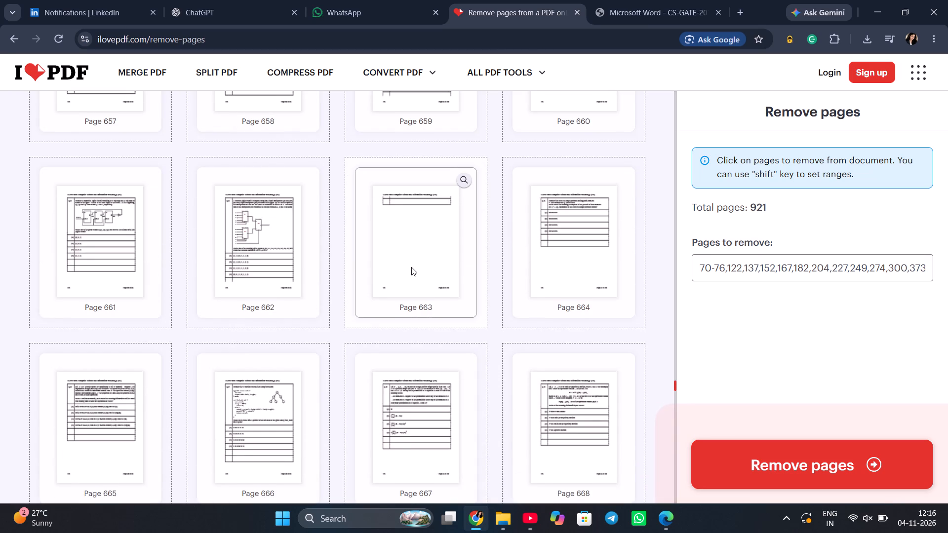
pyautogui.scroll(2, 431, 320)
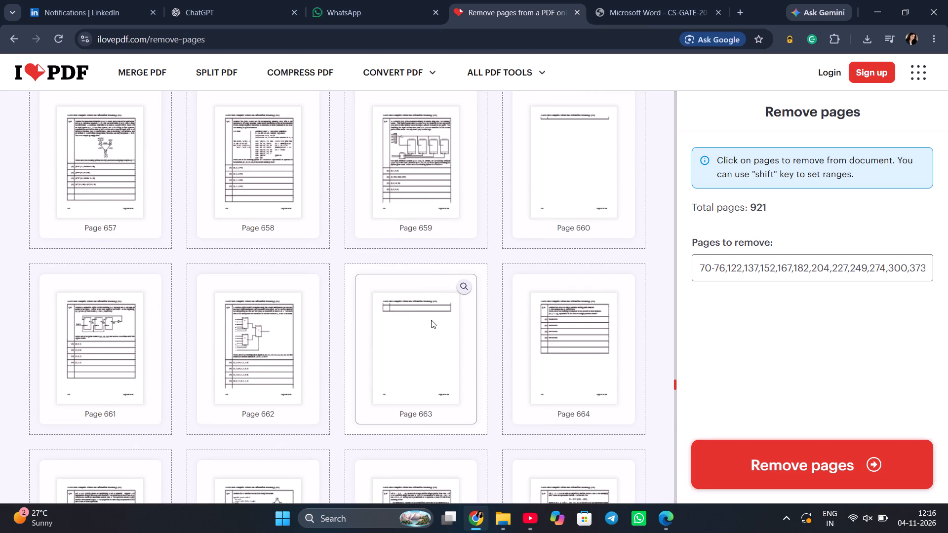
# Check pages 669 to 761, up to the start of the first GATE 2025 paper, for blank or cover pages.
pyautogui.scroll(-7, 430, 341)
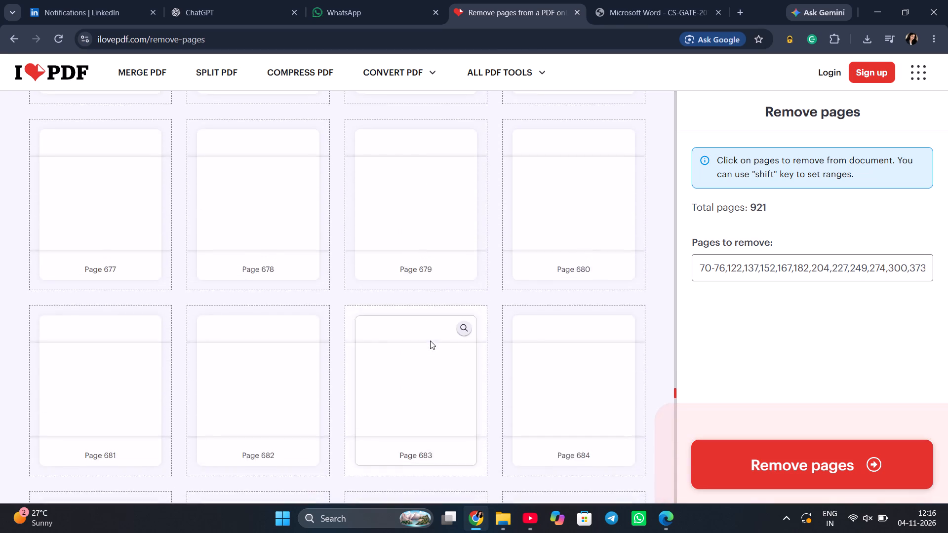
pyautogui.scroll(-10, 430, 341)
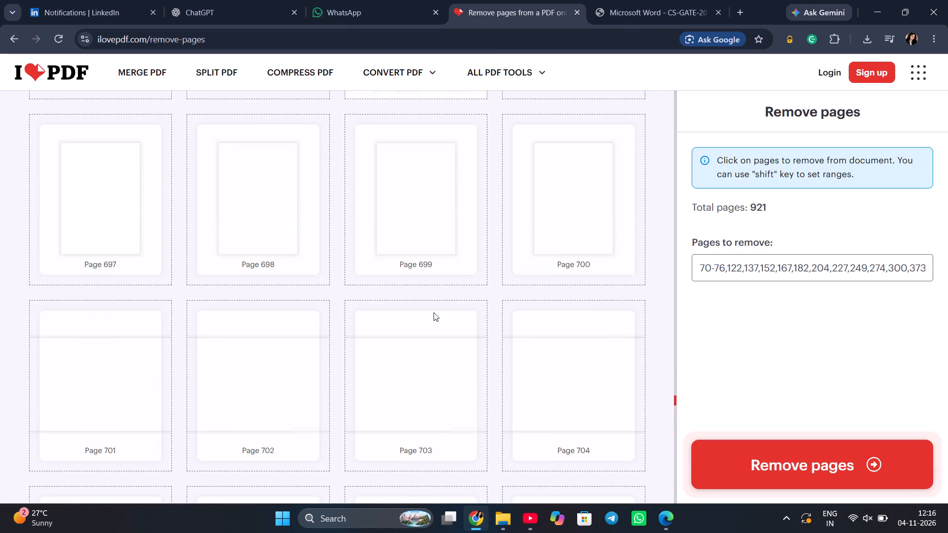
pyautogui.scroll(-9, 434, 312)
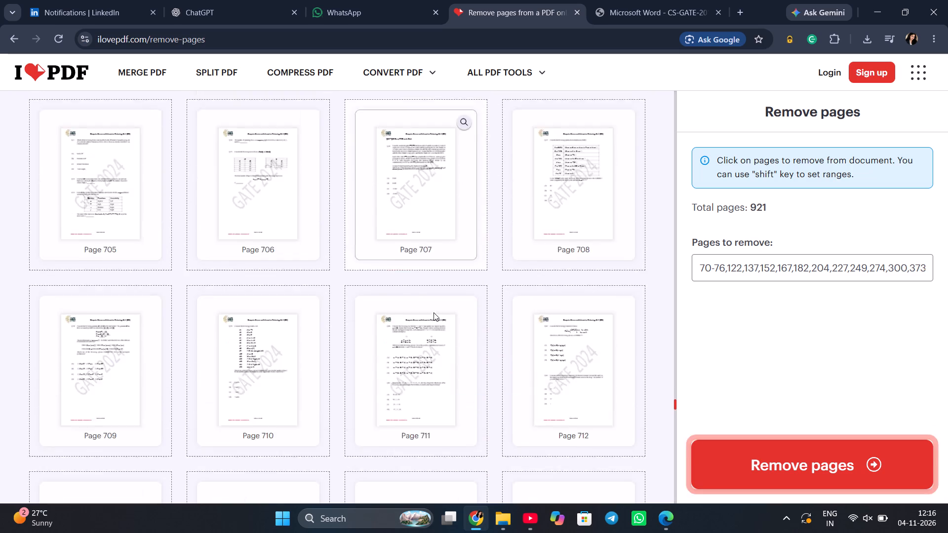
pyautogui.scroll(-9, 434, 312)
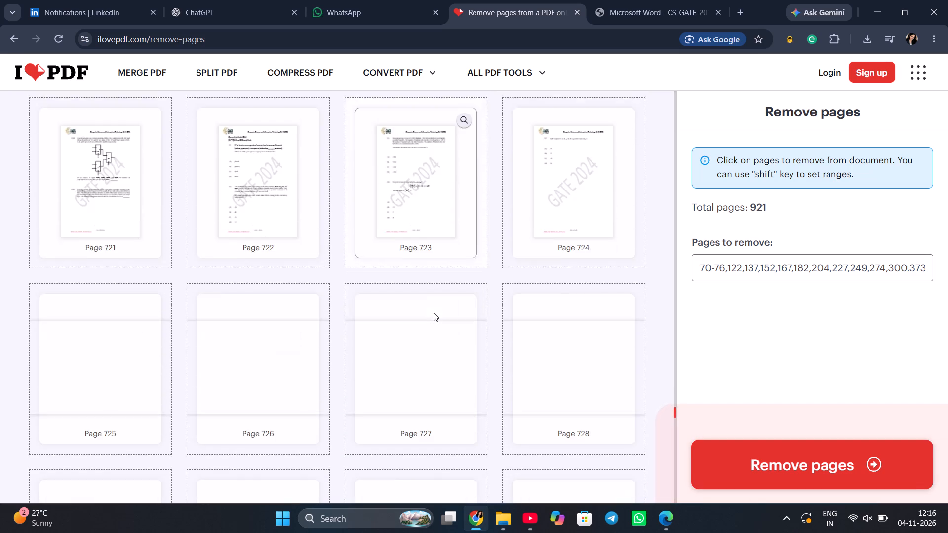
pyautogui.scroll(-9, 434, 312)
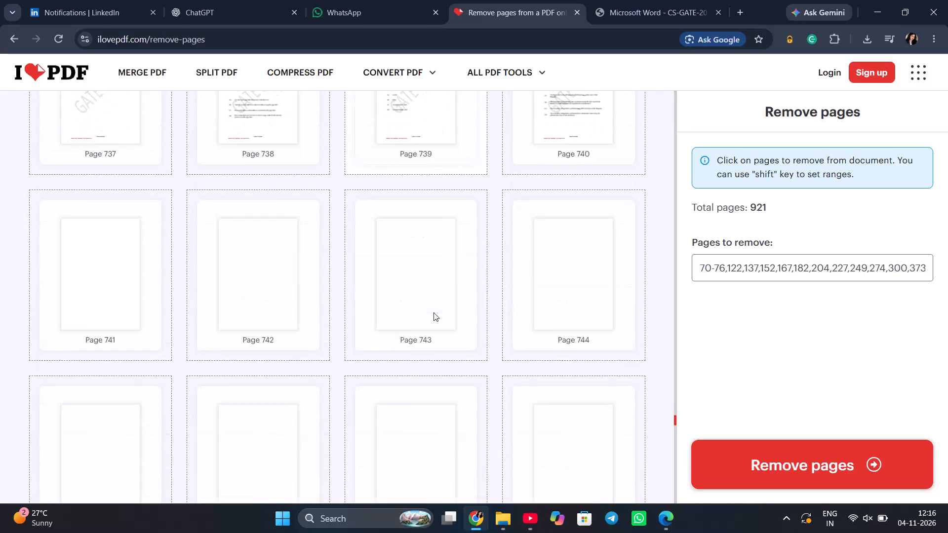
pyautogui.scroll(-9, 434, 312)
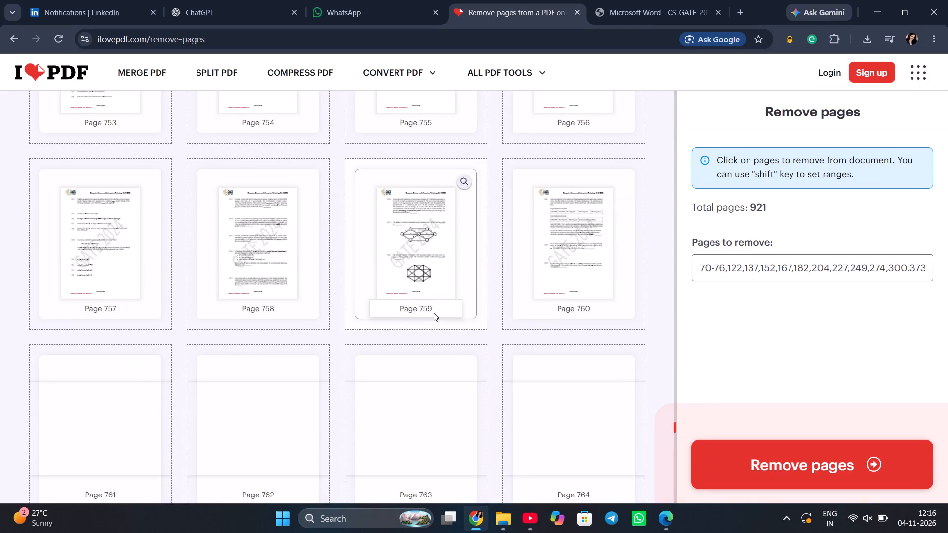
pyautogui.scroll(-4, 434, 312)
pyautogui.scroll(1, 434, 312)
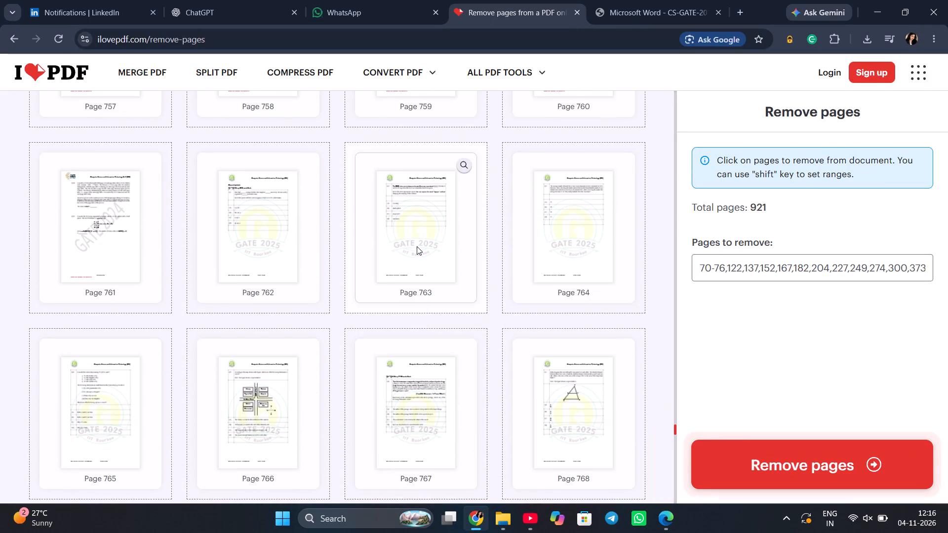
# Check the GATE 2025 pages from 762 to about 824 for blank, title or cover pages.
pyautogui.scroll(-5, 417, 246)
pyautogui.scroll(-3, 447, 378)
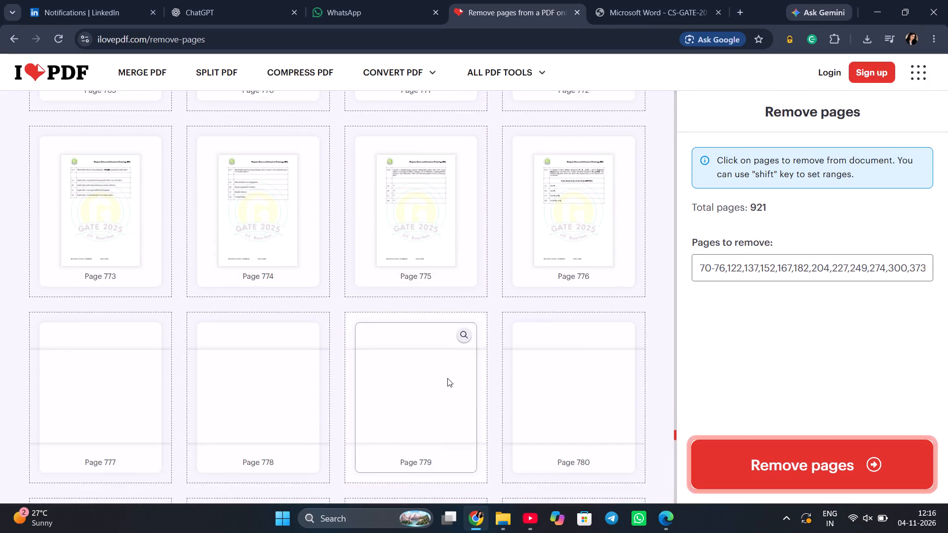
pyautogui.scroll(-7, 447, 378)
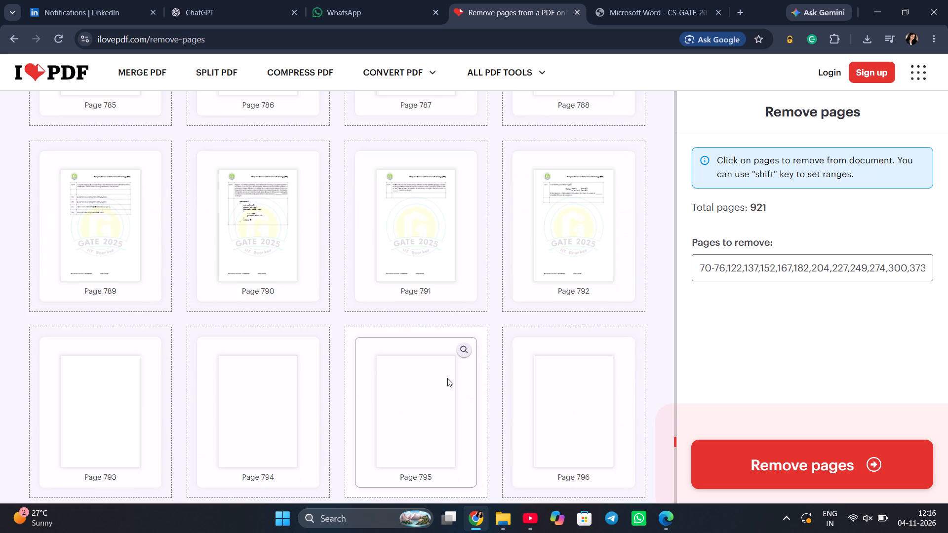
pyautogui.scroll(-6, 447, 378)
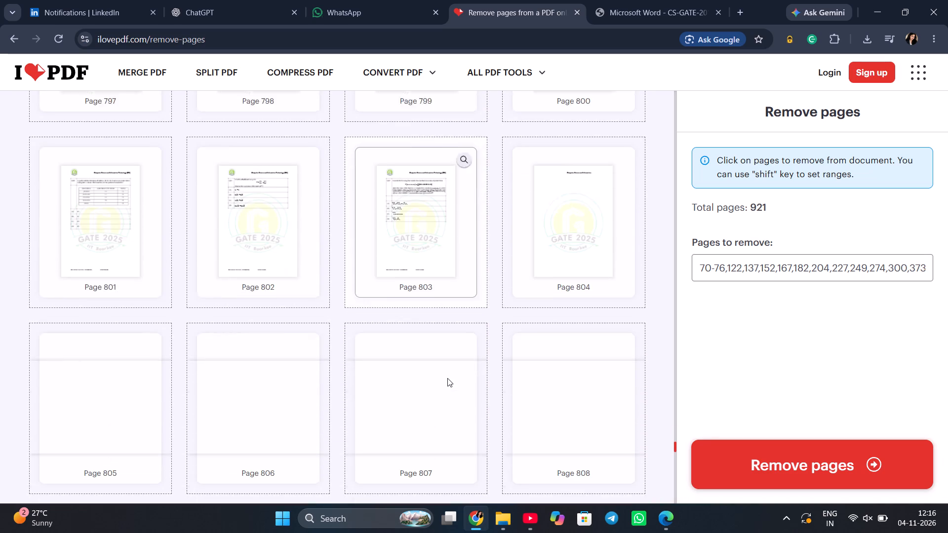
pyautogui.scroll(-5, 447, 378)
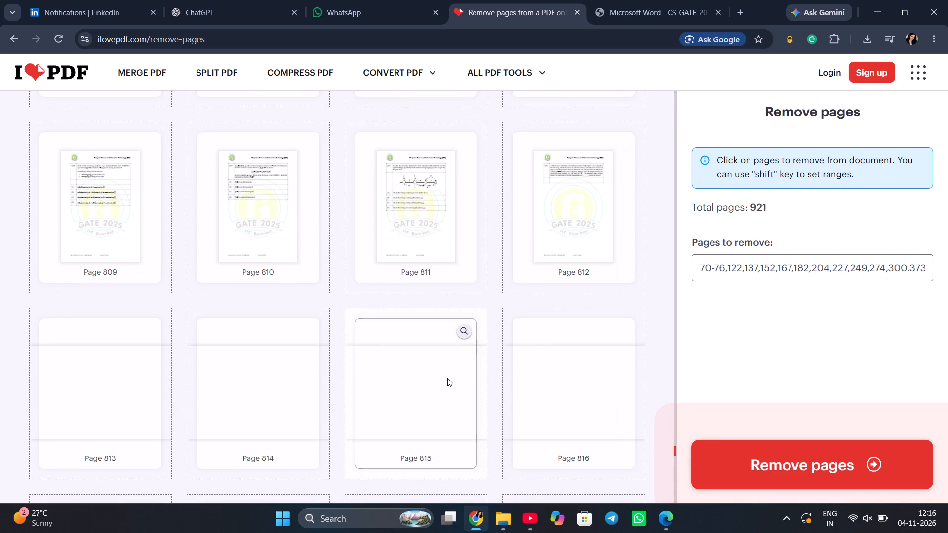
pyautogui.scroll(-4, 447, 378)
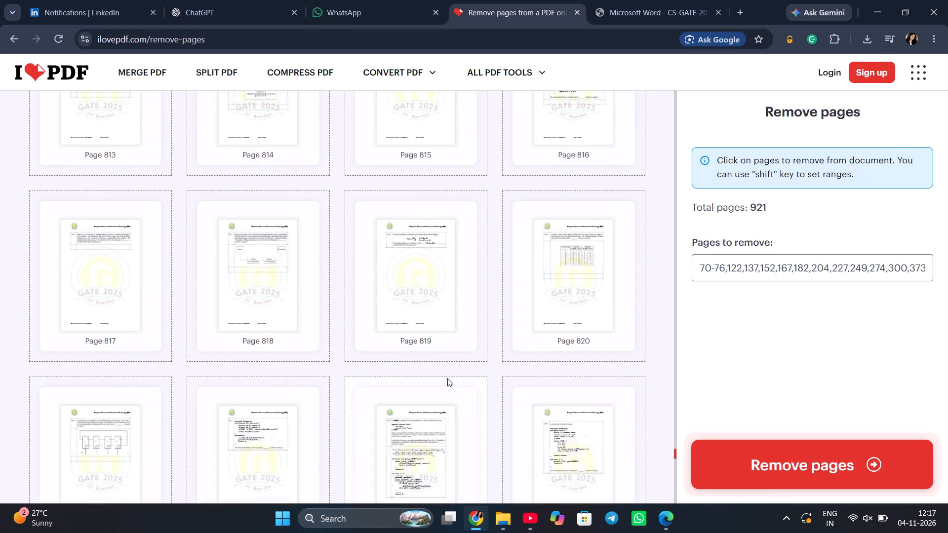
# Check the remaining GATE 2025 pages, about 825 to 873, and the start of the GATE 2026 paper for blank or cover pages.
pyautogui.scroll(-5, 447, 378)
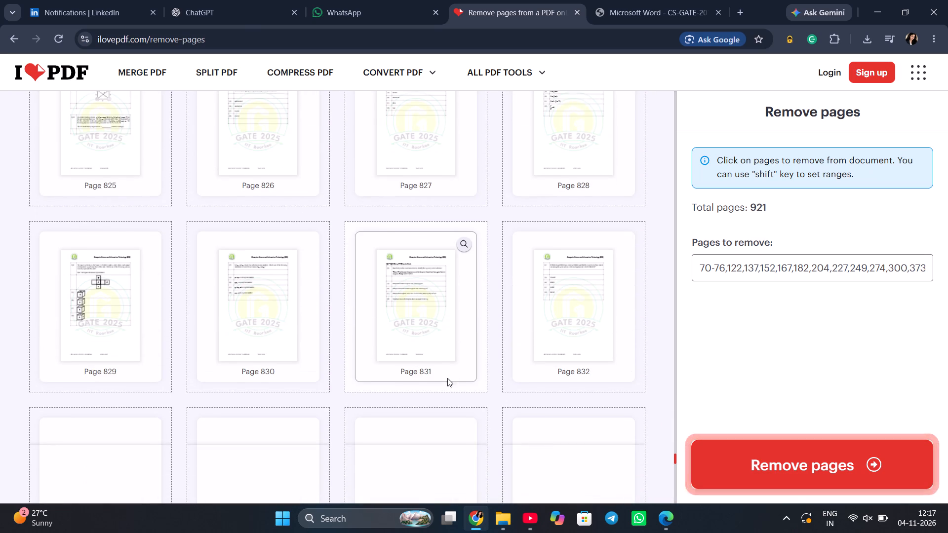
pyautogui.scroll(-3, 467, 440)
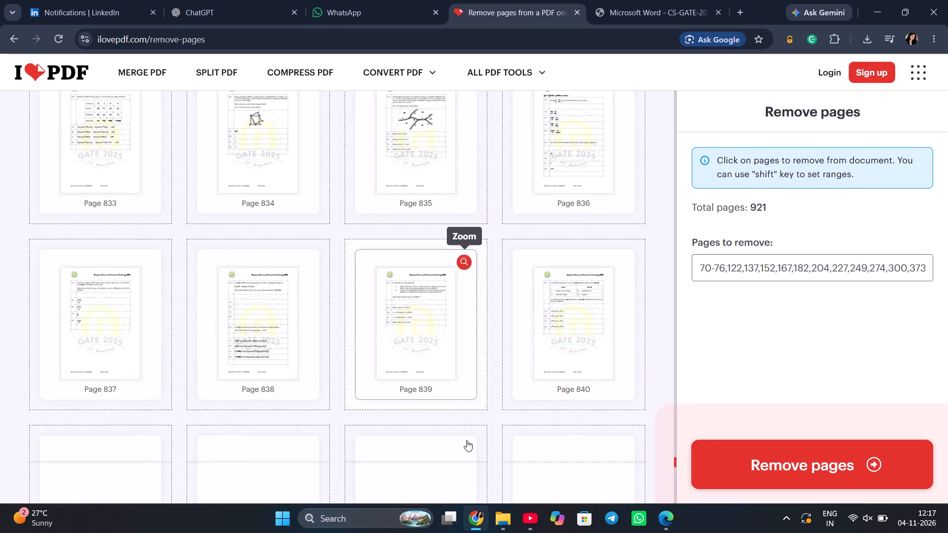
pyautogui.scroll(-10, 467, 440)
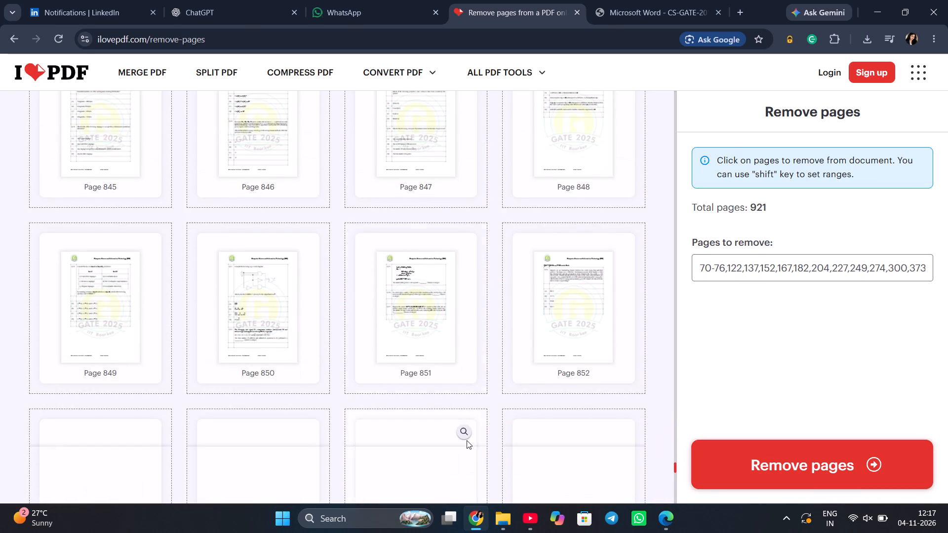
pyautogui.scroll(-8, 467, 440)
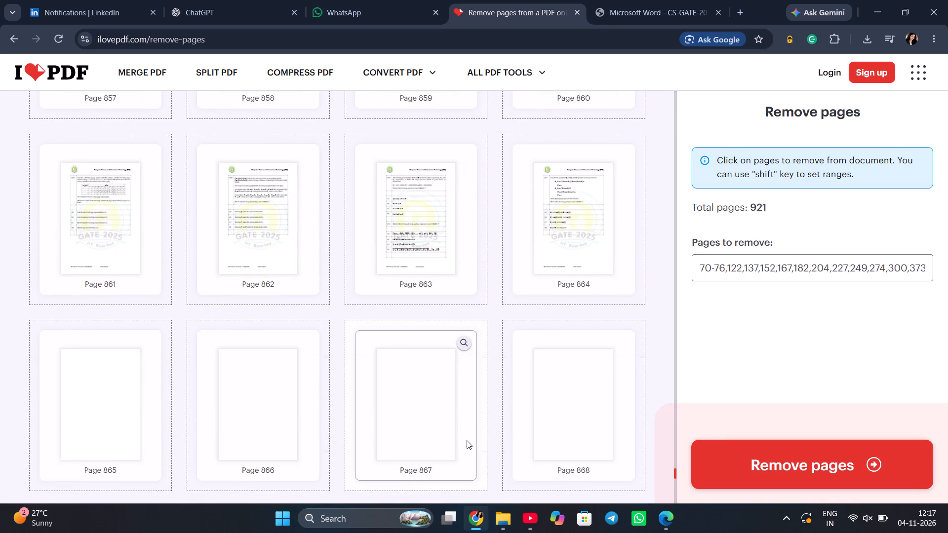
pyautogui.scroll(-7, 467, 440)
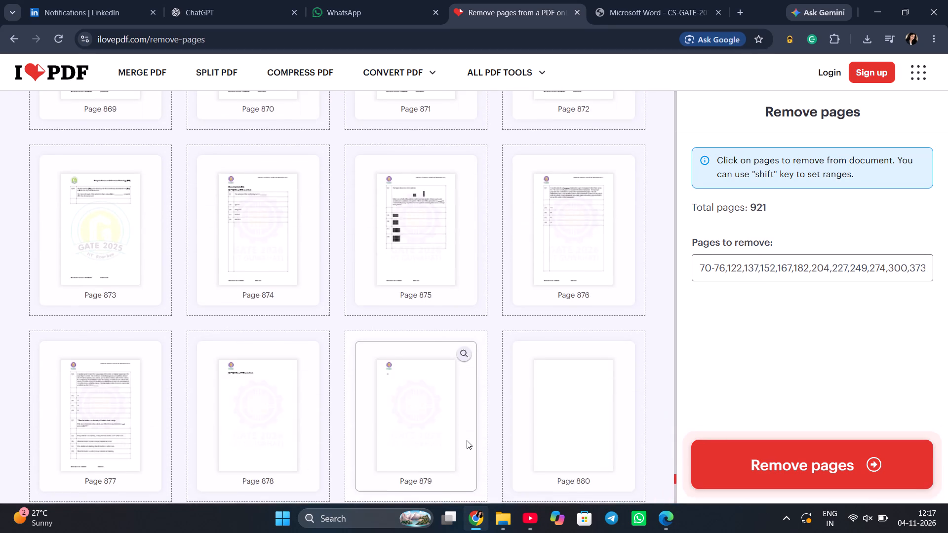
# Check the rest of the GATE 2026 paper, through its answer key on pages 920 and 921, for blank or cover pages.
pyautogui.scroll(-6, 467, 440)
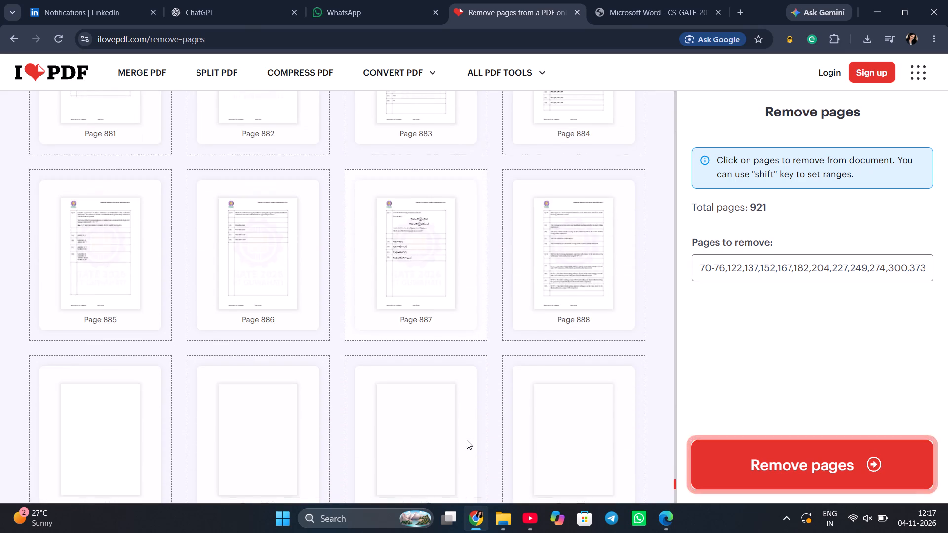
pyautogui.scroll(-6, 467, 440)
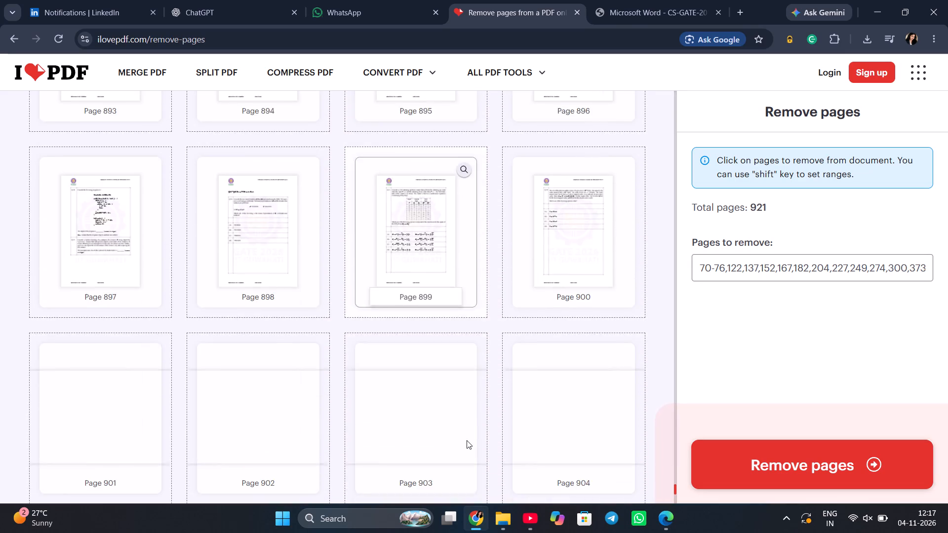
pyautogui.scroll(-7, 467, 440)
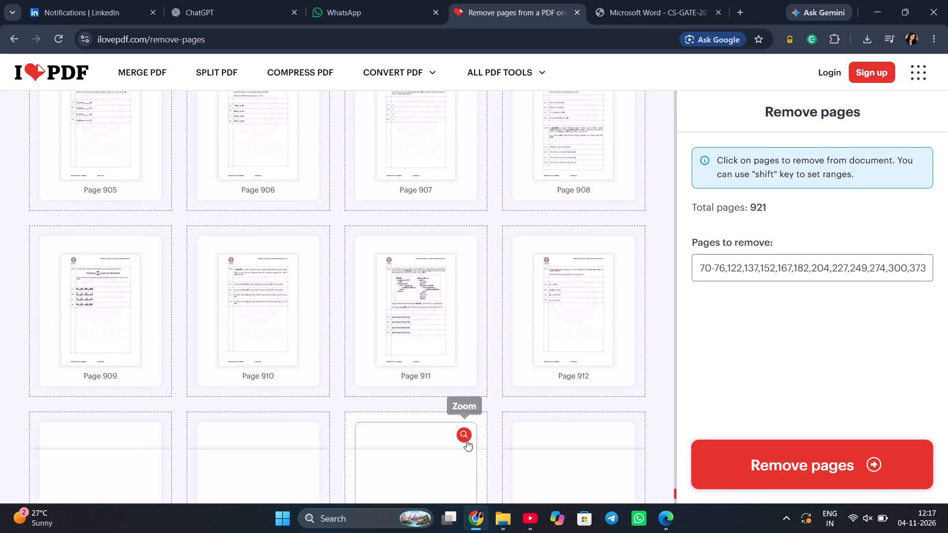
pyautogui.scroll(-7, 467, 440)
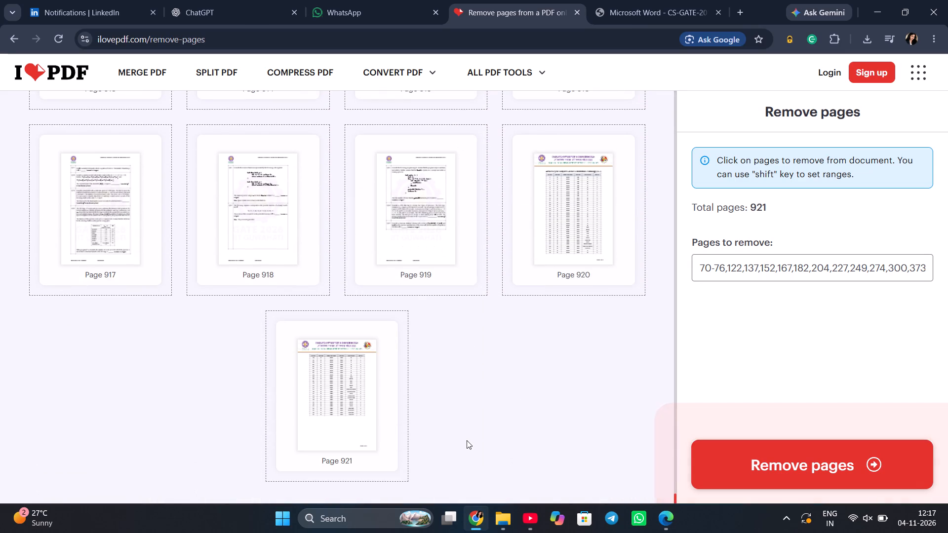
# Remove all the marked pages from the merged PDF and download the resulting file.
pyautogui.click(761, 468)
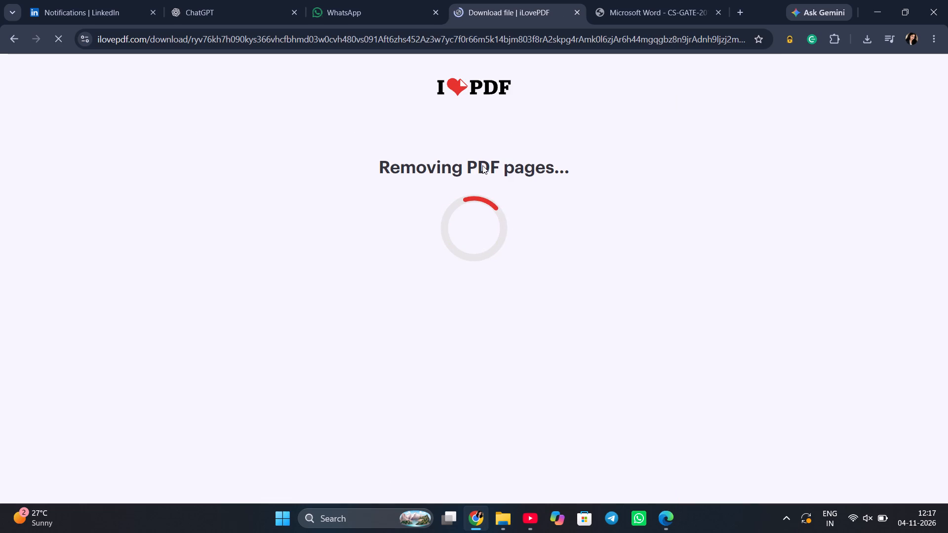
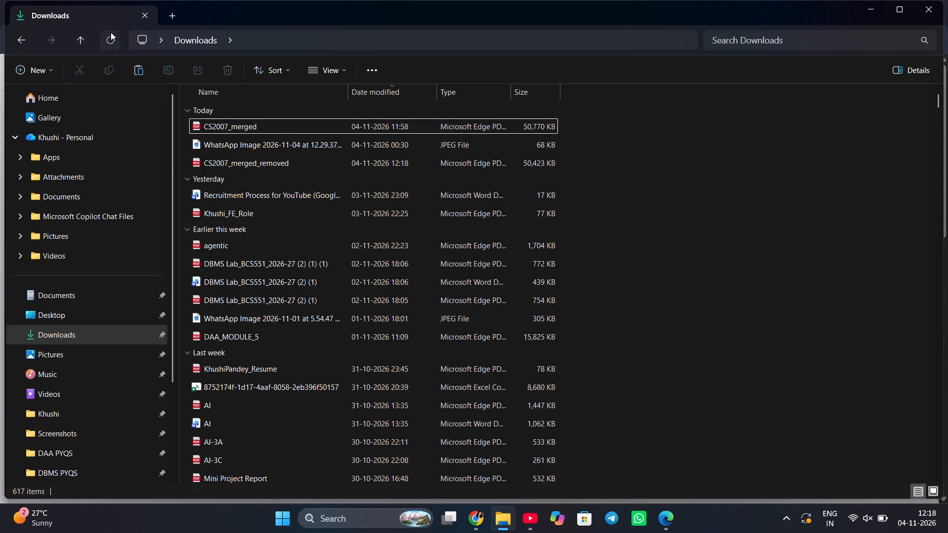
pyautogui.doubleClick(204, 123)
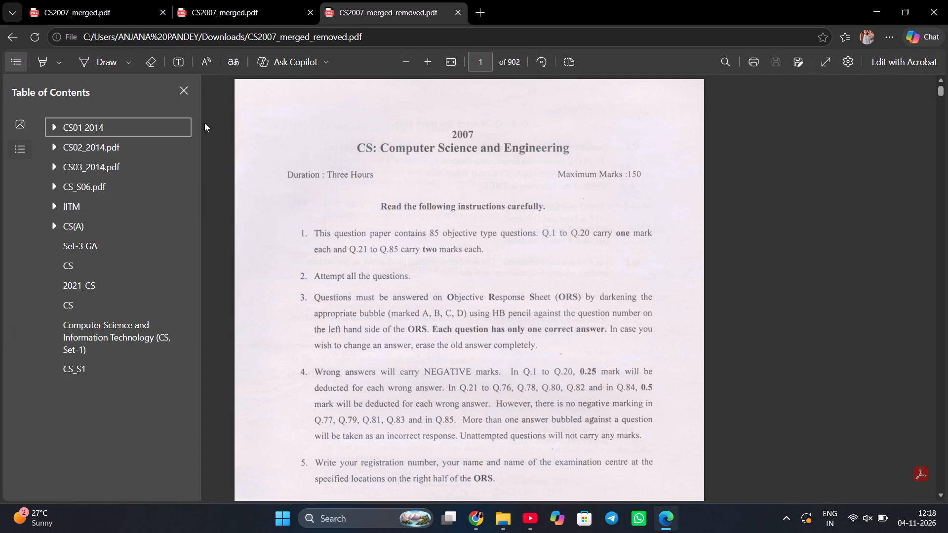
# Check the GATE 2007 and 2008 papers, about pages 1 to 39, of the cleaned PDF for leftover blank or cover pages.
pyautogui.scroll(-1, 204, 123)
pyautogui.scroll(-17, 295, 201)
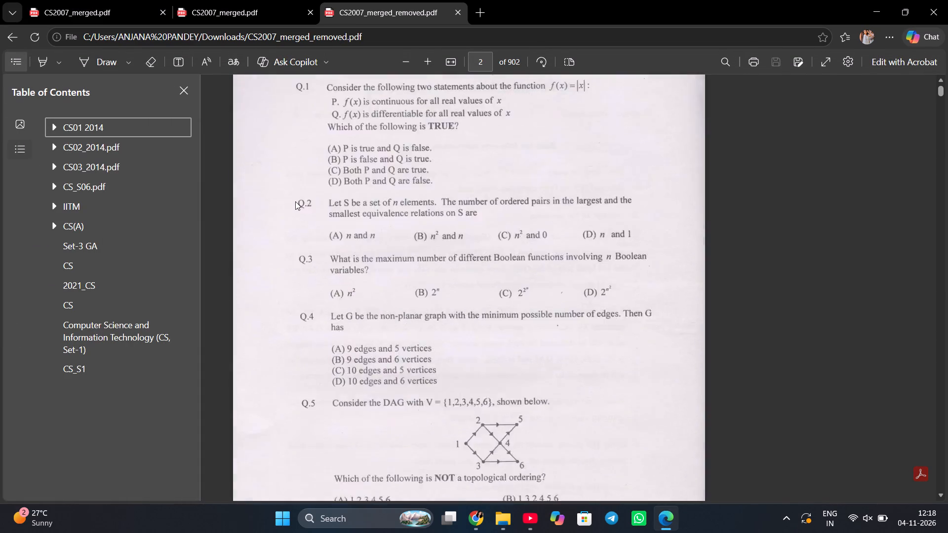
pyautogui.scroll(-20, 295, 201)
pyautogui.scroll(-14, 295, 201)
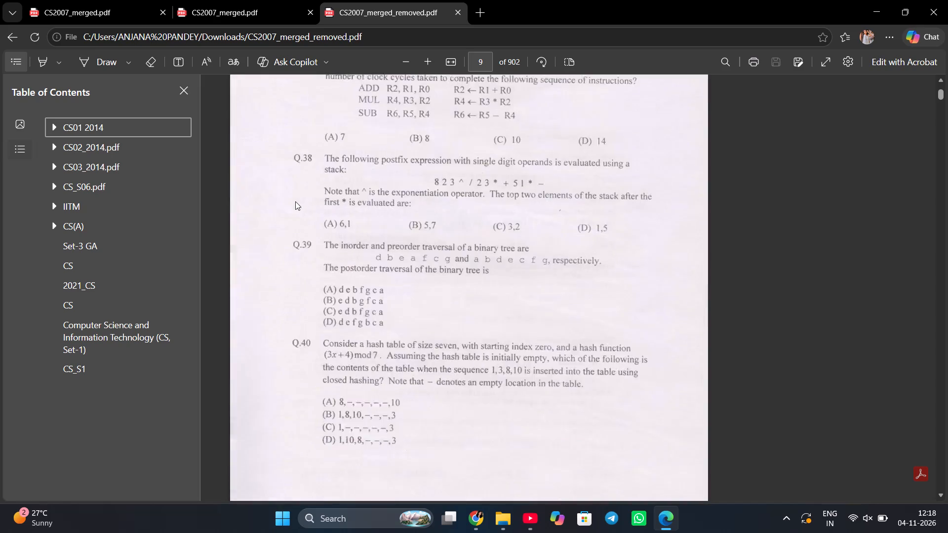
pyautogui.scroll(-20, 295, 201)
pyautogui.scroll(-8, 295, 201)
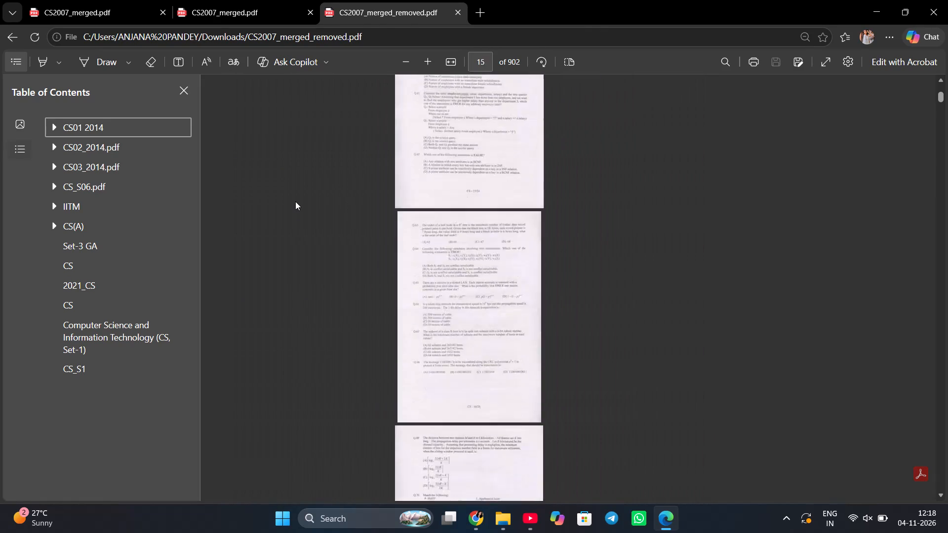
pyautogui.scroll(-14, 295, 201)
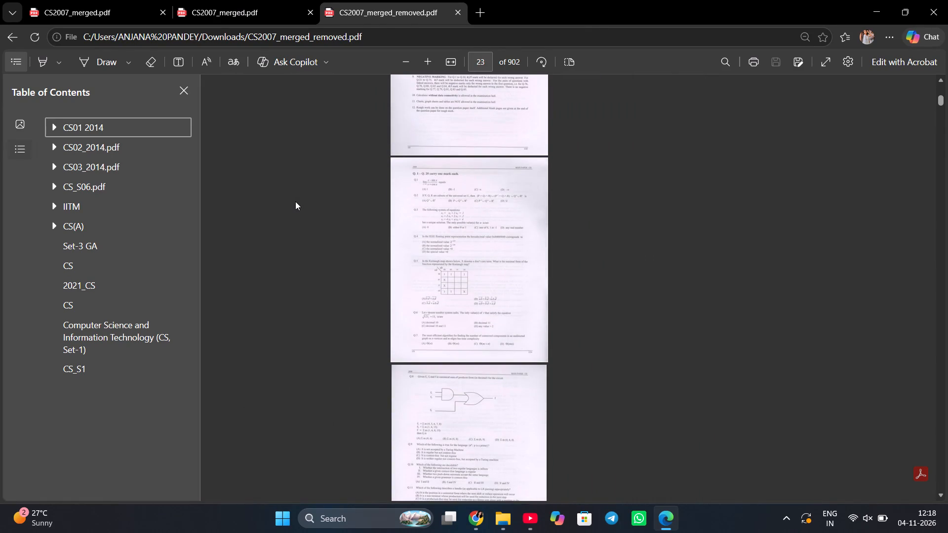
pyautogui.scroll(-16, 295, 201)
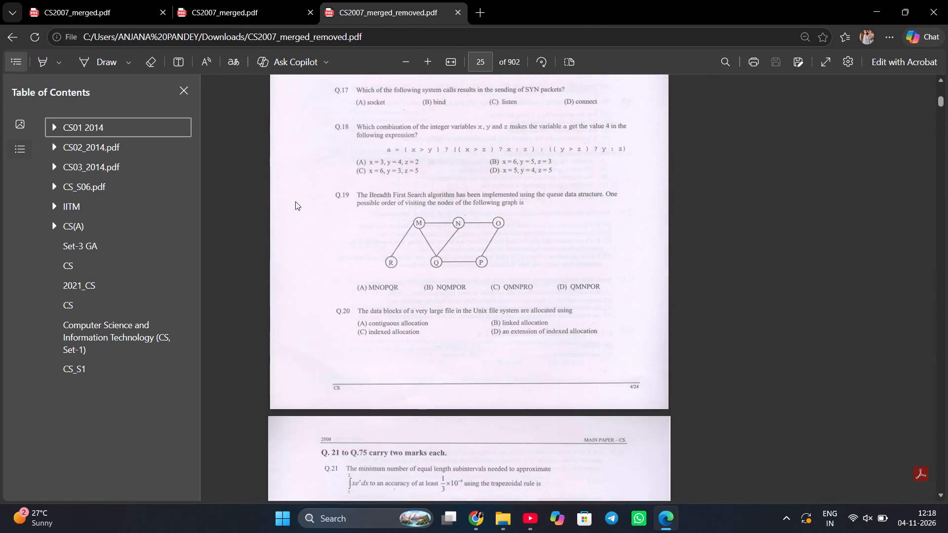
pyautogui.scroll(-20, 295, 201)
pyautogui.scroll(-13, 295, 201)
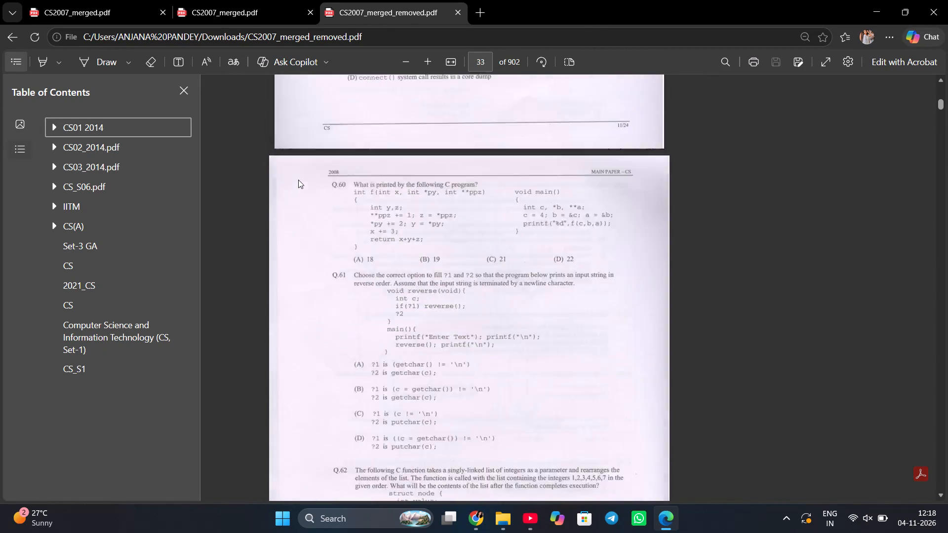
# Check the GATE 2009 and 2010 papers, about pages 40 to 67, for leftover blank or cover pages.
pyautogui.scroll(-20, 298, 180)
pyautogui.scroll(-11, 298, 180)
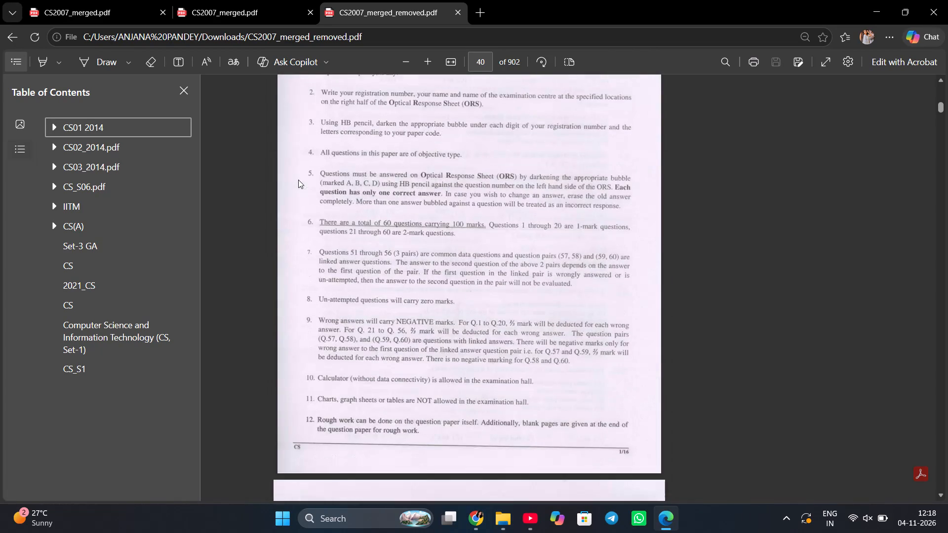
pyautogui.scroll(-20, 298, 180)
pyautogui.scroll(-5, 298, 180)
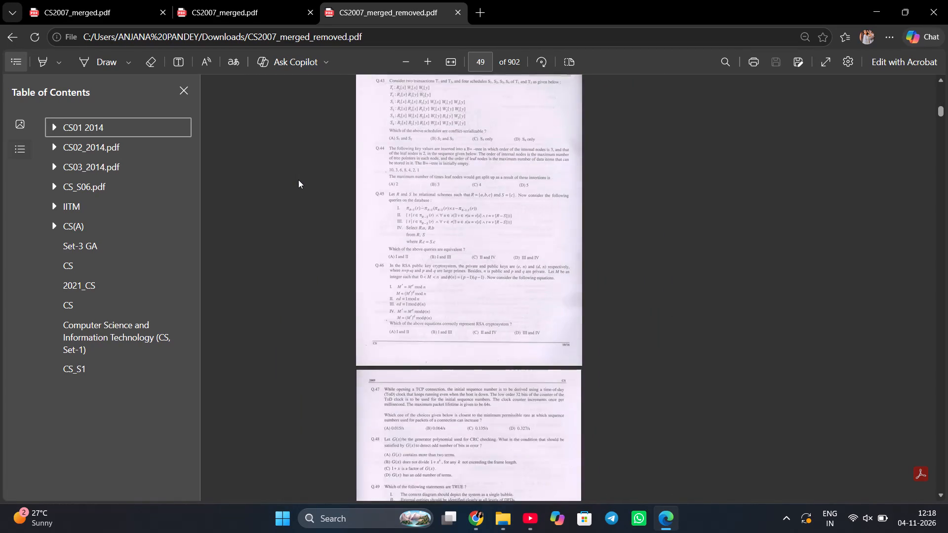
pyautogui.scroll(-19, 298, 180)
pyautogui.scroll(-7, 298, 180)
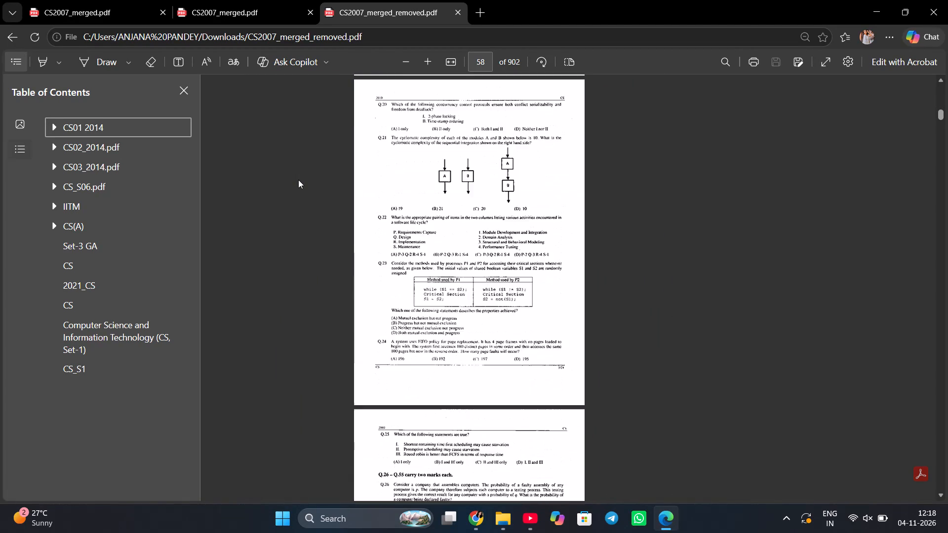
pyautogui.scroll(-20, 298, 180)
pyautogui.scroll(-7, 298, 180)
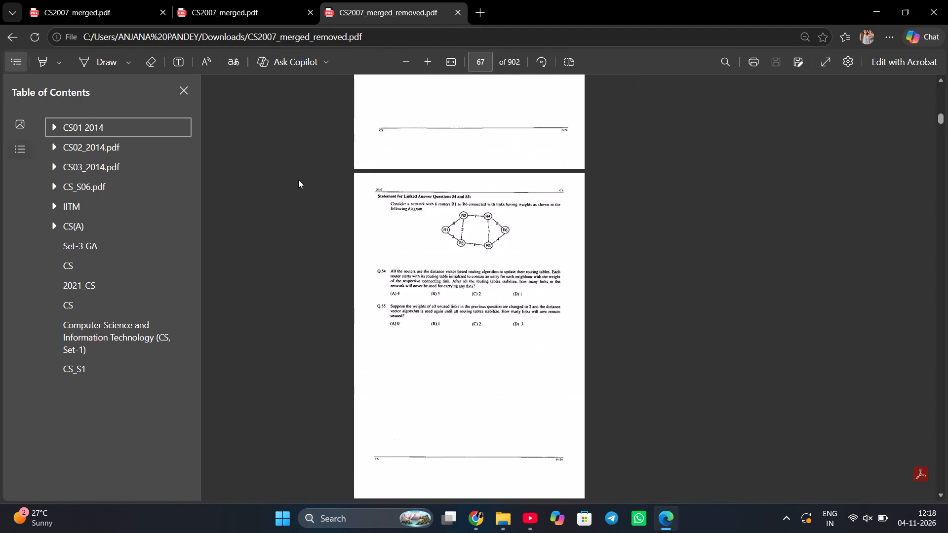
# Check the GATE 2011 paper with its solutions, through about page 95, for leftover blank or cover pages.
pyautogui.scroll(-18, 298, 180)
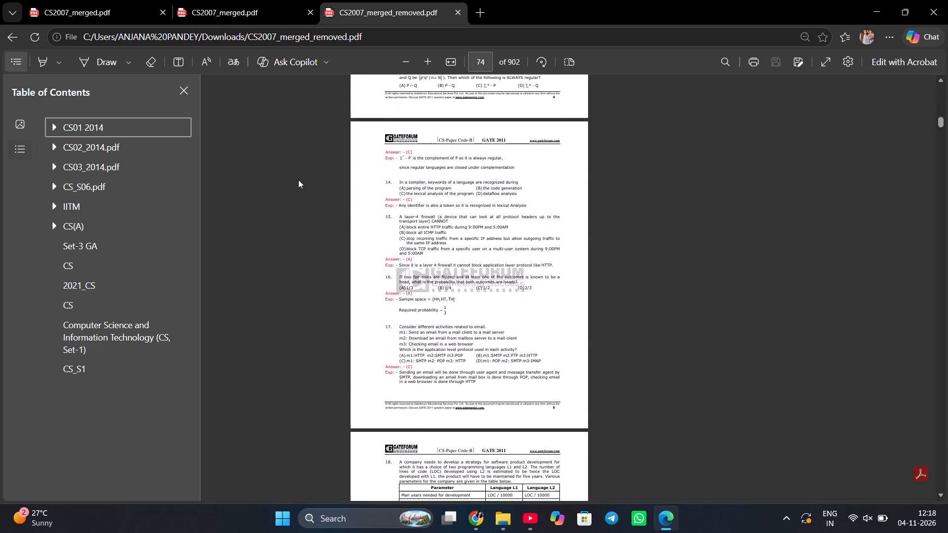
pyautogui.scroll(-16, 298, 180)
pyautogui.scroll(-7, 298, 180)
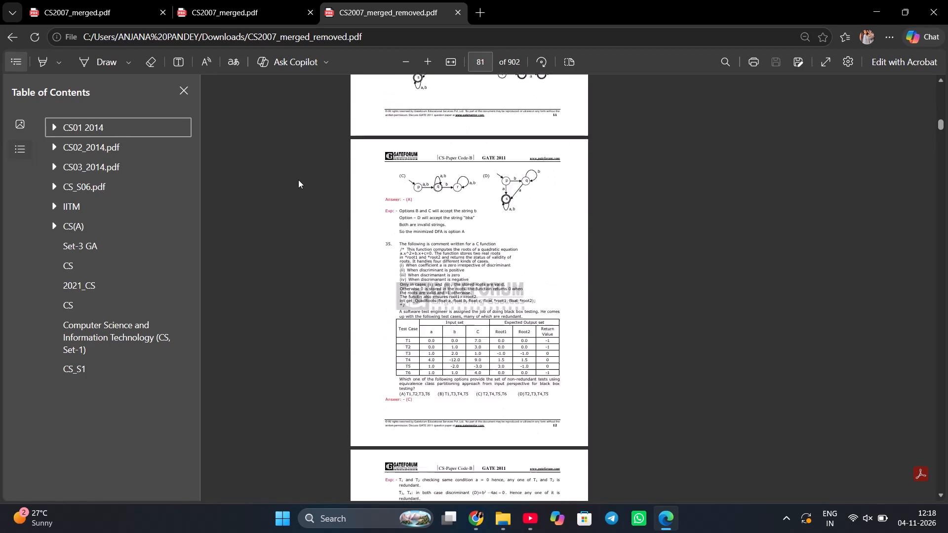
pyautogui.scroll(-8, 298, 180)
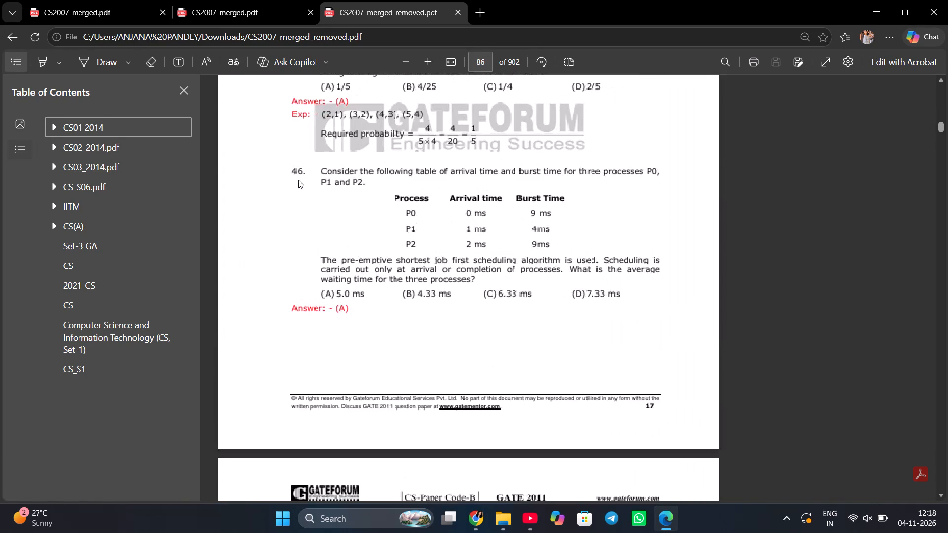
pyautogui.scroll(-14, 298, 180)
pyautogui.scroll(-10, 298, 180)
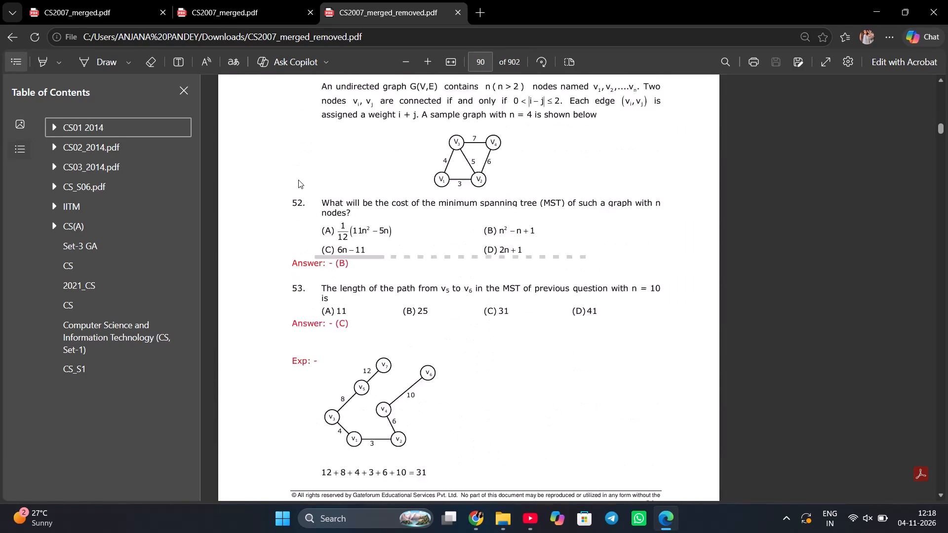
pyautogui.scroll(-14, 298, 180)
pyautogui.scroll(-7, 298, 180)
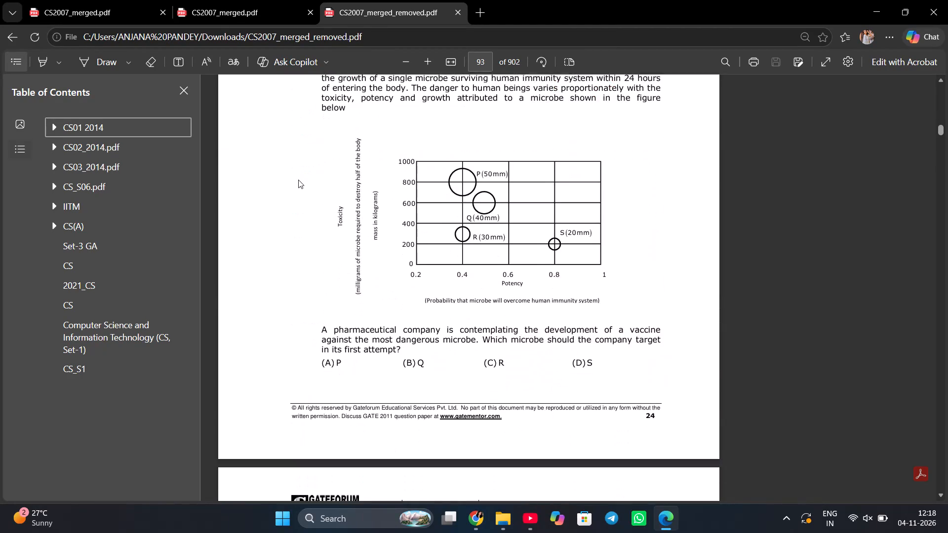
pyautogui.scroll(-17, 298, 180)
# Check the GATE 2012 paper and its answer key, about pages 96 to 114, for leftover blank or cover pages.
pyautogui.scroll(-4, 298, 180)
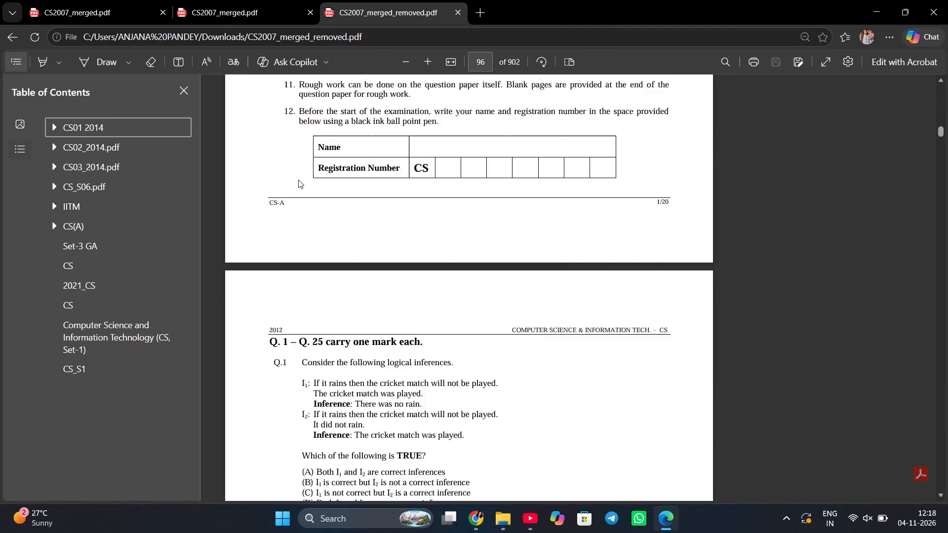
pyautogui.scroll(-7, 298, 180)
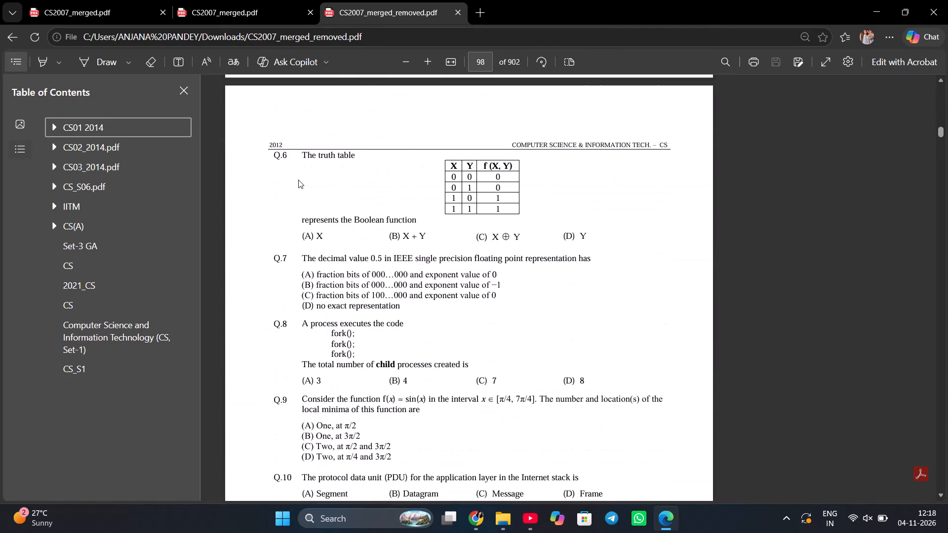
pyautogui.moveTo(302, 190); pyautogui.dragTo(327, 263)
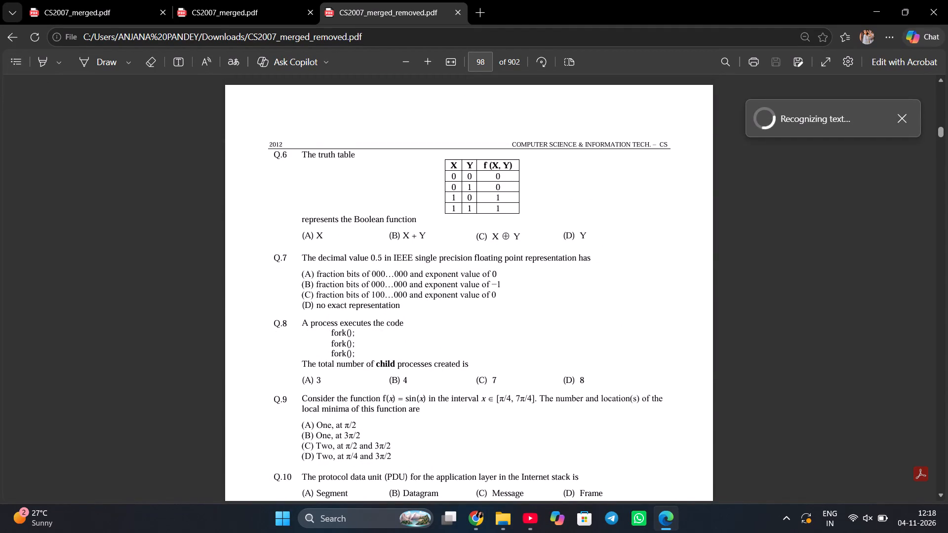
pyautogui.scroll(-1, 316, 220)
pyautogui.click(901, 118)
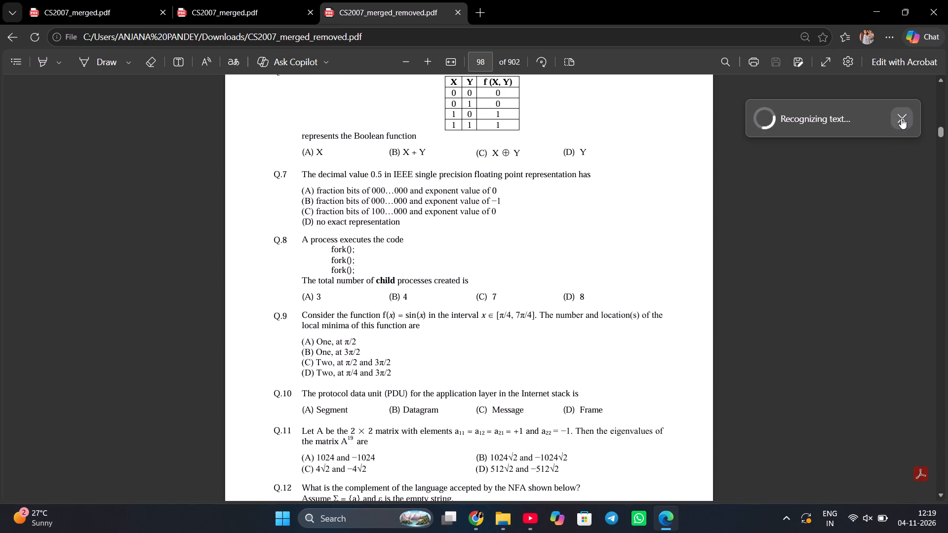
pyautogui.scroll(3, 607, 284)
pyautogui.scroll(-14, 607, 284)
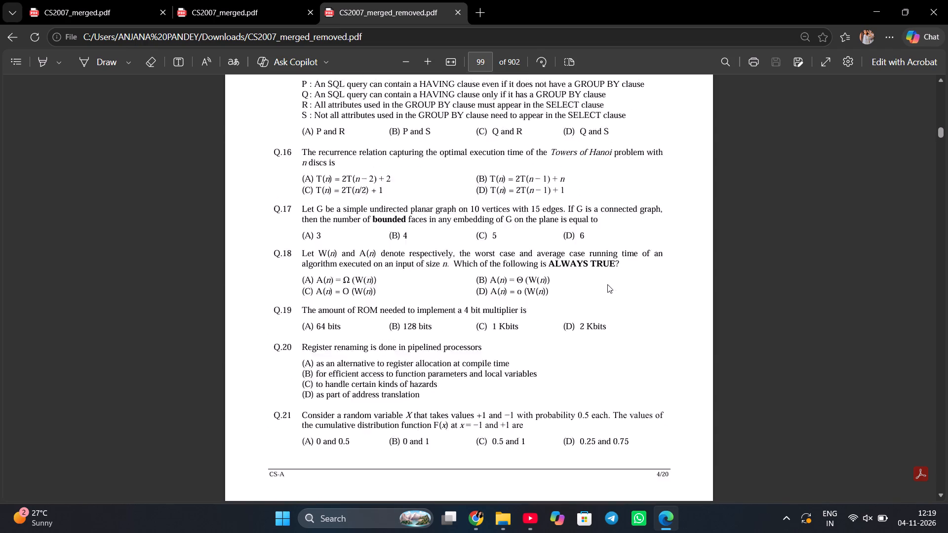
pyautogui.scroll(-9, 607, 284)
pyautogui.scroll(-16, 607, 284)
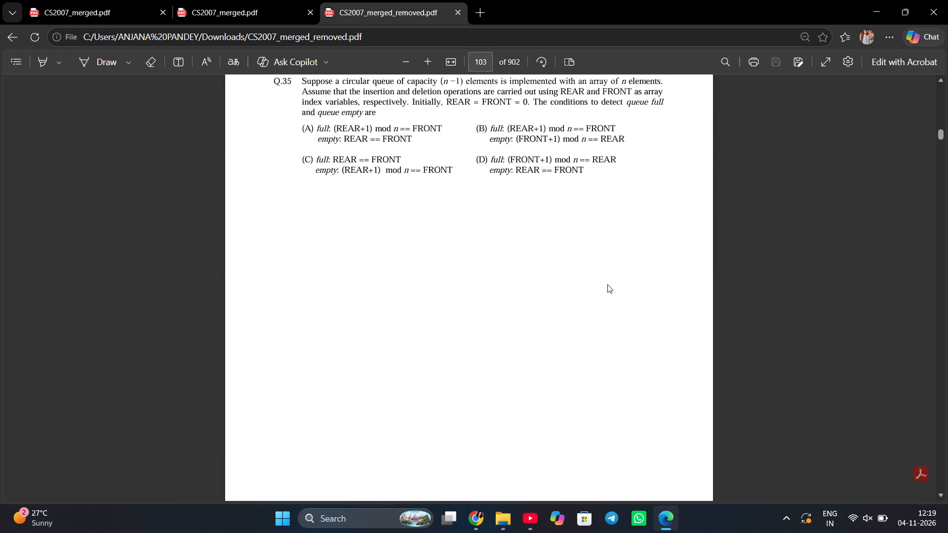
pyautogui.scroll(-7, 607, 284)
pyautogui.scroll(-18, 607, 284)
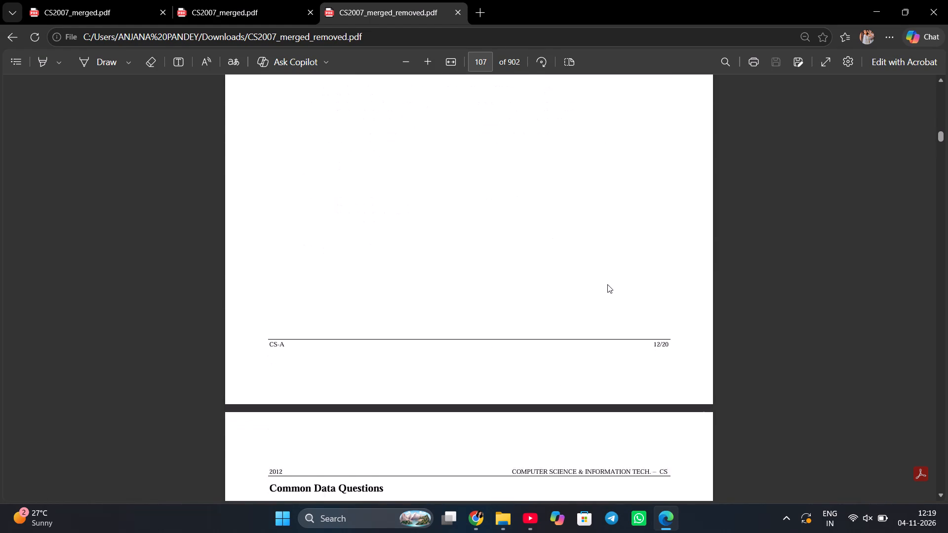
pyautogui.scroll(-16, 607, 284)
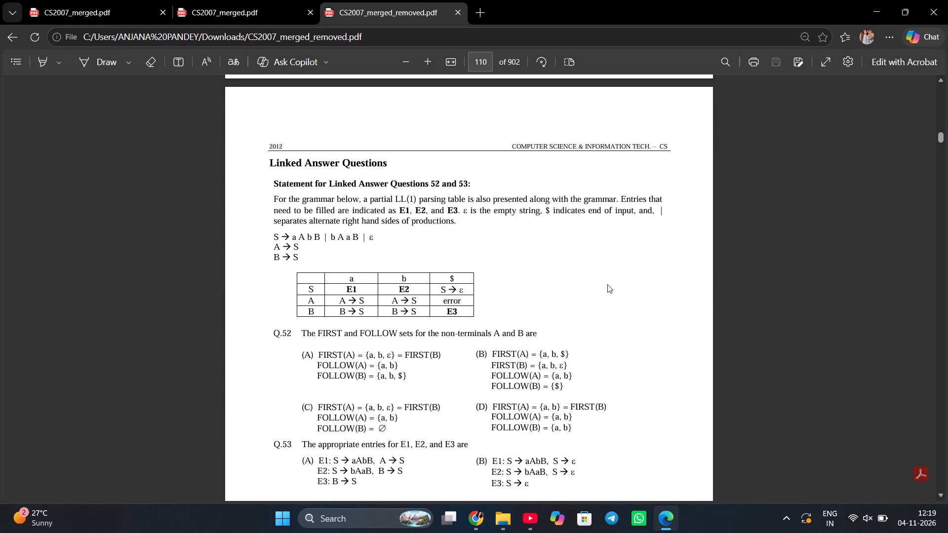
pyautogui.scroll(-20, 607, 284)
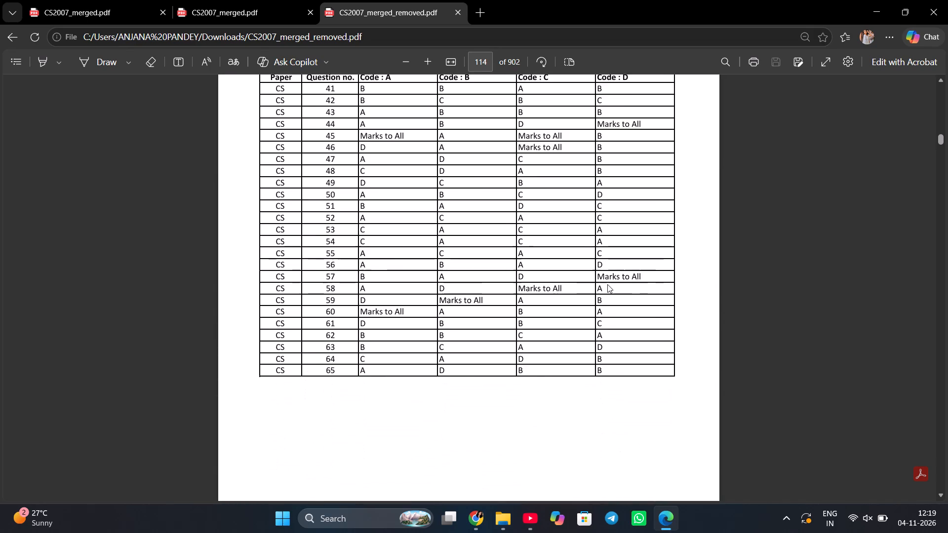
# Check the GATE 2013 code A paper, about pages 115 to 129, for leftover blank or cover pages.
pyautogui.scroll(-14, 607, 284)
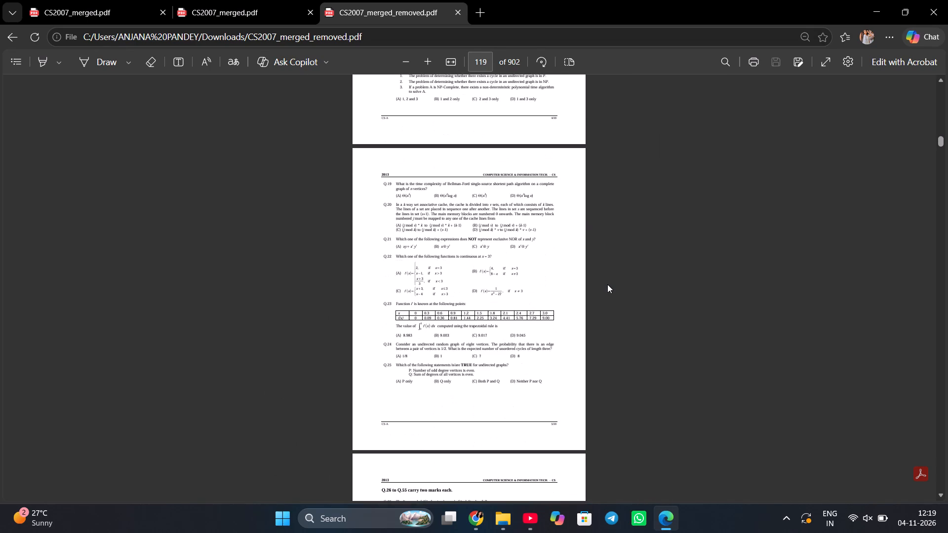
pyautogui.scroll(-15, 607, 284)
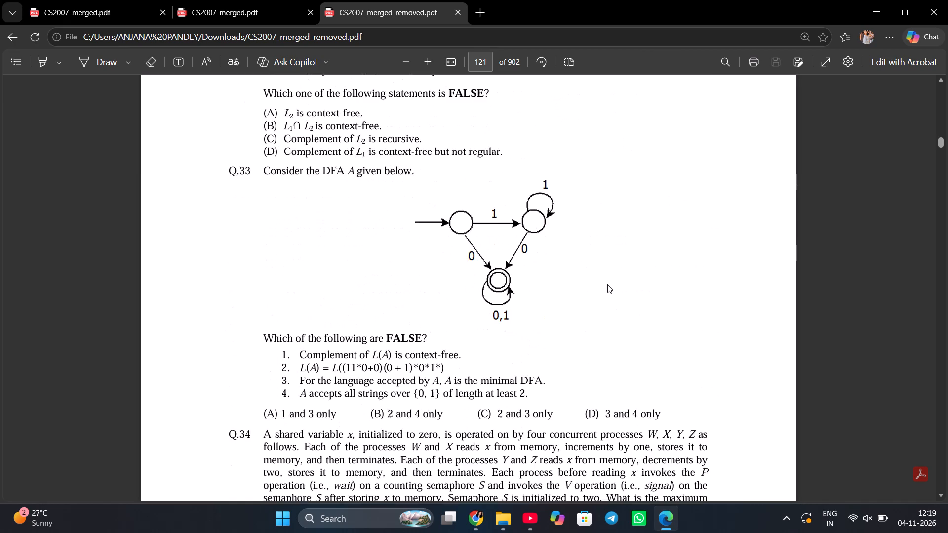
pyautogui.scroll(-17, 607, 284)
pyautogui.scroll(-6, 607, 284)
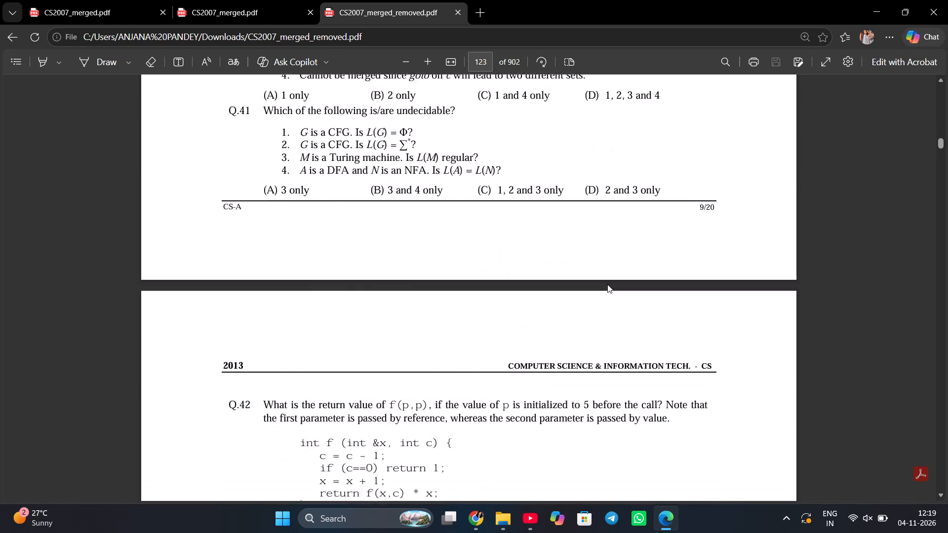
pyautogui.scroll(-16, 607, 284)
pyautogui.scroll(-6, 607, 284)
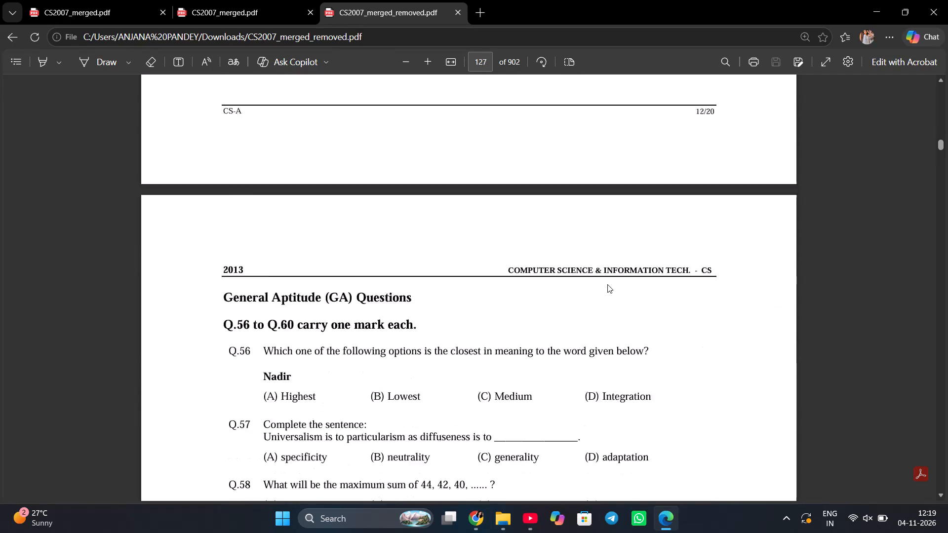
pyautogui.scroll(-19, 607, 284)
# Check the GATE 2013 code B and code C papers, about pages 130 to 156, for leftover blank or cover pages.
pyautogui.click(607, 284)
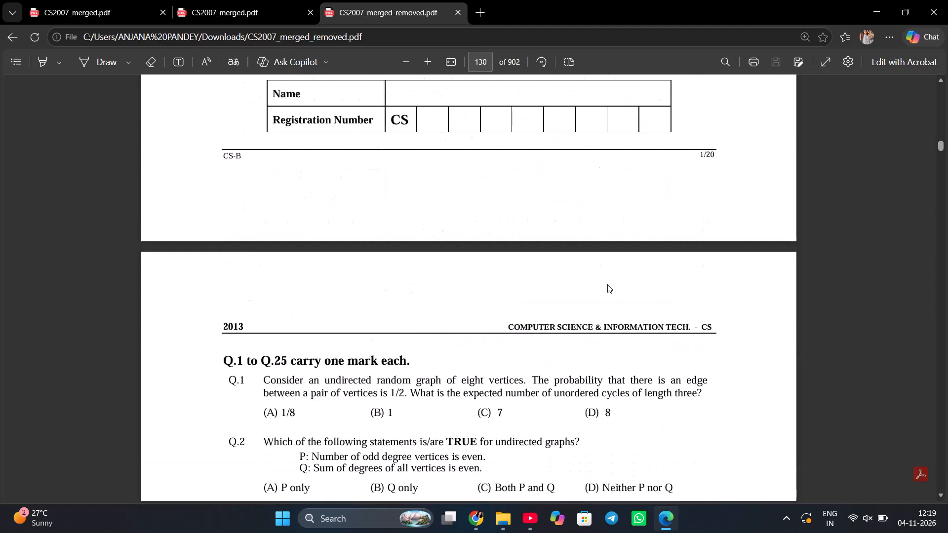
pyautogui.scroll(-20, 607, 284)
pyautogui.scroll(-20, 607, 284)
pyautogui.scroll(-8, 607, 284)
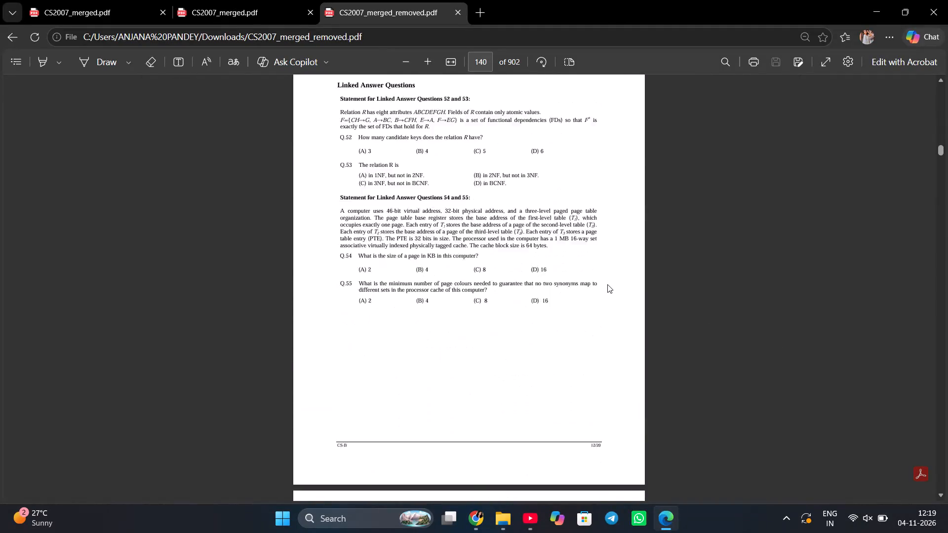
pyautogui.scroll(-8, 607, 284)
pyautogui.click(382, 193)
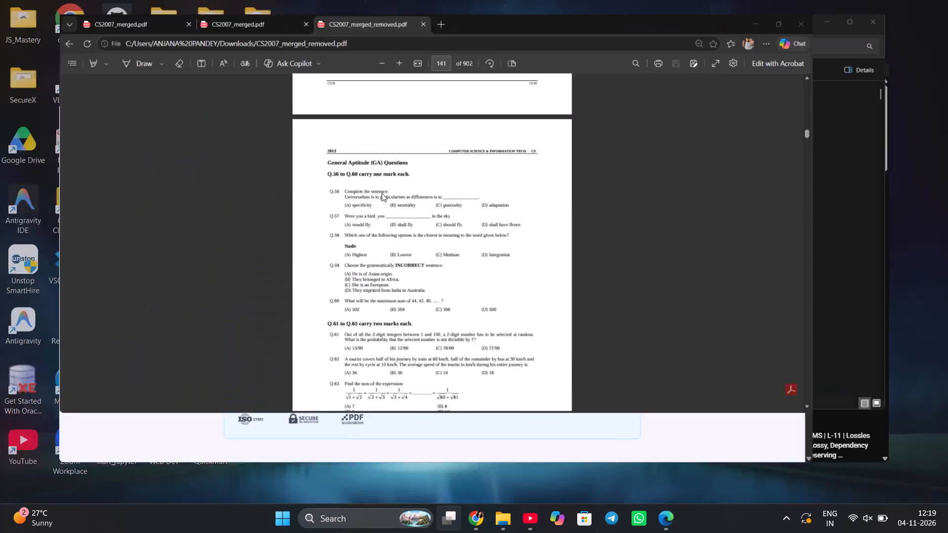
pyautogui.scroll(-20, 459, 262)
pyautogui.scroll(-10, 459, 262)
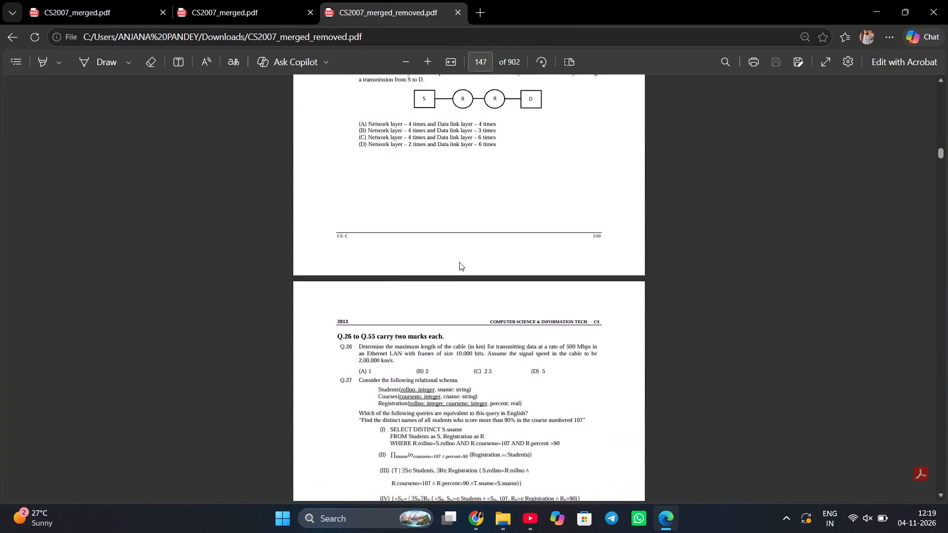
pyautogui.scroll(-20, 459, 262)
pyautogui.scroll(-15, 459, 262)
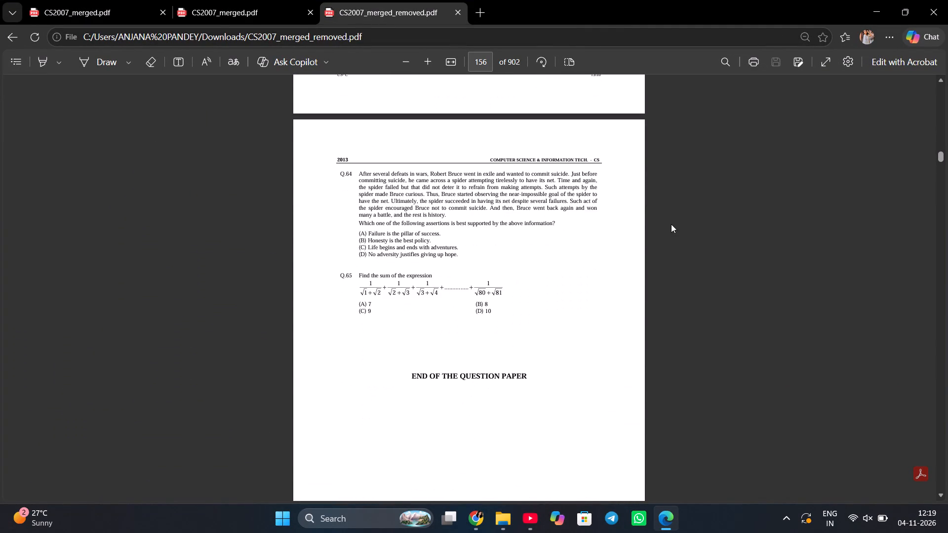
# Check the GATE 2014 sets and the answered papers following them, about pages 157 to 297, for leftover blank or cover pages.
pyautogui.moveTo(945, 154); pyautogui.dragTo(944, 160)
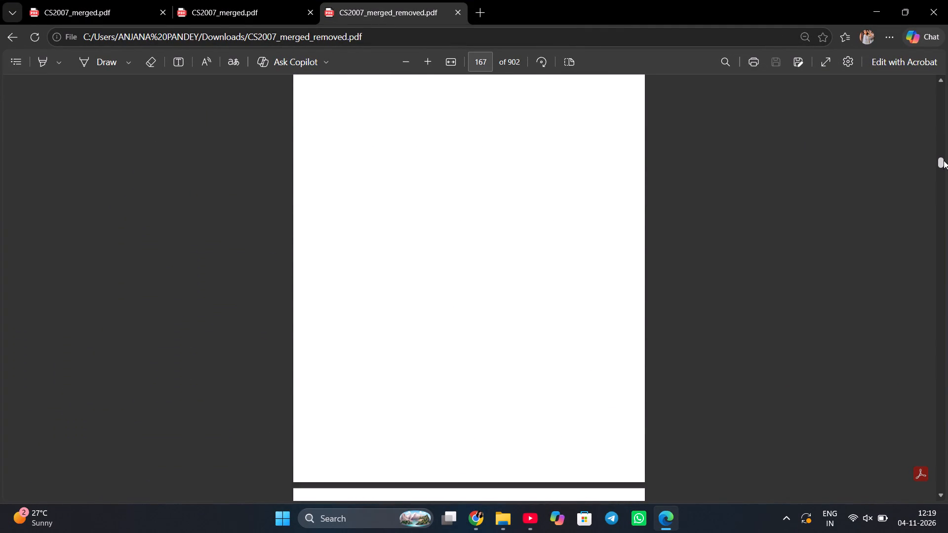
pyautogui.moveTo(944, 160); pyautogui.dragTo(943, 171)
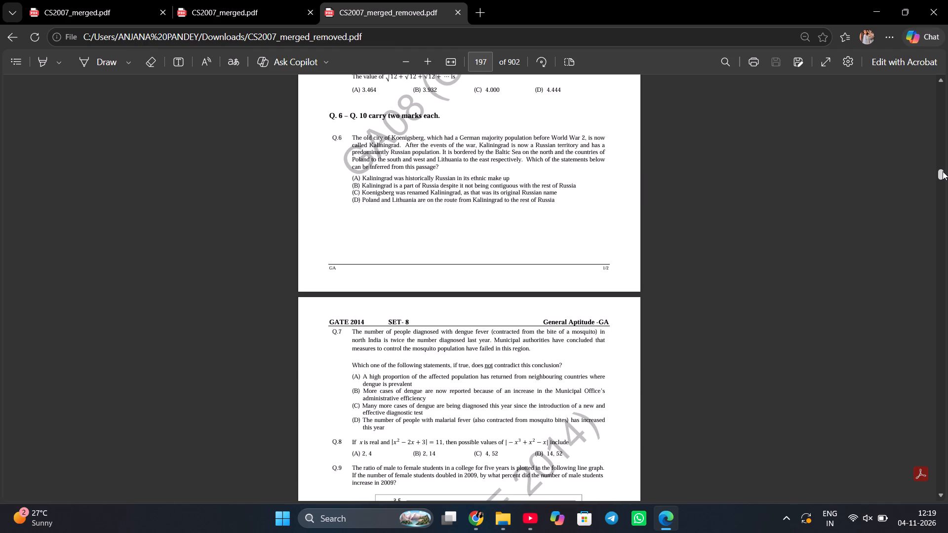
pyautogui.moveTo(943, 171); pyautogui.dragTo(941, 182)
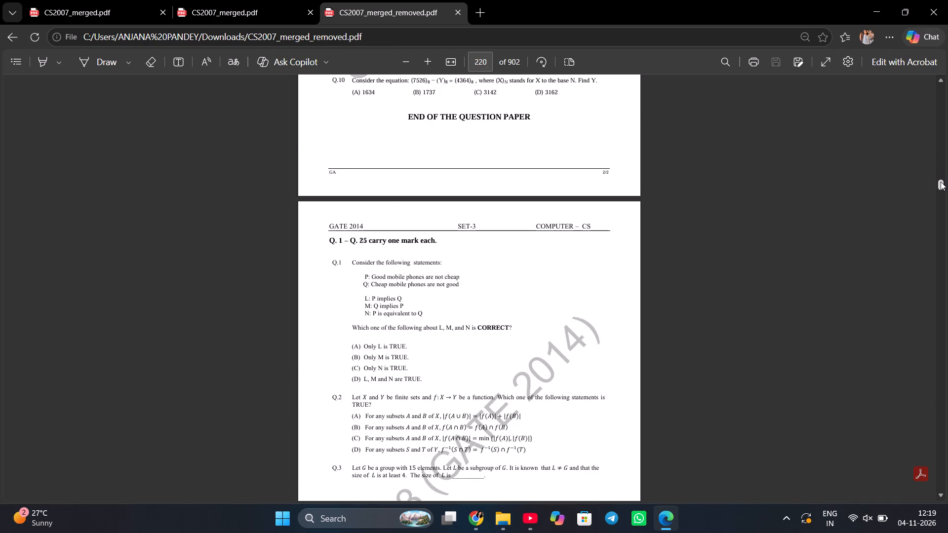
pyautogui.moveTo(941, 182); pyautogui.dragTo(940, 198)
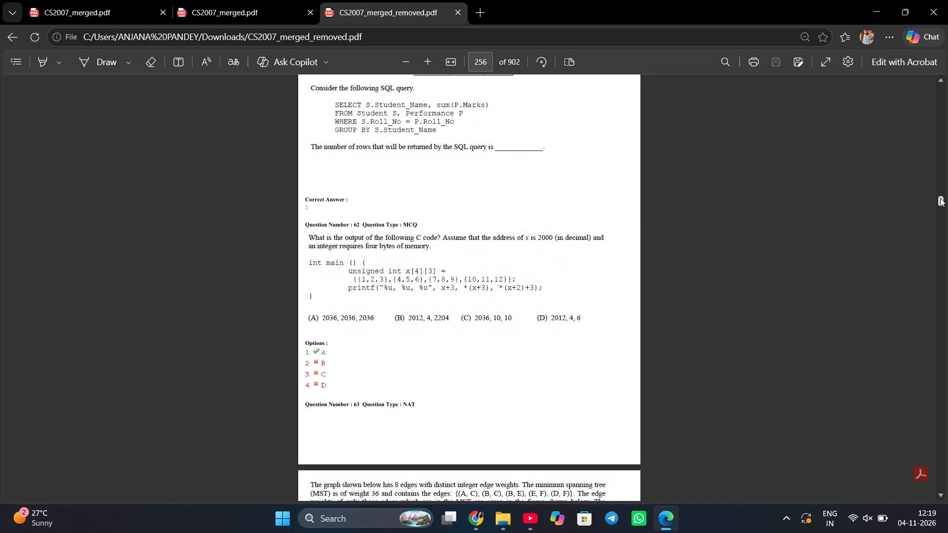
pyautogui.moveTo(940, 198); pyautogui.dragTo(942, 201)
pyautogui.moveTo(942, 201); pyautogui.dragTo(943, 217)
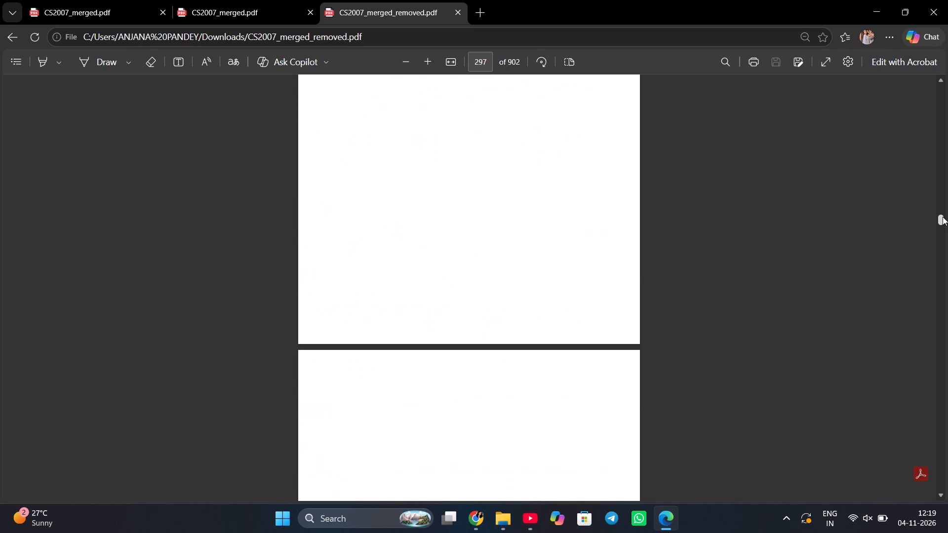
# Check the GATE 2016 papers, about pages 312 to 350, for leftover blank or cover pages.
pyautogui.moveTo(943, 217); pyautogui.dragTo(943, 223)
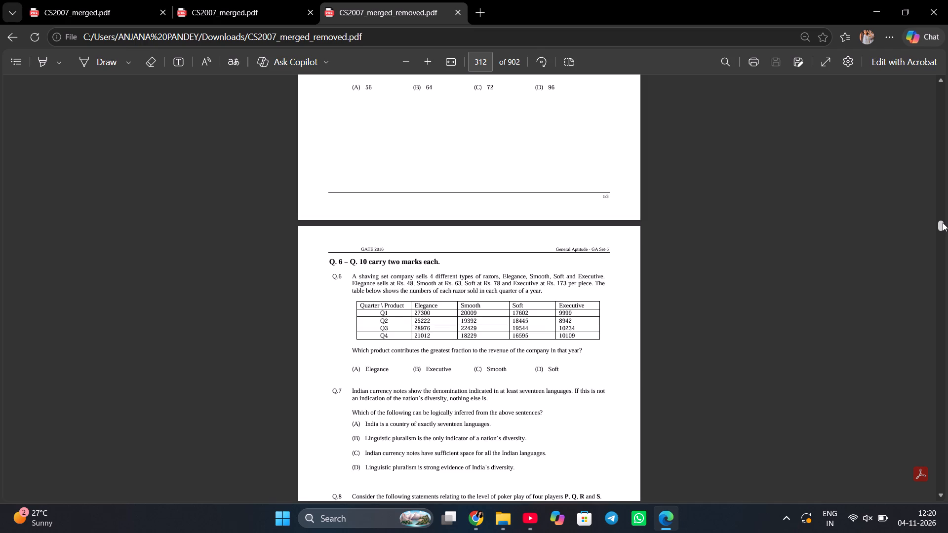
pyautogui.click(943, 223)
pyautogui.moveTo(943, 223); pyautogui.dragTo(947, 233)
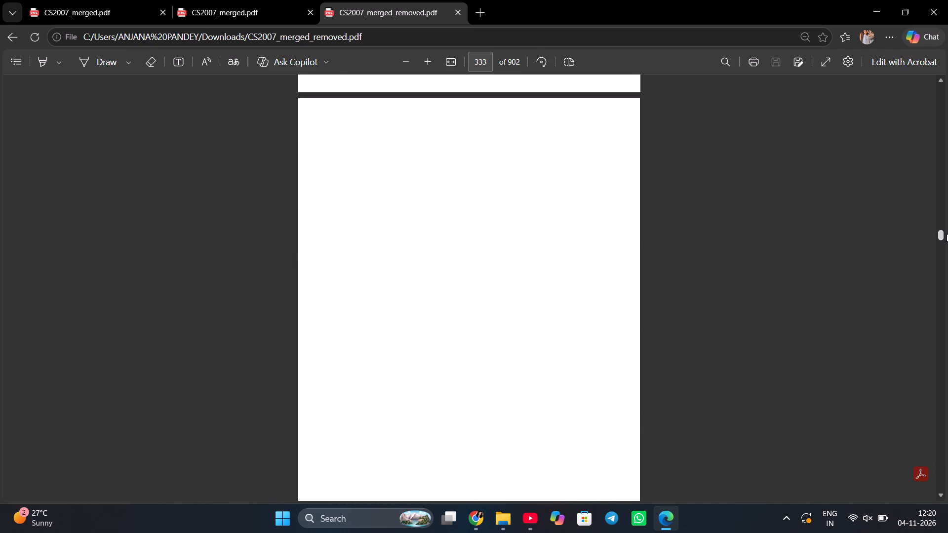
pyautogui.moveTo(947, 233); pyautogui.dragTo(947, 239)
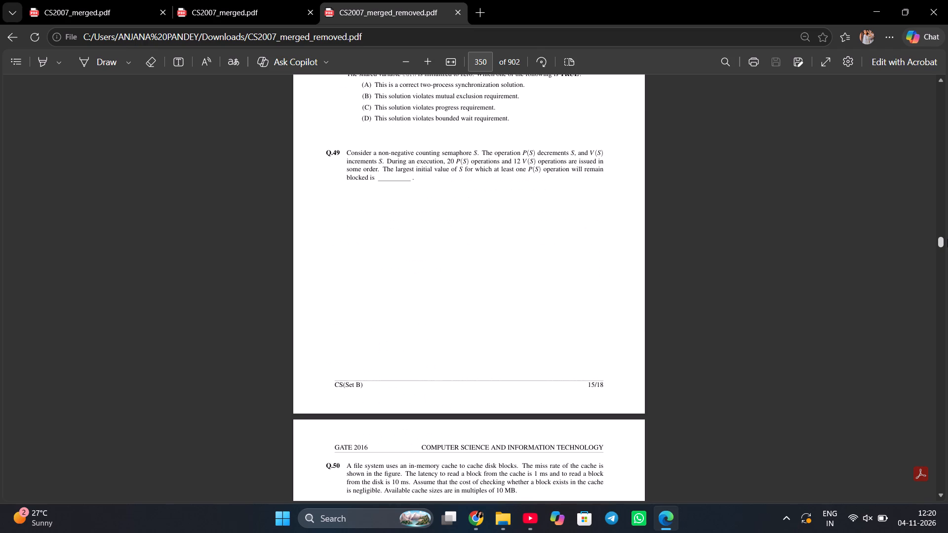
# Check the two papers after GATE 2016, about pages 366 to 404, for leftover blank or cover pages.
pyautogui.moveTo(947, 239); pyautogui.dragTo(947, 246)
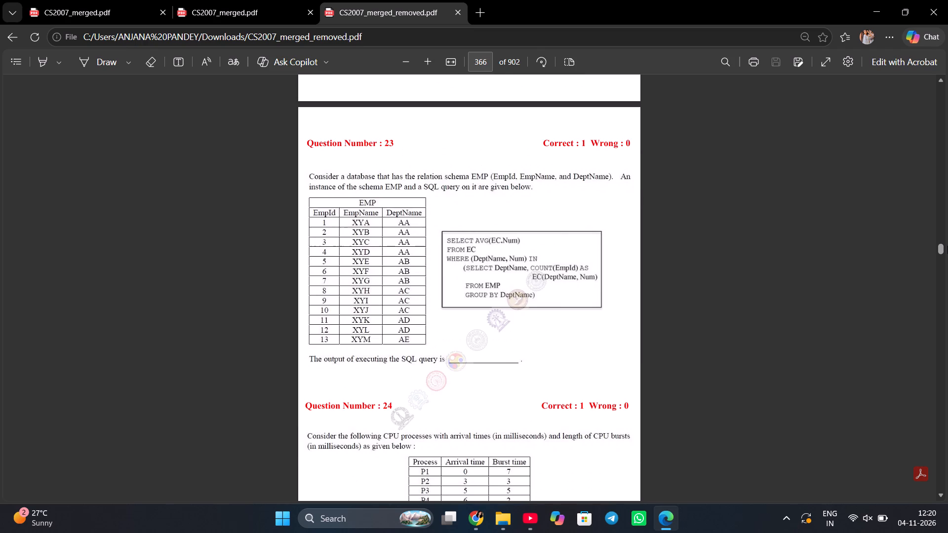
pyautogui.scroll(-20, 947, 242)
pyautogui.scroll(-15, 947, 242)
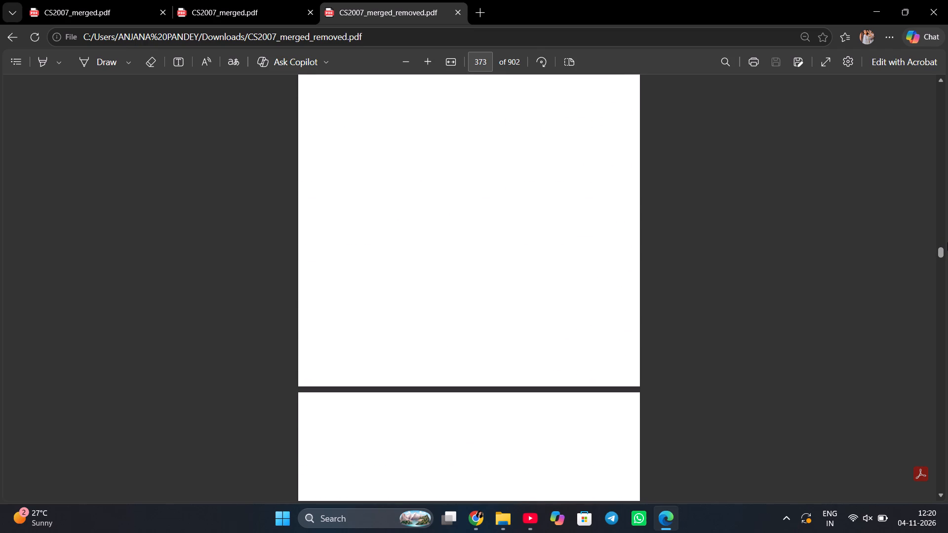
pyautogui.scroll(-19, 947, 242)
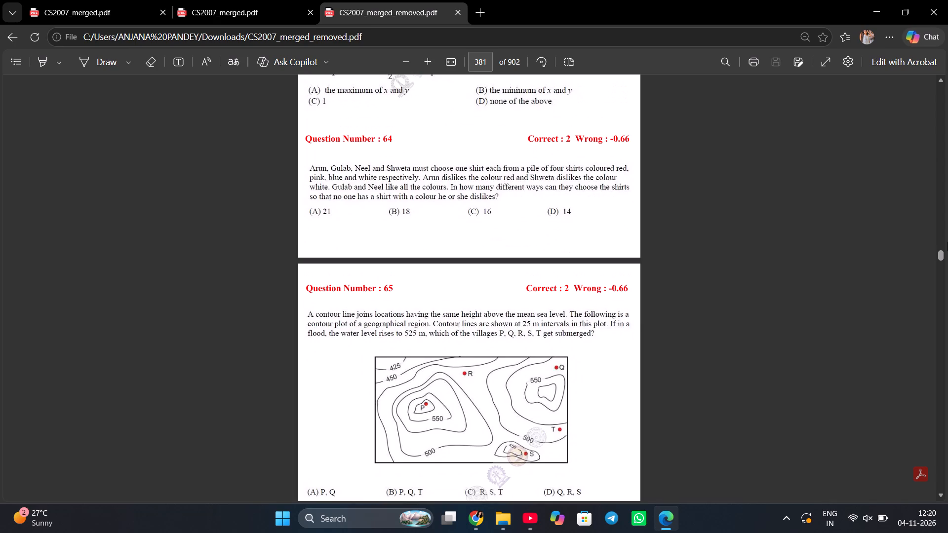
pyautogui.scroll(-10, 947, 242)
pyautogui.keyDown('ctrl'); pyautogui.scroll(-9, 947, 242); pyautogui.keyUp('ctrl')
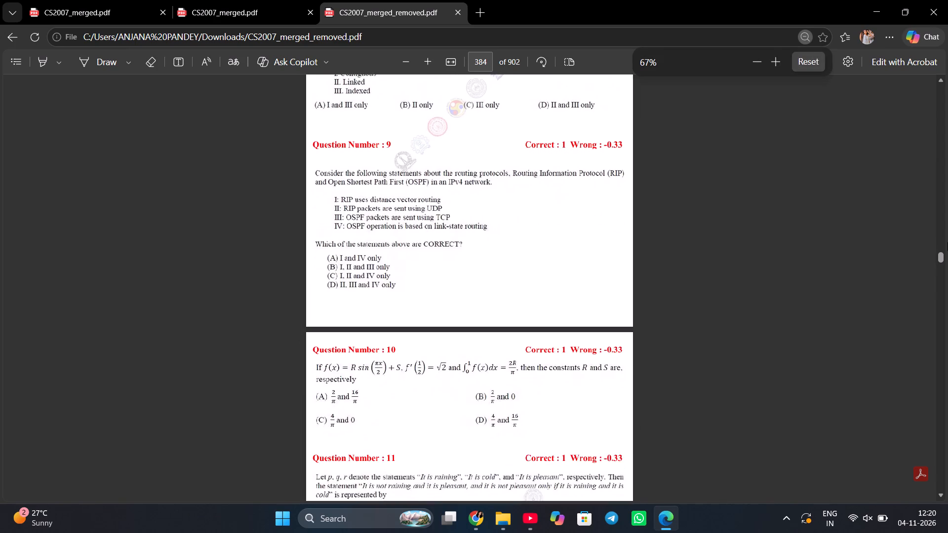
pyautogui.keyDown('ctrl'); pyautogui.scroll(-1, 947, 242); pyautogui.keyUp('ctrl')
pyautogui.scroll(-19, 947, 242)
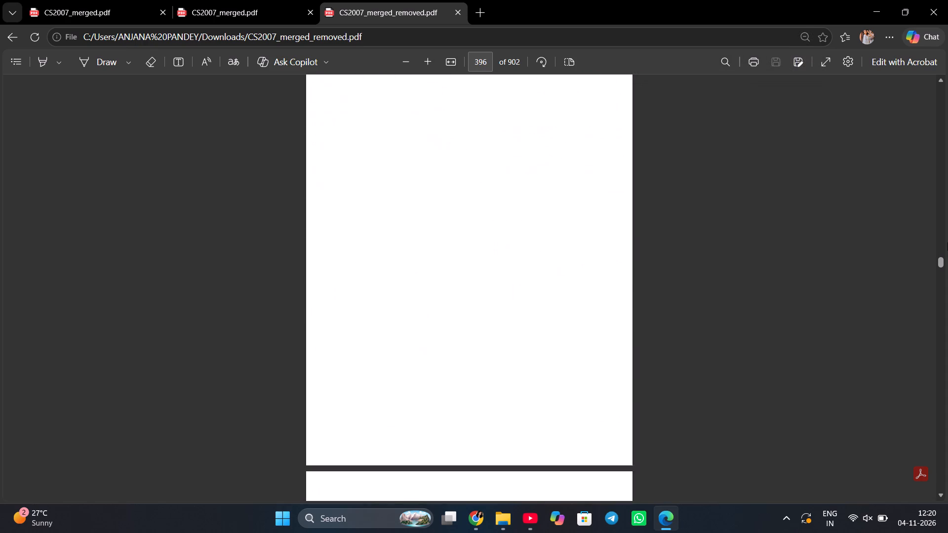
pyautogui.scroll(-20, 947, 242)
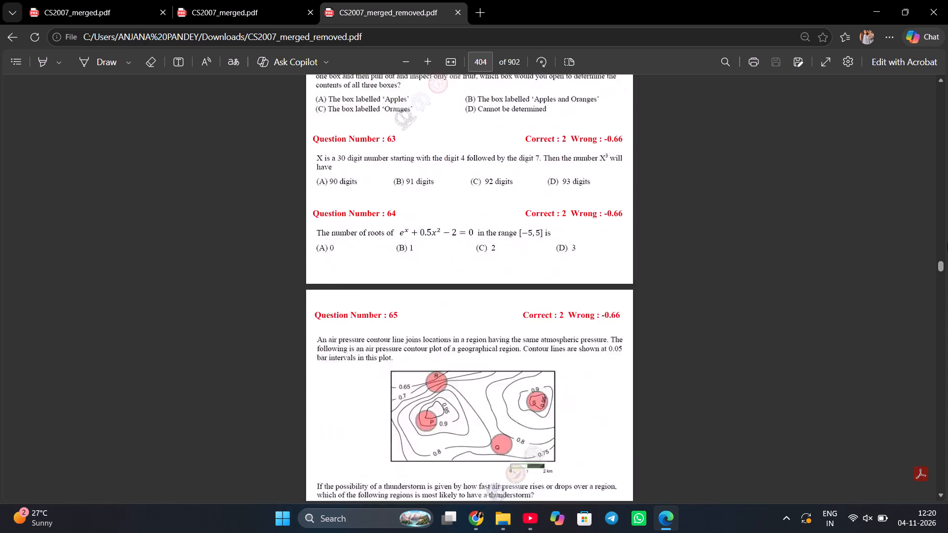
# Check the GATE 2018 paper and the papers following it, about pages 405 to 465, for leftover blank or cover pages.
pyautogui.scroll(-2, 947, 242)
pyautogui.scroll(-20, 947, 242)
pyautogui.scroll(-6, 947, 242)
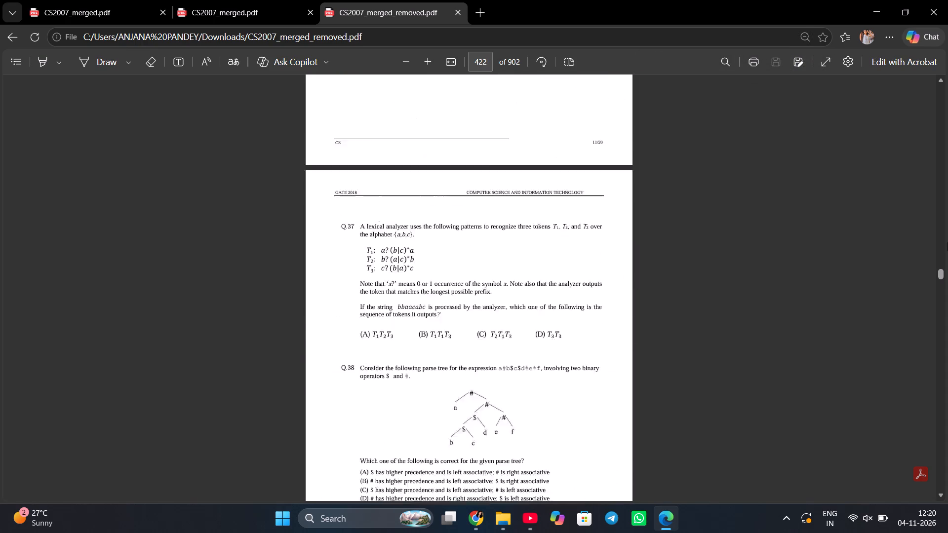
pyautogui.scroll(-20, 947, 242)
pyautogui.scroll(-10, 947, 242)
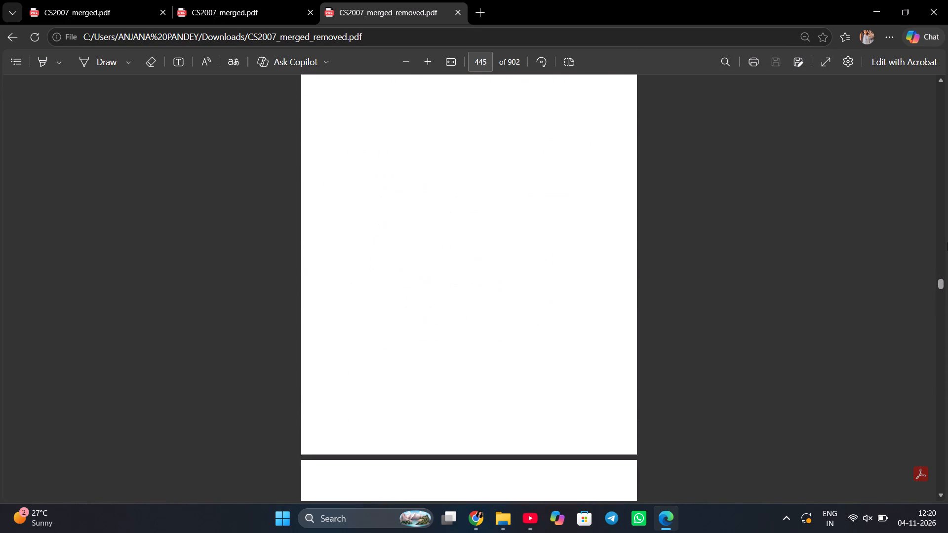
pyautogui.keyDown('ctrl'); pyautogui.scroll(-11, 947, 242); pyautogui.keyUp('ctrl')
pyautogui.scroll(-7, 947, 242)
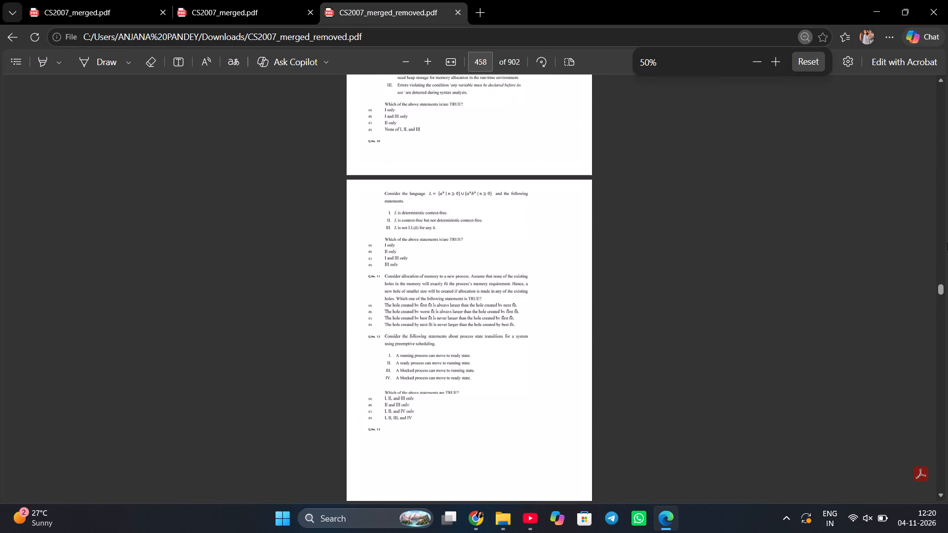
pyautogui.scroll(-15, 876, 120)
pyautogui.scroll(-7, 876, 120)
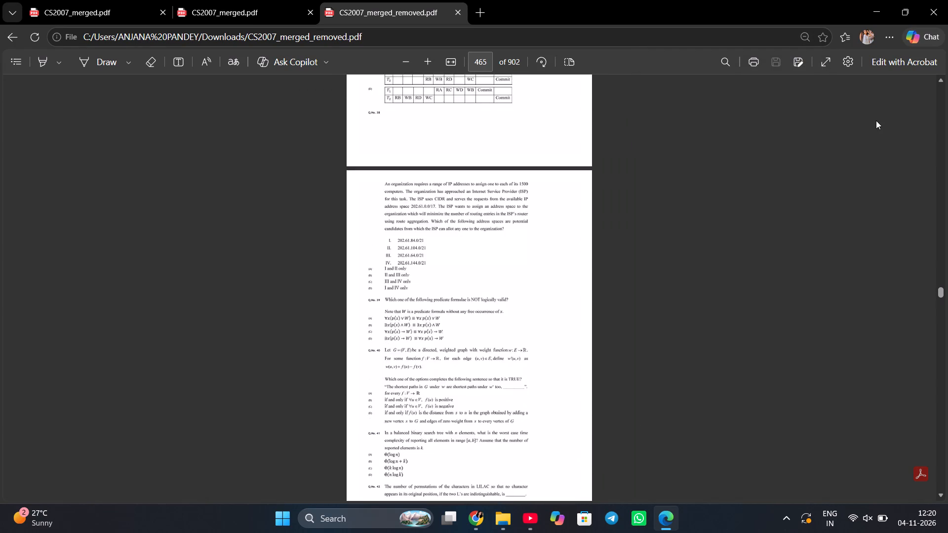
# Check the GATE 2021 Set-1 paper and its answer key, through about page 511, for leftover blank or cover pages.
pyautogui.scroll(-15, 876, 120)
pyautogui.scroll(-20, 876, 120)
pyautogui.scroll(-20, 876, 120)
pyautogui.scroll(-3, 876, 120)
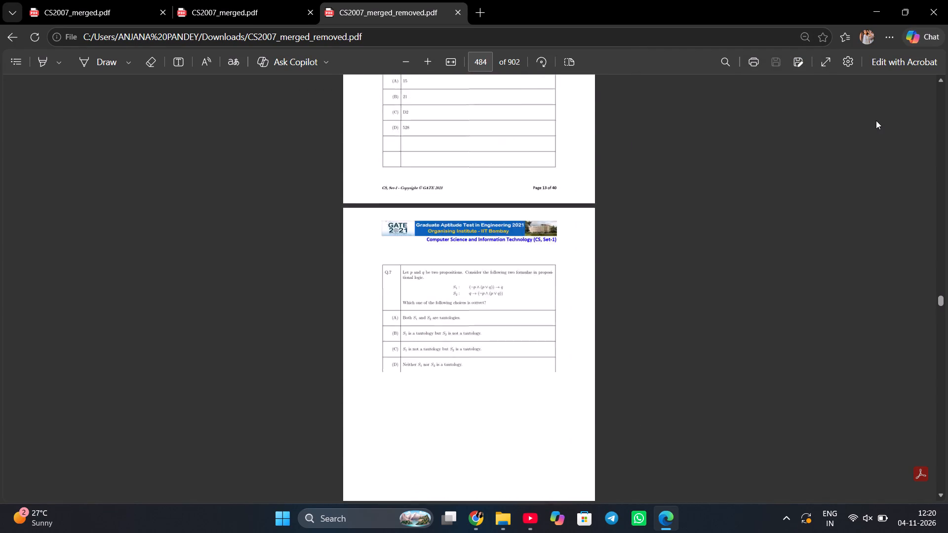
pyautogui.scroll(-20, 876, 120)
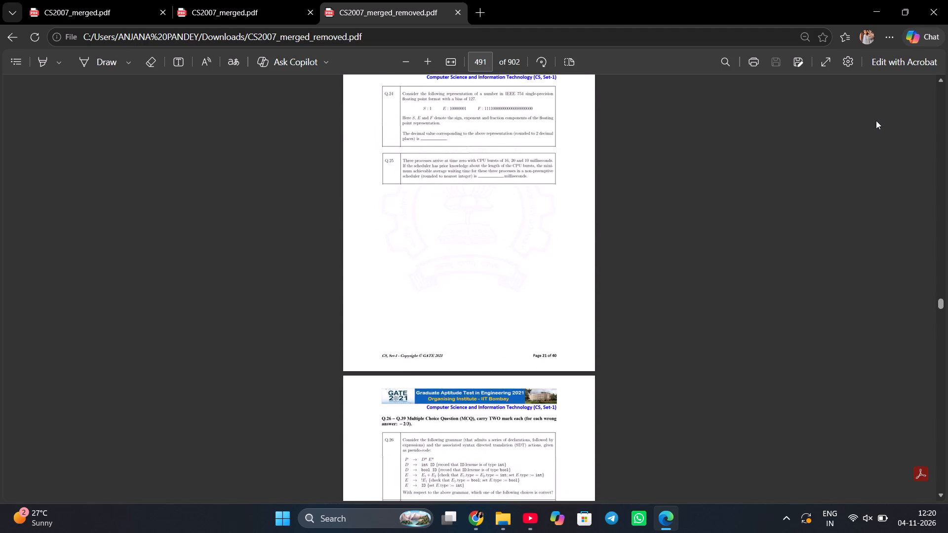
pyautogui.scroll(-11, 876, 120)
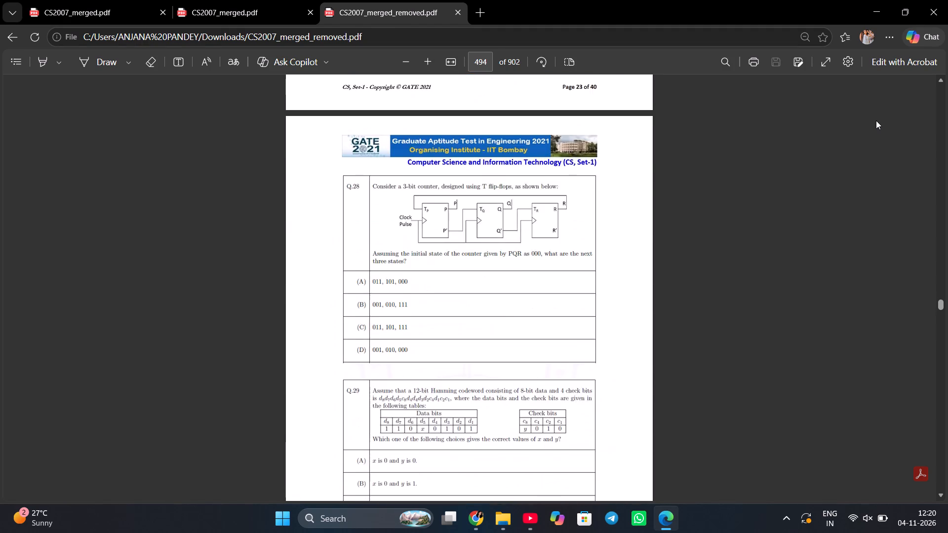
pyautogui.scroll(-13, 876, 120)
pyautogui.scroll(-8, 876, 120)
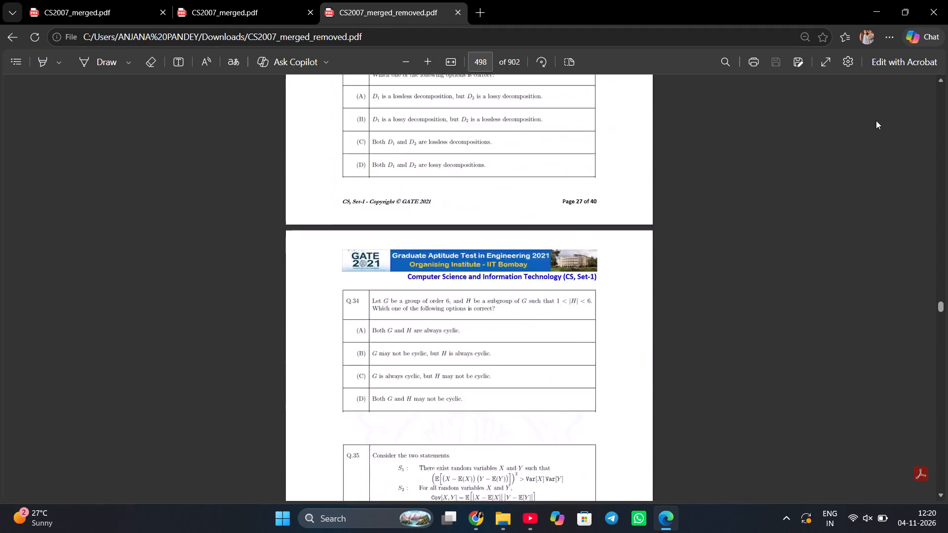
pyautogui.scroll(-14, 876, 120)
pyautogui.scroll(-9, 876, 120)
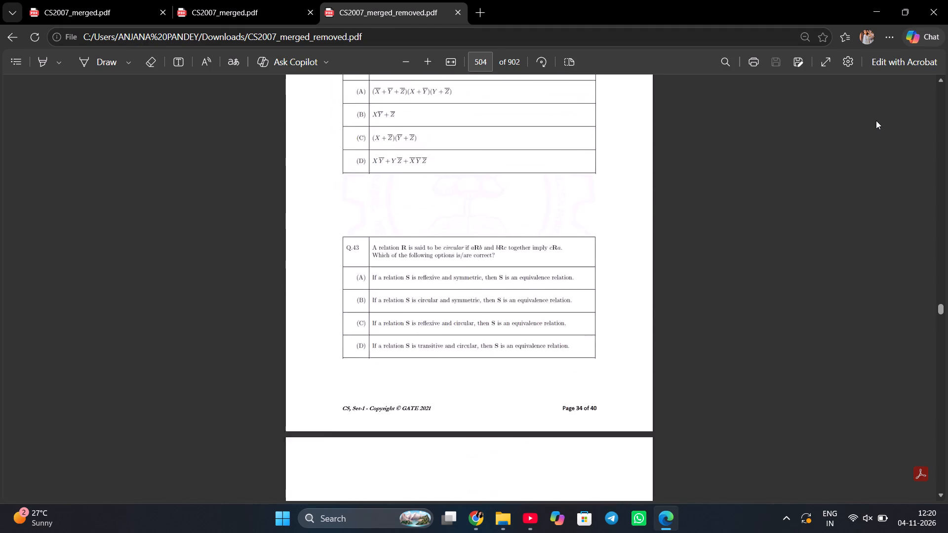
pyautogui.scroll(-20, 876, 120)
pyautogui.scroll(-14, 876, 120)
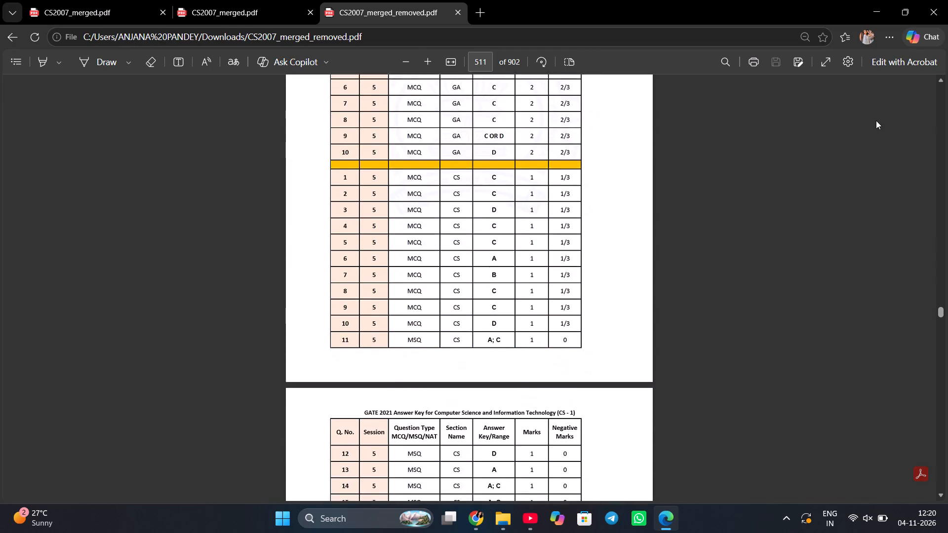
# Check the GATE 2021 Set-2 paper, through about page 555, for leftover blank or cover pages.
pyautogui.scroll(-20, 876, 120)
pyautogui.scroll(-14, 876, 120)
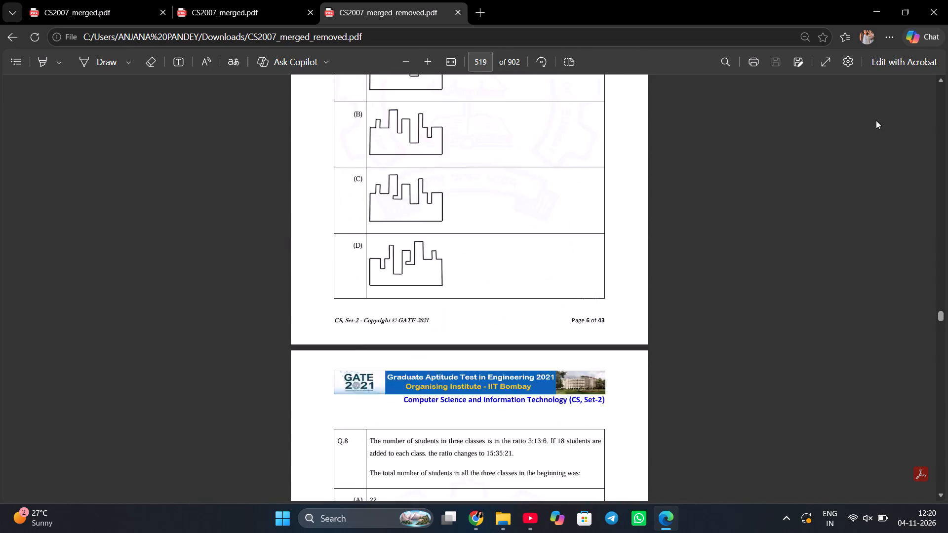
pyautogui.scroll(-20, 876, 120)
pyautogui.scroll(-14, 876, 120)
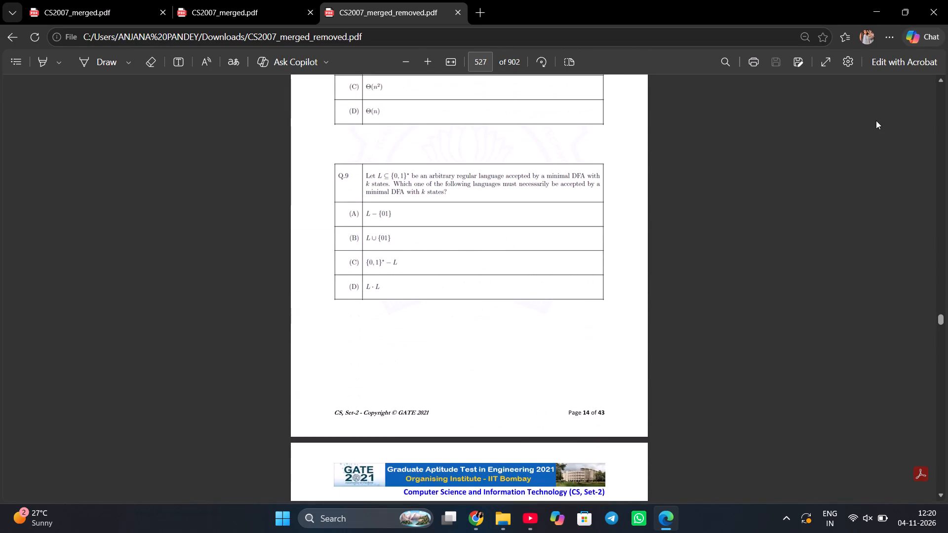
pyautogui.scroll(-20, 876, 120)
pyautogui.scroll(-6, 876, 120)
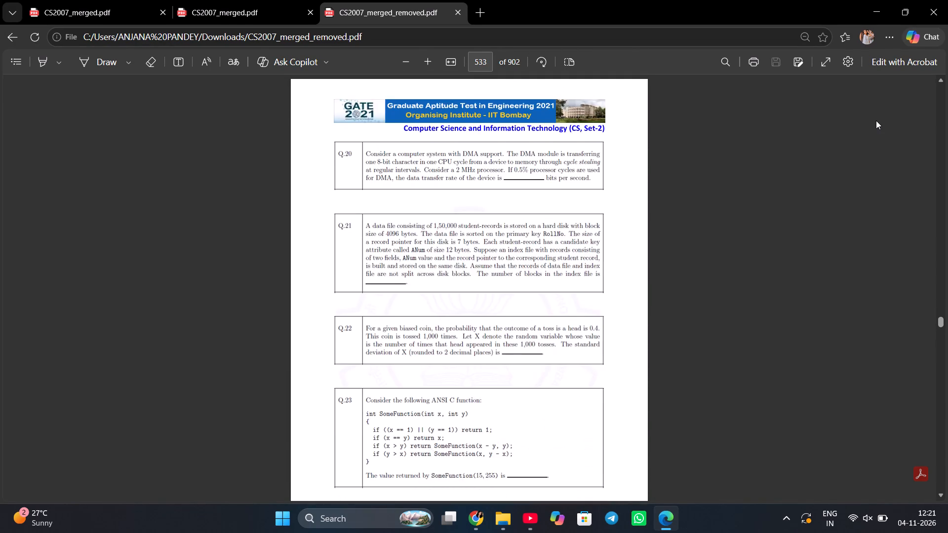
pyautogui.scroll(-15, 876, 120)
pyautogui.scroll(-19, 876, 120)
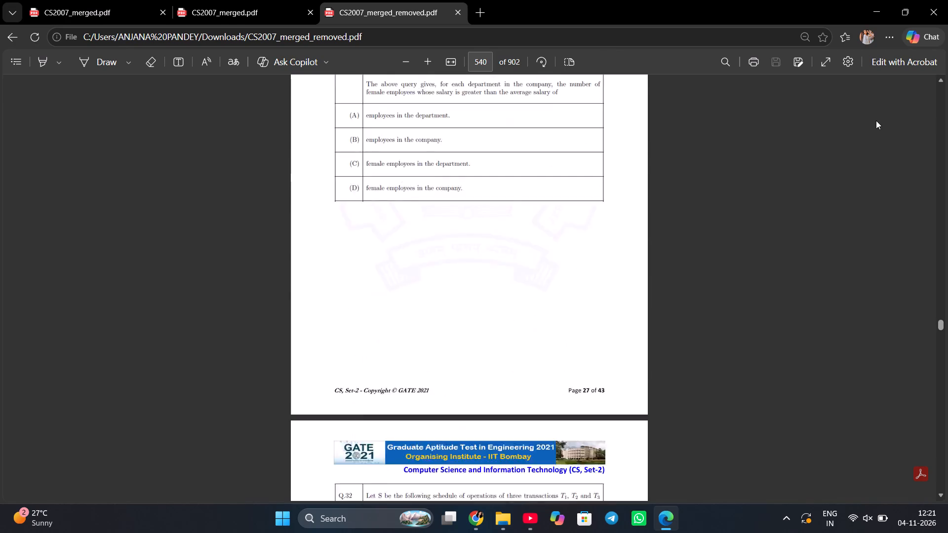
pyautogui.scroll(-20, 876, 120)
pyautogui.scroll(-13, 876, 120)
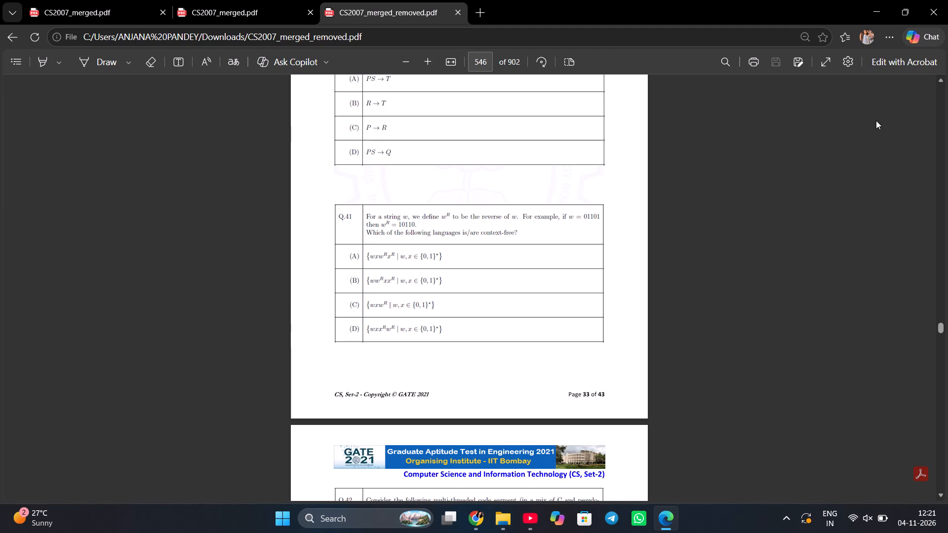
pyautogui.scroll(-14, 836, 0)
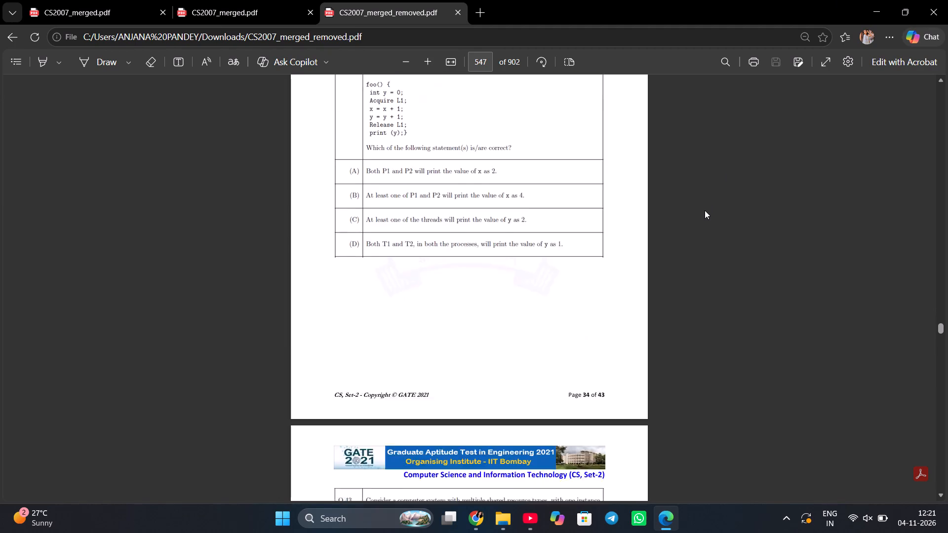
pyautogui.scroll(-18, 705, 210)
pyautogui.scroll(-6, 705, 210)
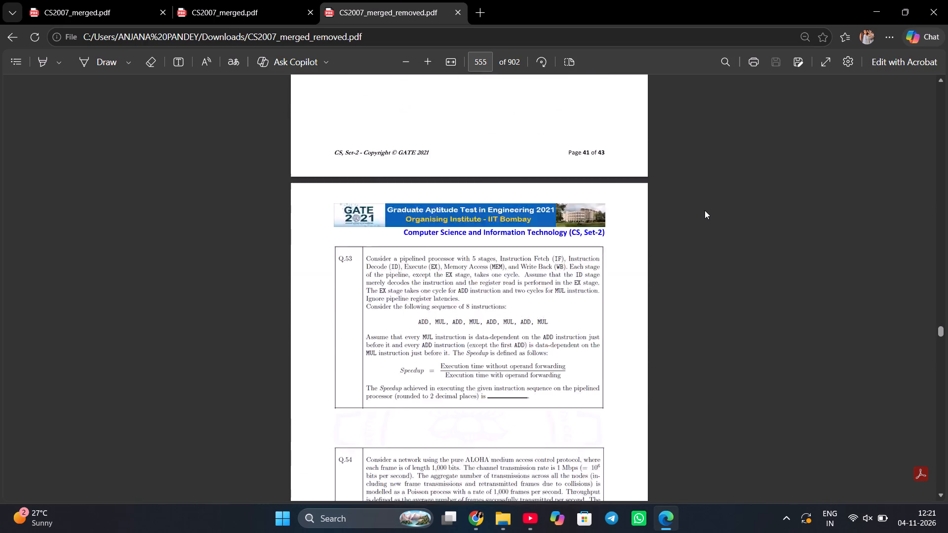
# Check the remaining papers, from the end of GATE 2021 Set-2 through the 2026 answer key on page 902, for leftover blank or cover pages.
pyautogui.scroll(-20, 705, 210)
pyautogui.scroll(-20, 705, 210)
pyautogui.scroll(-1, 705, 210)
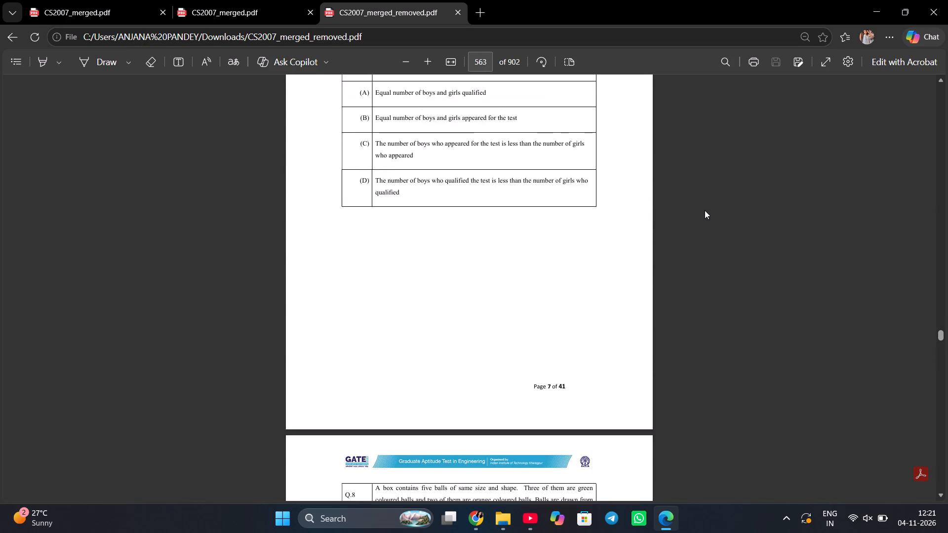
pyautogui.scroll(-2, 705, 210)
pyautogui.scroll(-20, 705, 210)
pyautogui.scroll(-13, 705, 210)
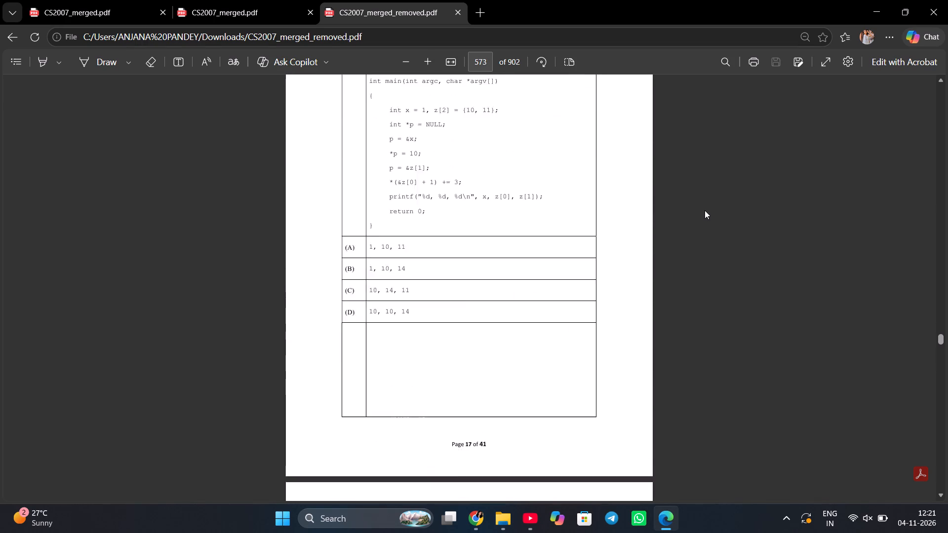
pyautogui.scroll(-20, 705, 210)
pyautogui.scroll(-19, 705, 210)
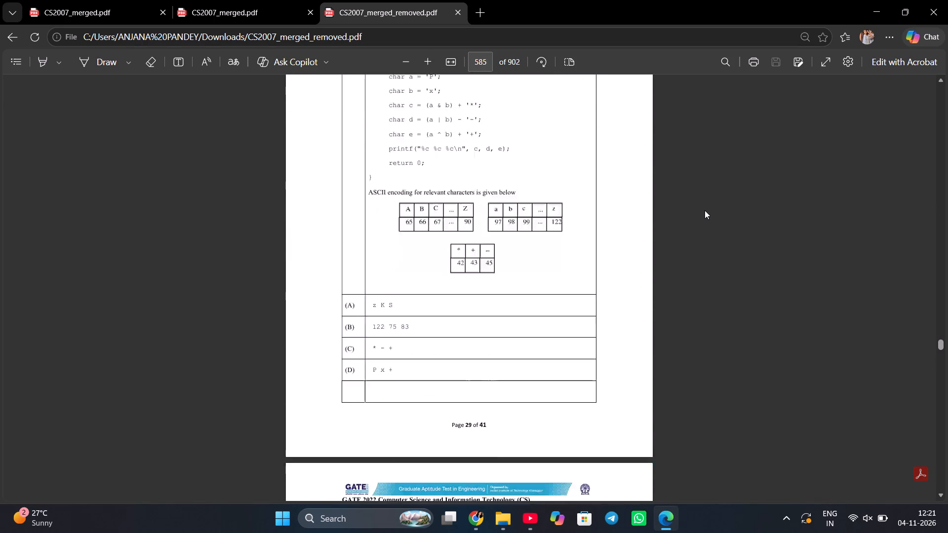
pyautogui.scroll(-20, 705, 210)
pyautogui.scroll(-13, 705, 210)
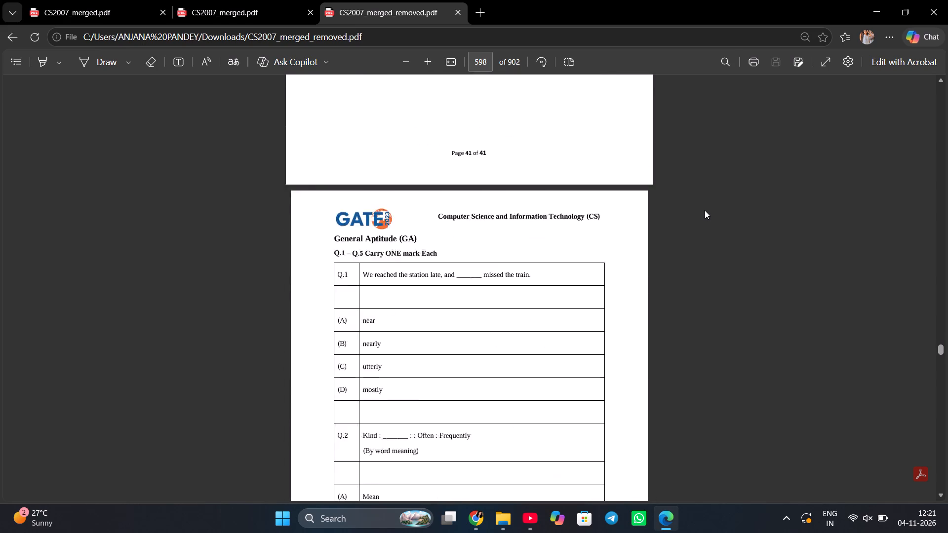
pyautogui.scroll(-20, 705, 210)
pyautogui.scroll(-20, 705, 210)
pyautogui.scroll(-3, 705, 210)
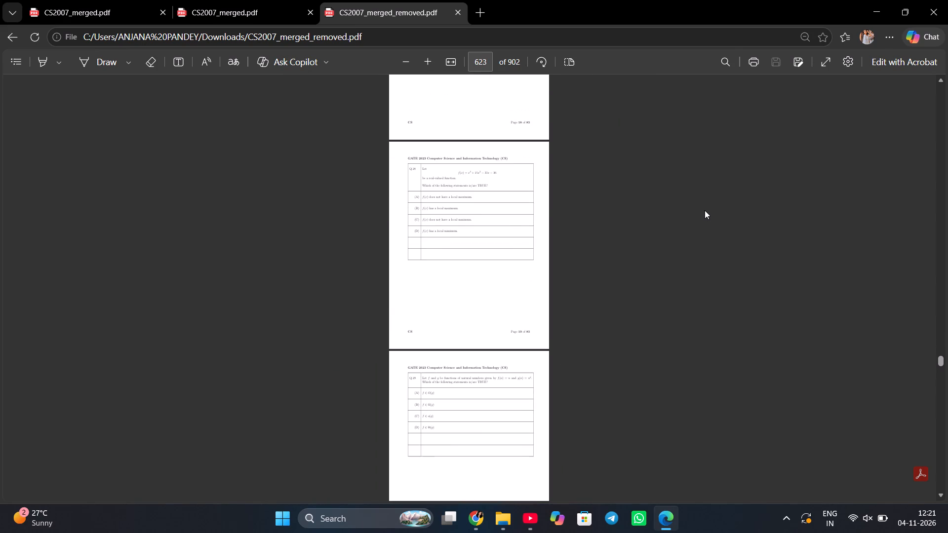
pyautogui.scroll(-20, 705, 210)
pyautogui.scroll(-19, 705, 210)
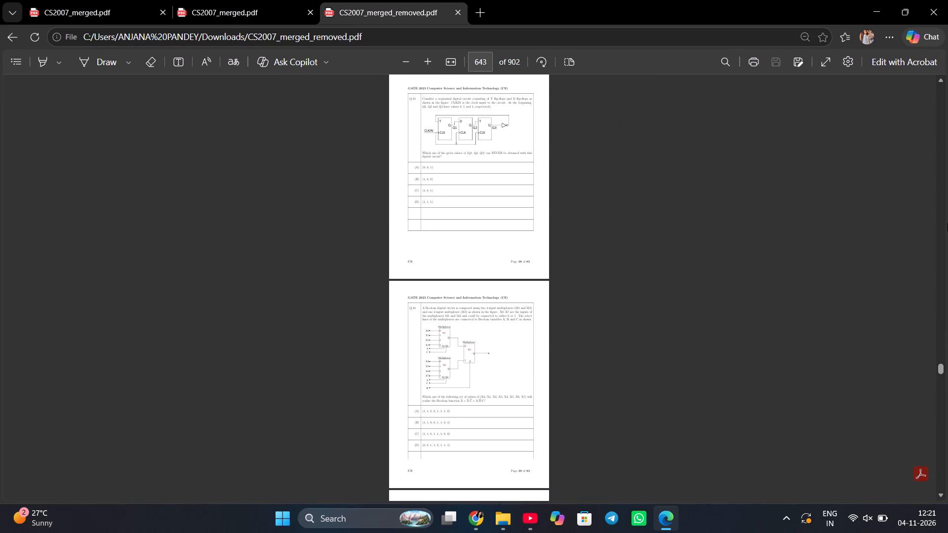
pyautogui.moveTo(940, 365); pyautogui.dragTo(941, 377)
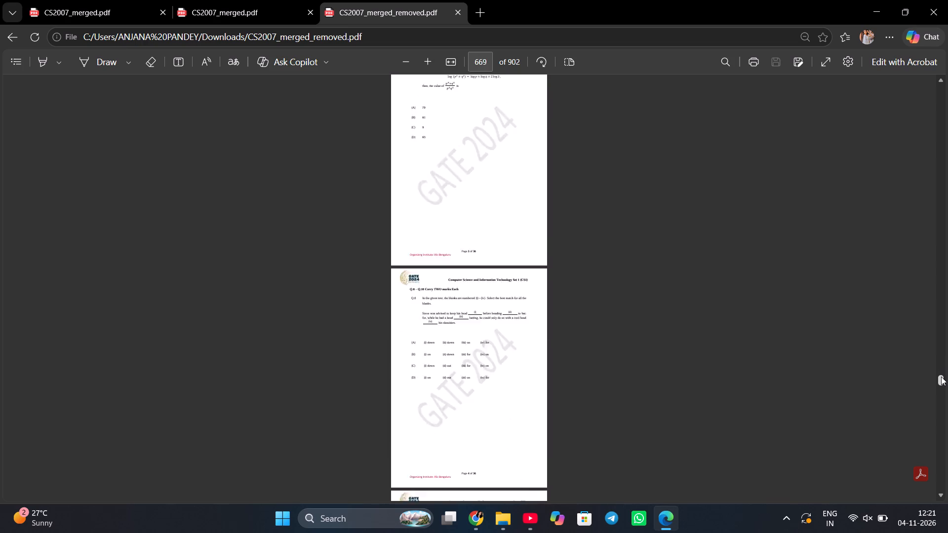
pyautogui.moveTo(941, 377); pyautogui.dragTo(944, 389)
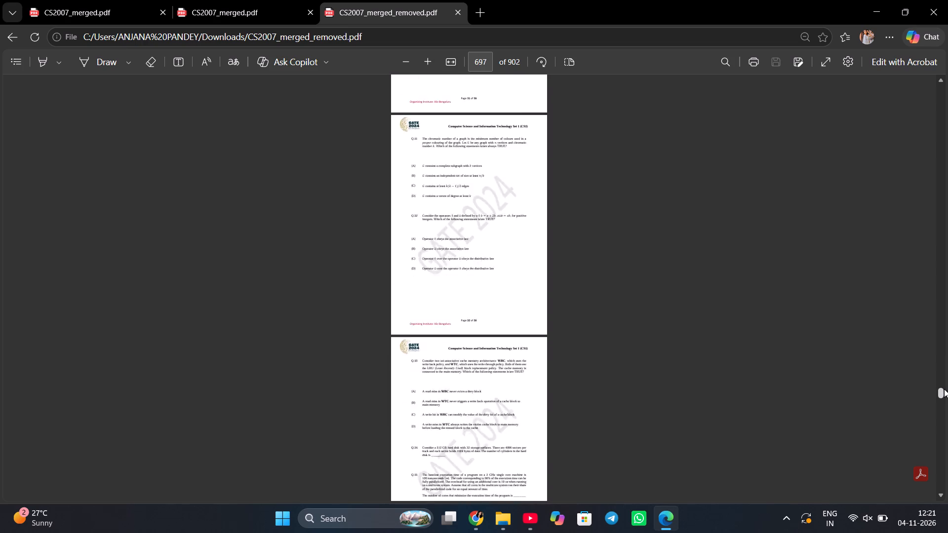
pyautogui.moveTo(944, 389); pyautogui.dragTo(947, 404)
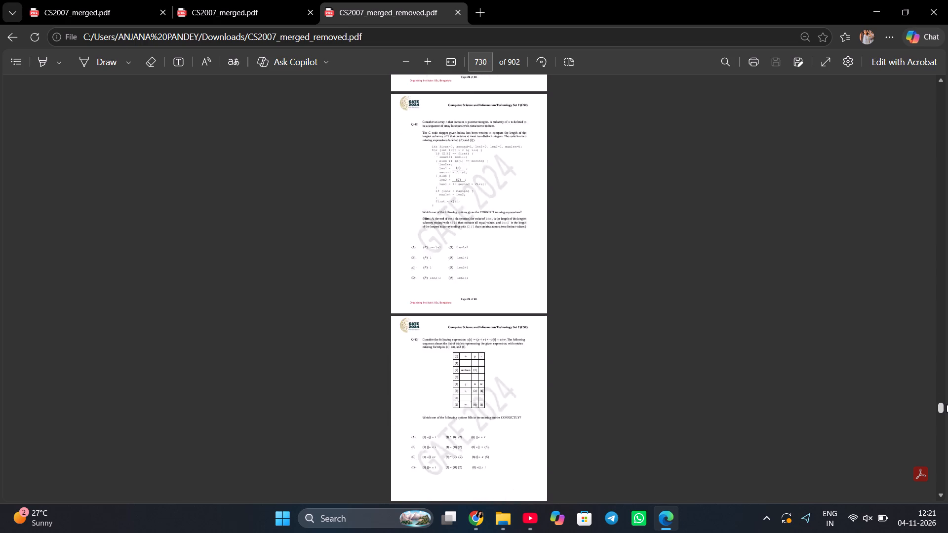
pyautogui.moveTo(947, 404); pyautogui.dragTo(947, 479)
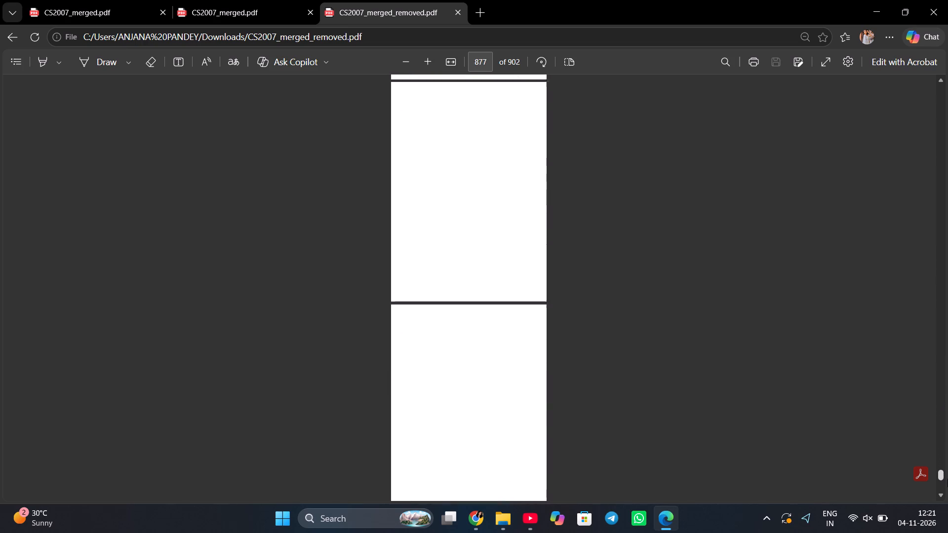
pyautogui.moveTo(947, 479); pyautogui.dragTo(946, 532)
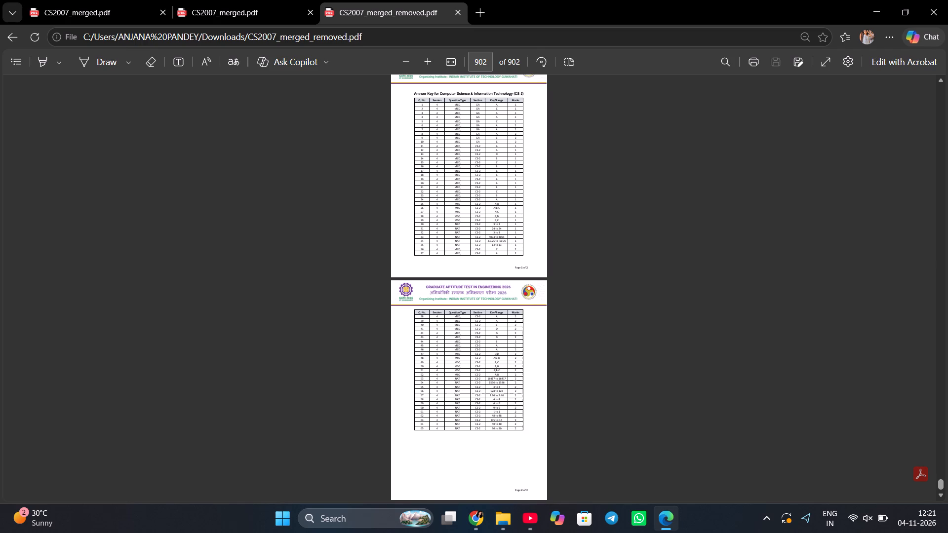
# Switch to the Downloads folder in File Explorer and delete the original CS2007_merged PDF.
pyautogui.click(507, 518)
pyautogui.click(226, 142)
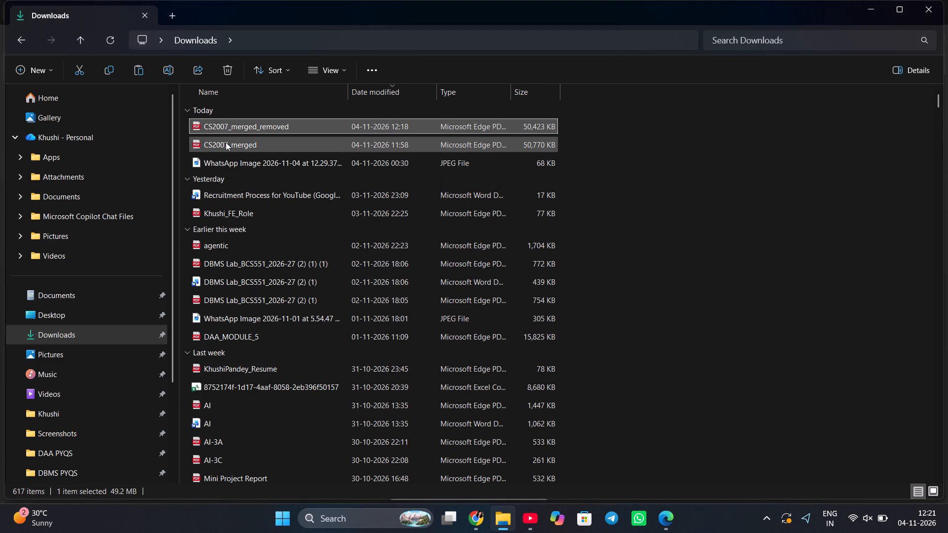
pyautogui.press('Delete')
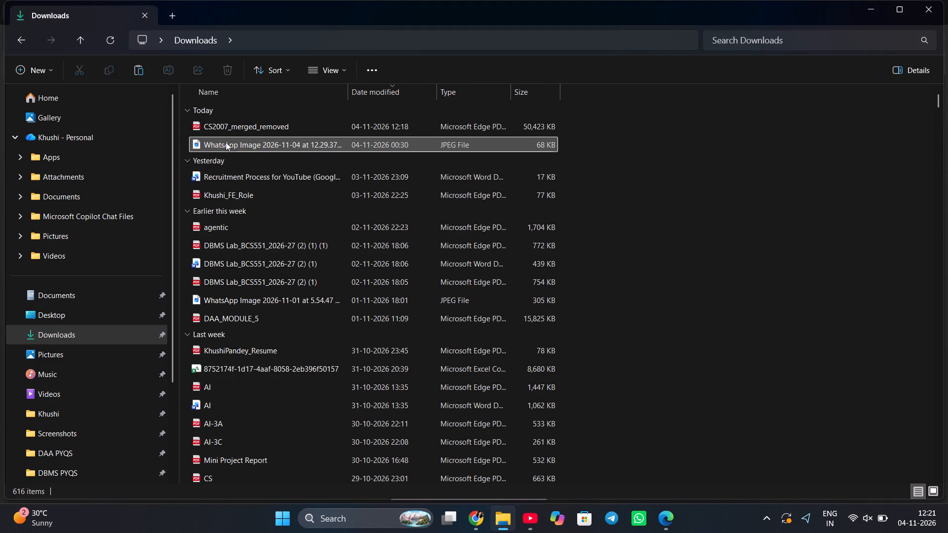
# Rename the CS2007_merged_removed PDF in Downloads as GATE-PYQ-2007-2026.
pyautogui.click(220, 125)
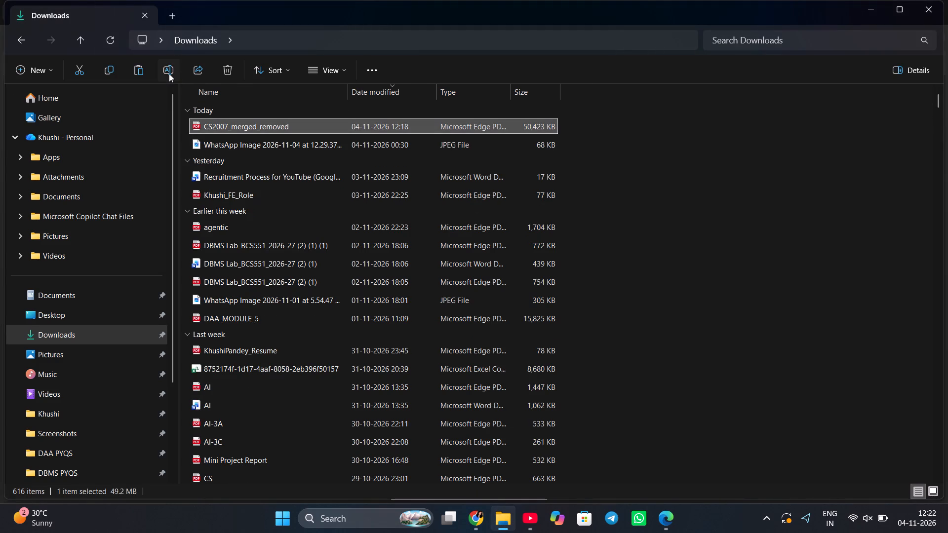
pyautogui.click(168, 72)
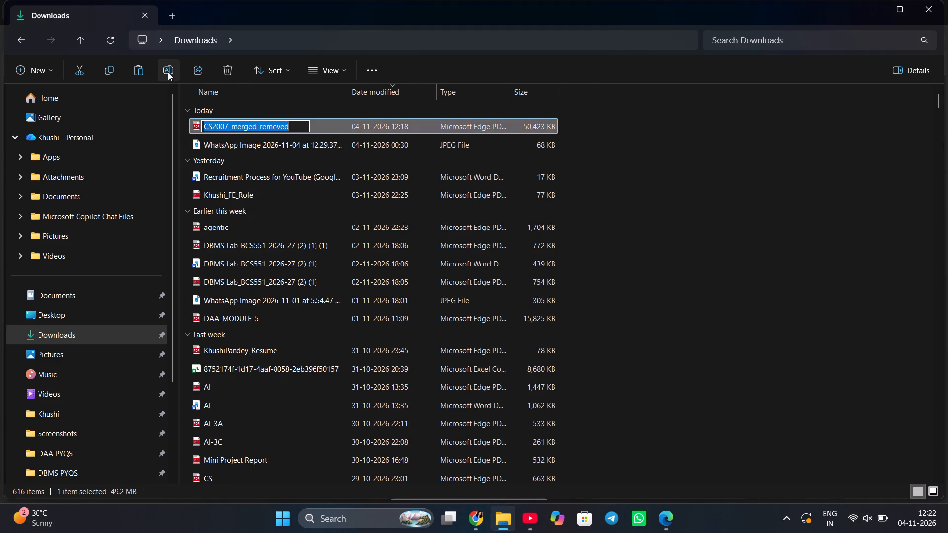
pyautogui.write('GATE-PYQ')
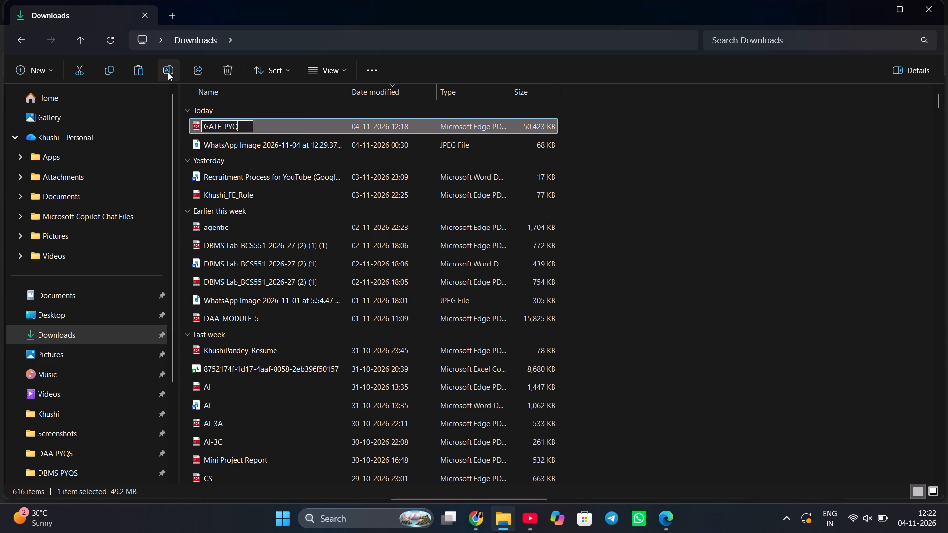
pyautogui.press('-')
pyautogui.write('2007')
pyautogui.press('-')
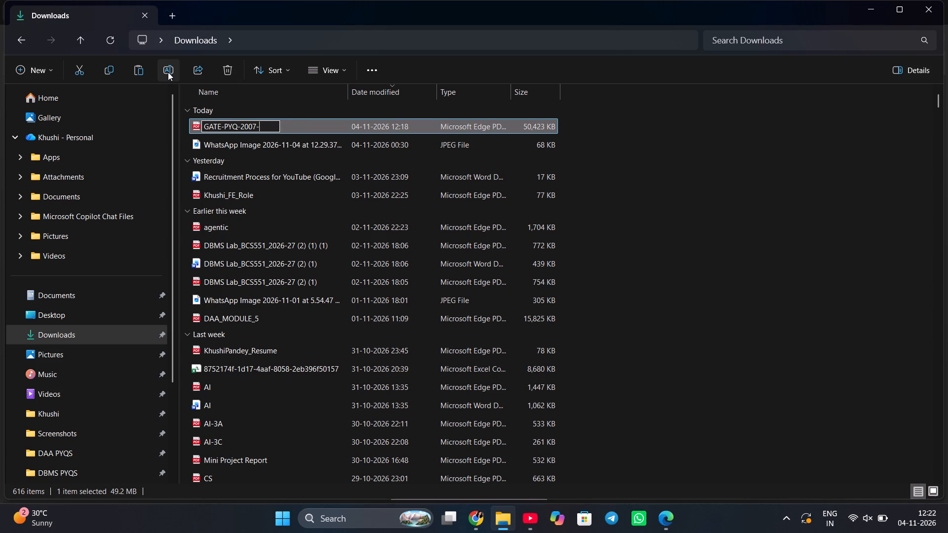
pyautogui.write('2026')
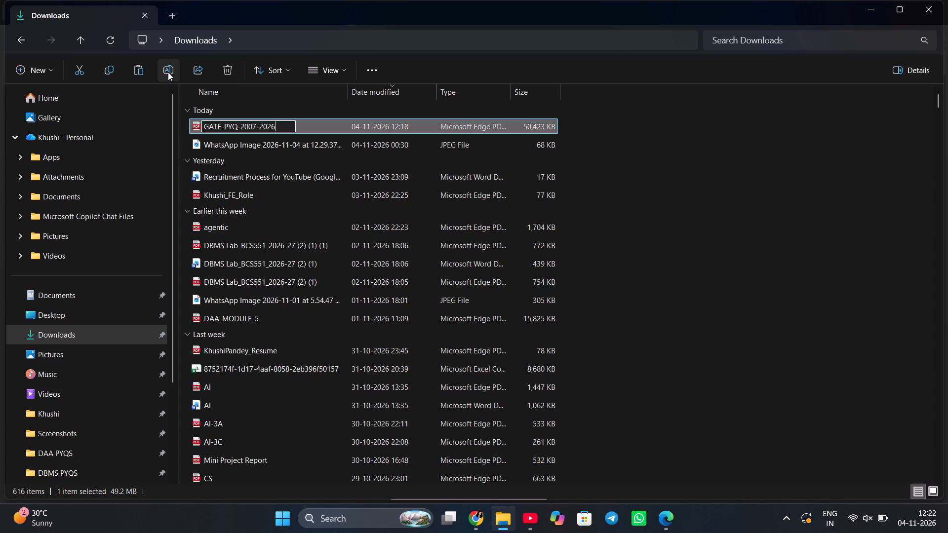
pyautogui.press('Return')
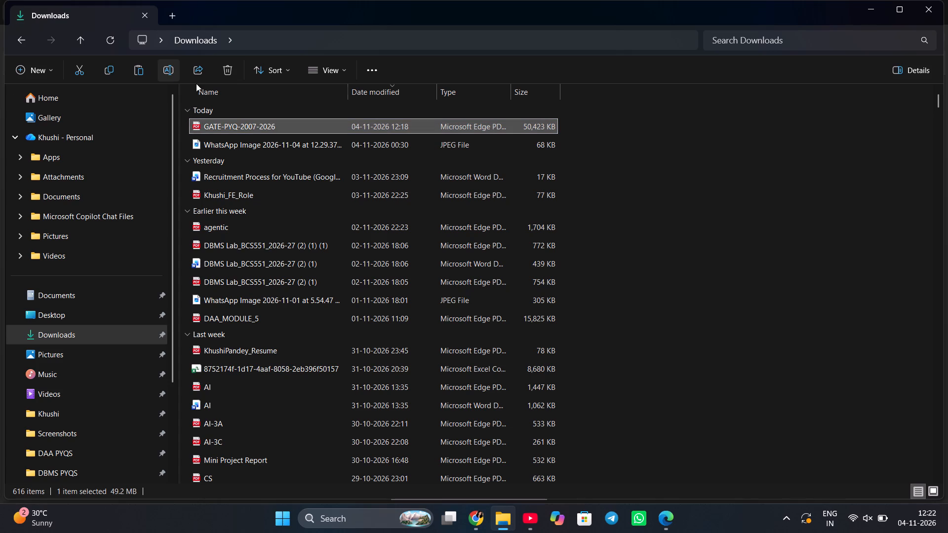